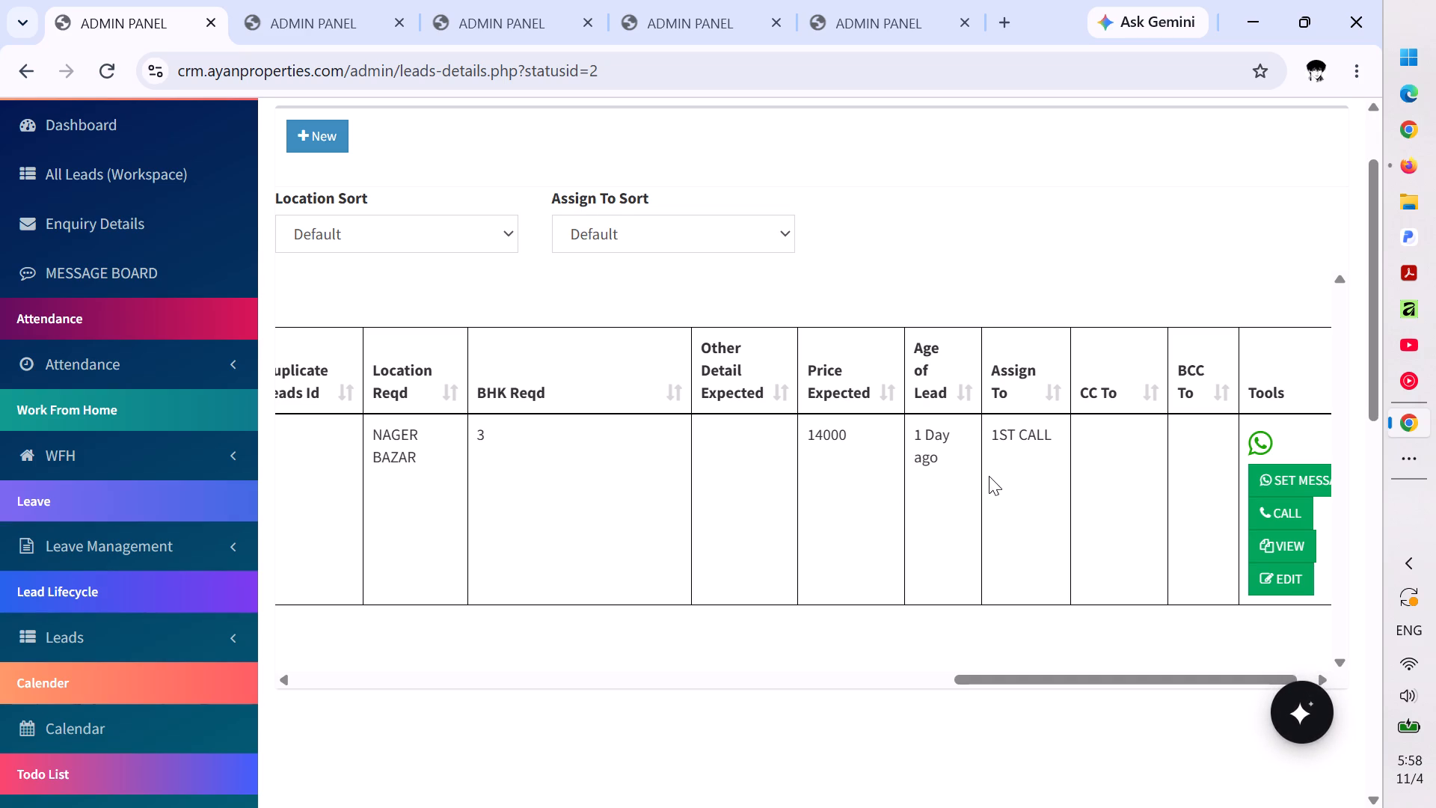
scroll(991, 476, right, 8)
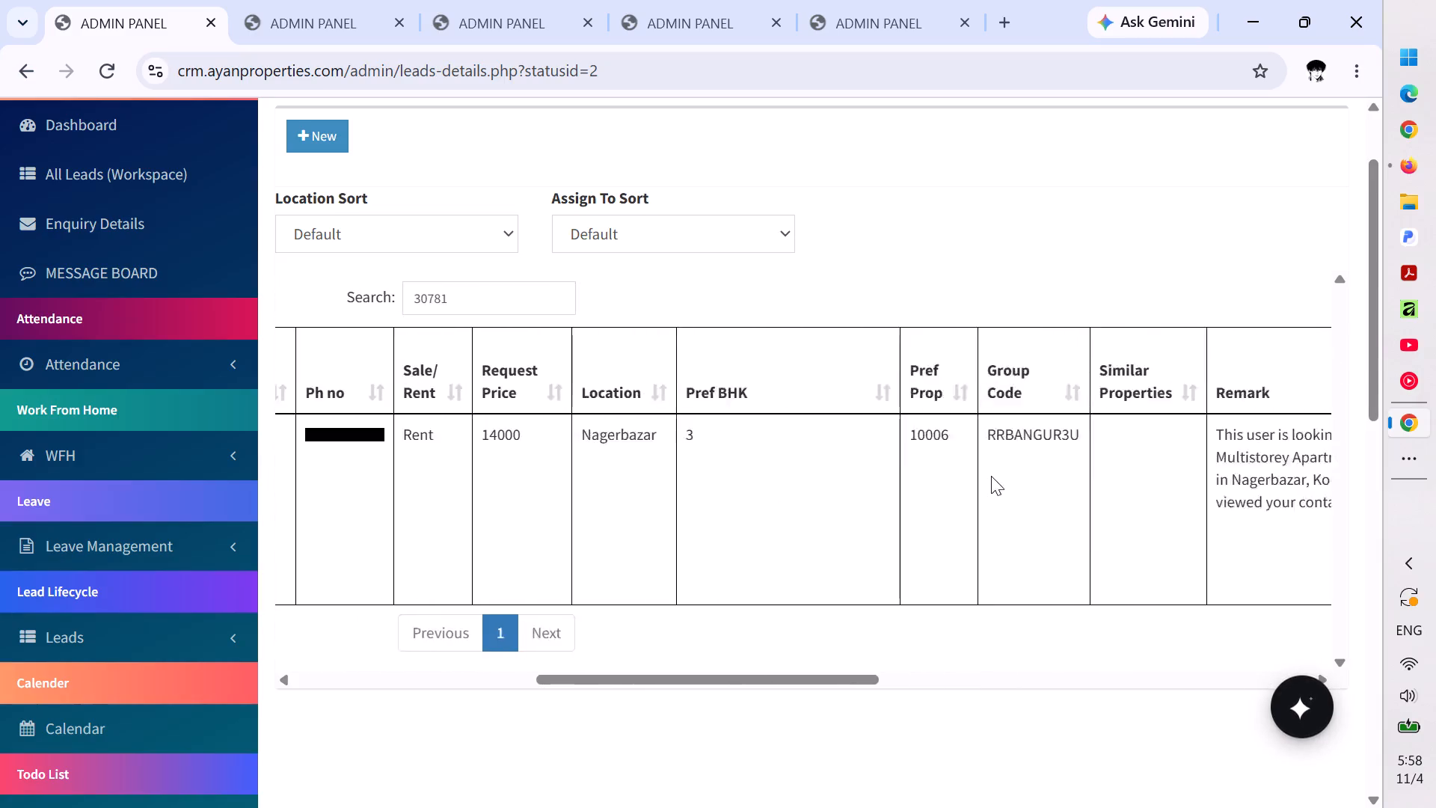
scroll(1069, 476, left, 9)
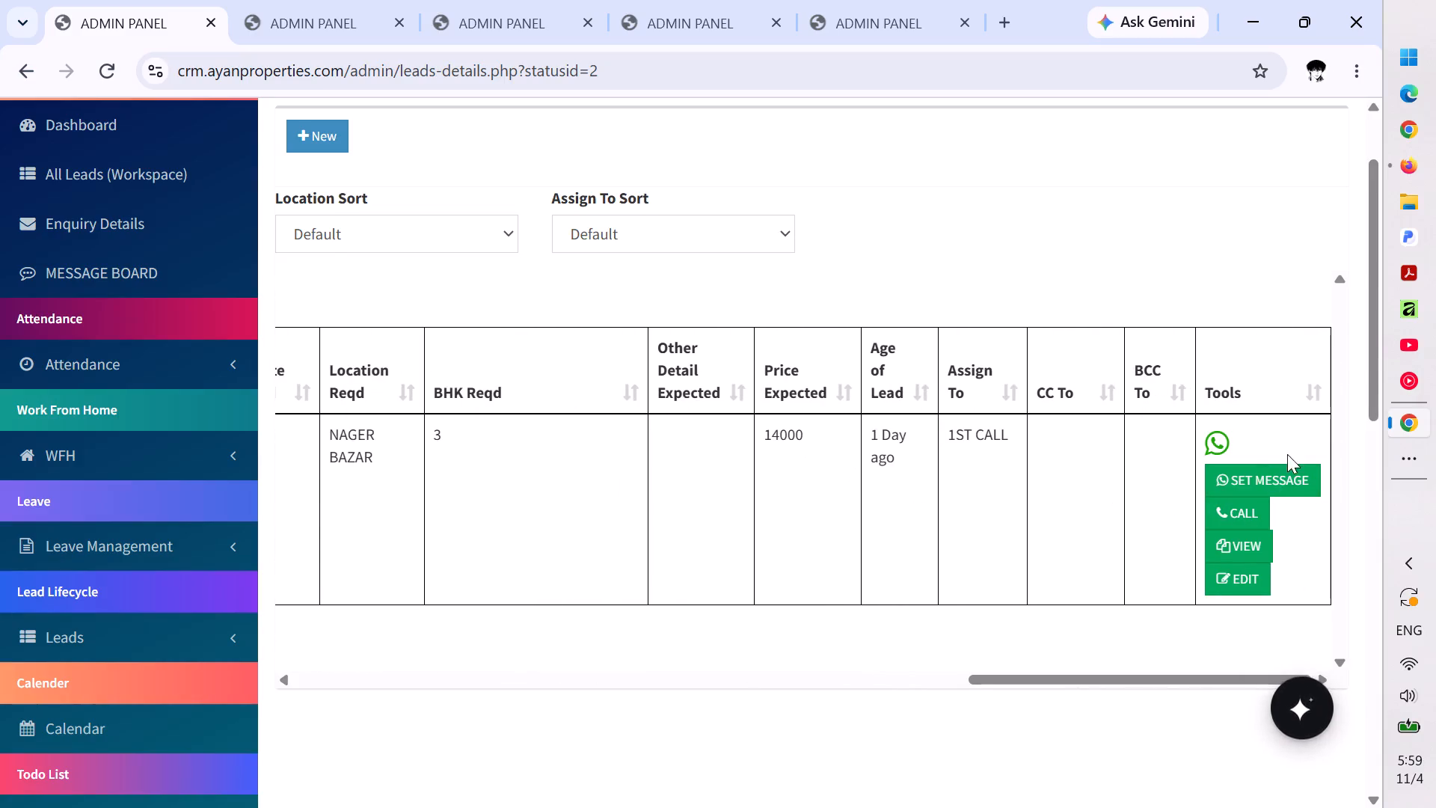
click(1246, 542)
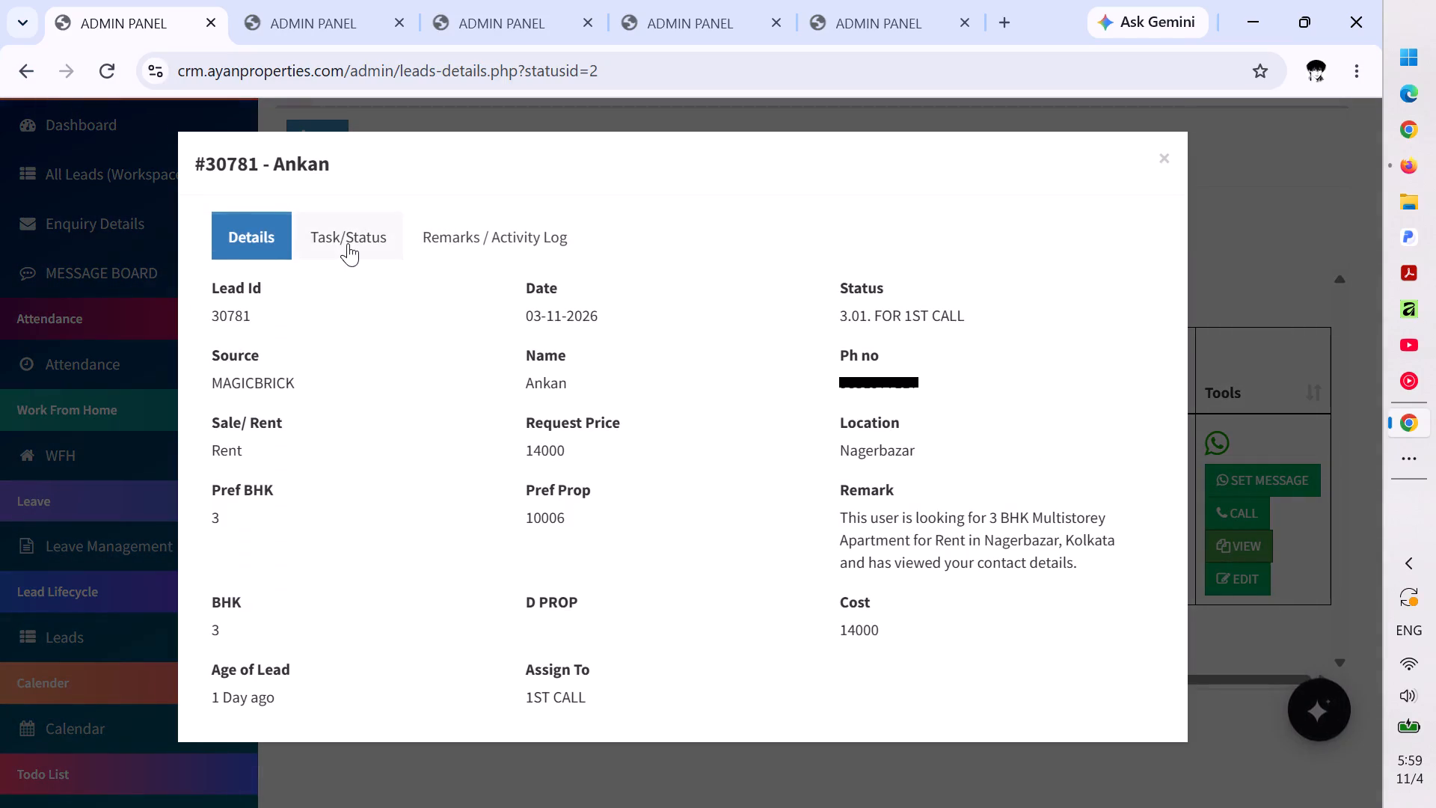
click(348, 243)
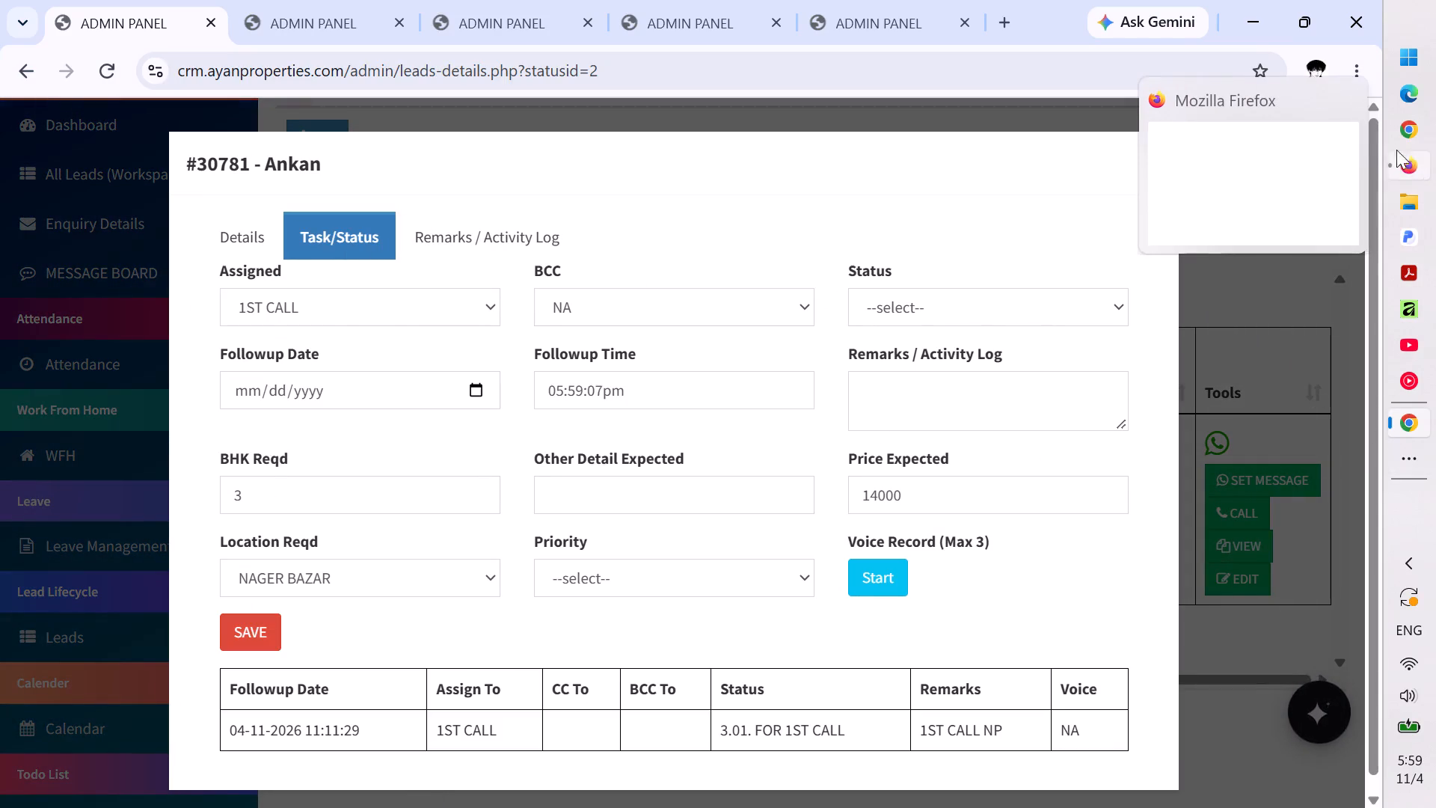
Close the open Mozilla Firefox window.
click(1338, 97)
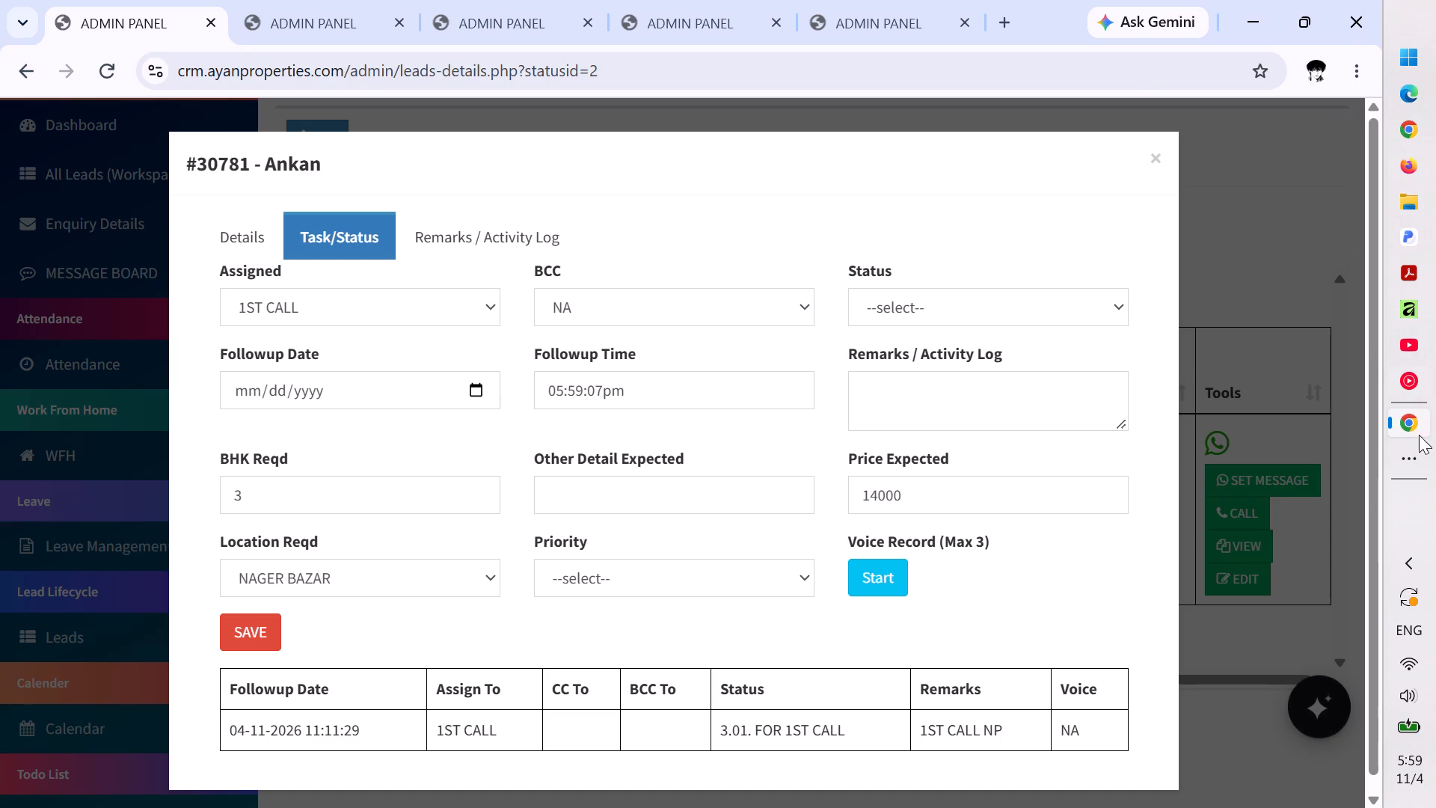
Reveal the additional taskbar apps for switching to another app.
click(1414, 452)
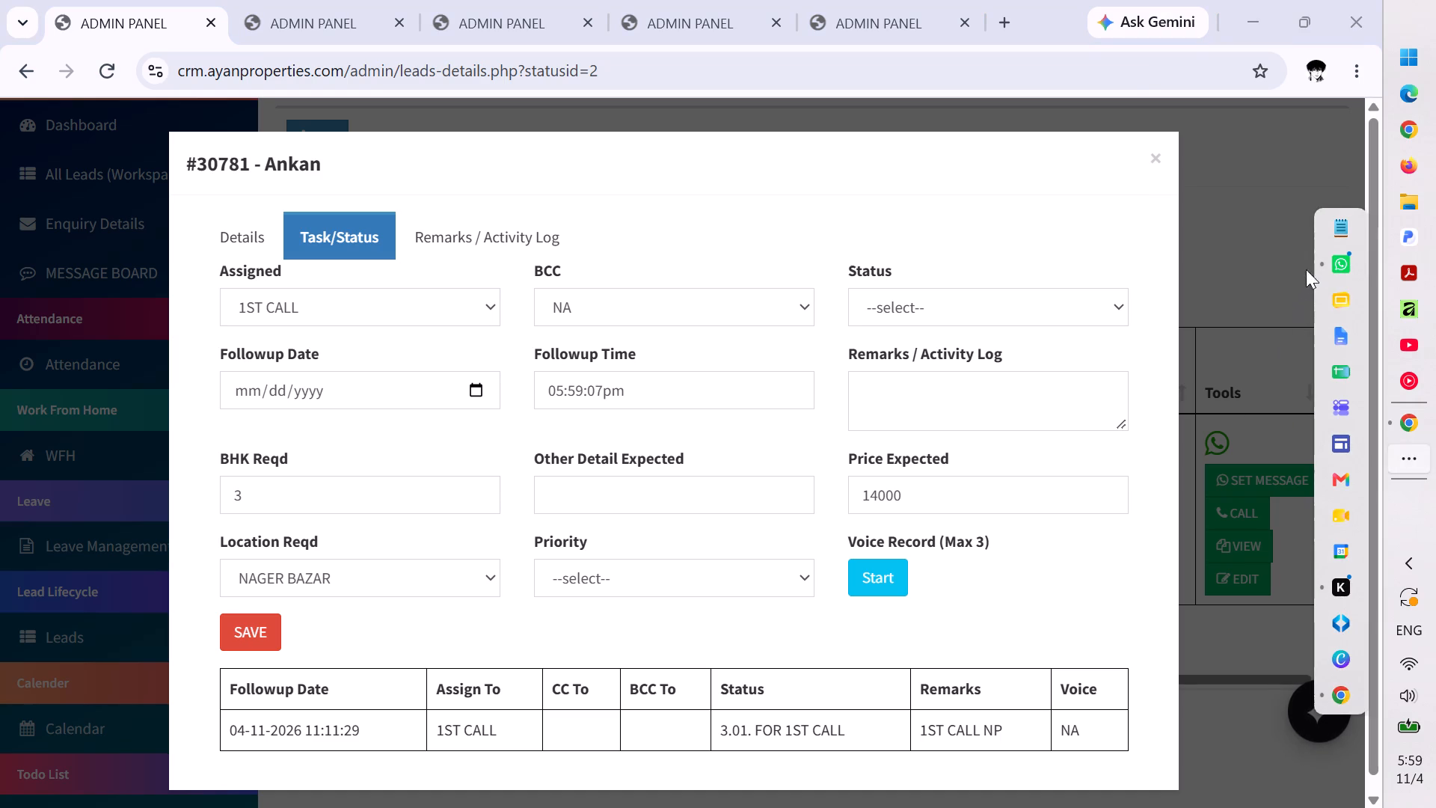
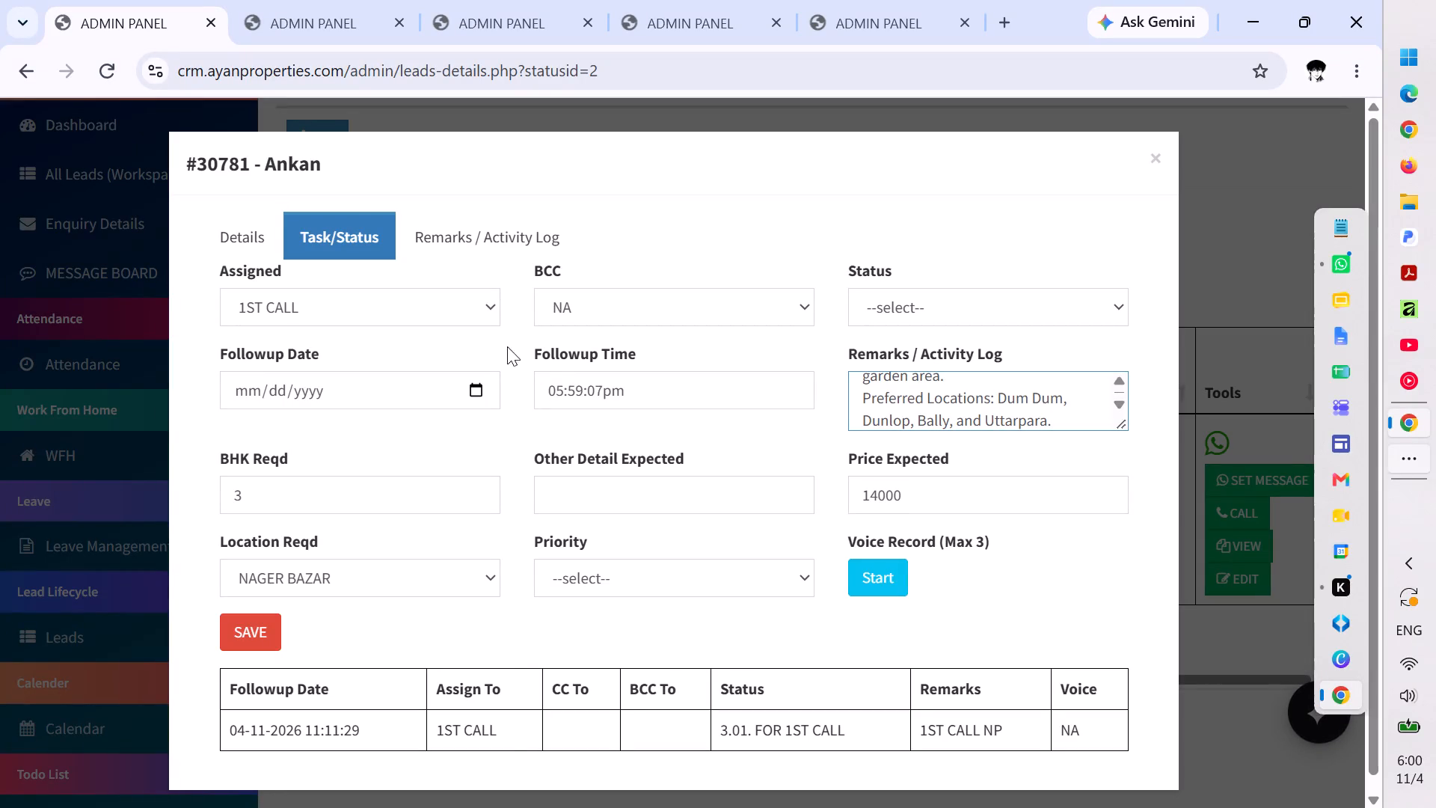
click(473, 298)
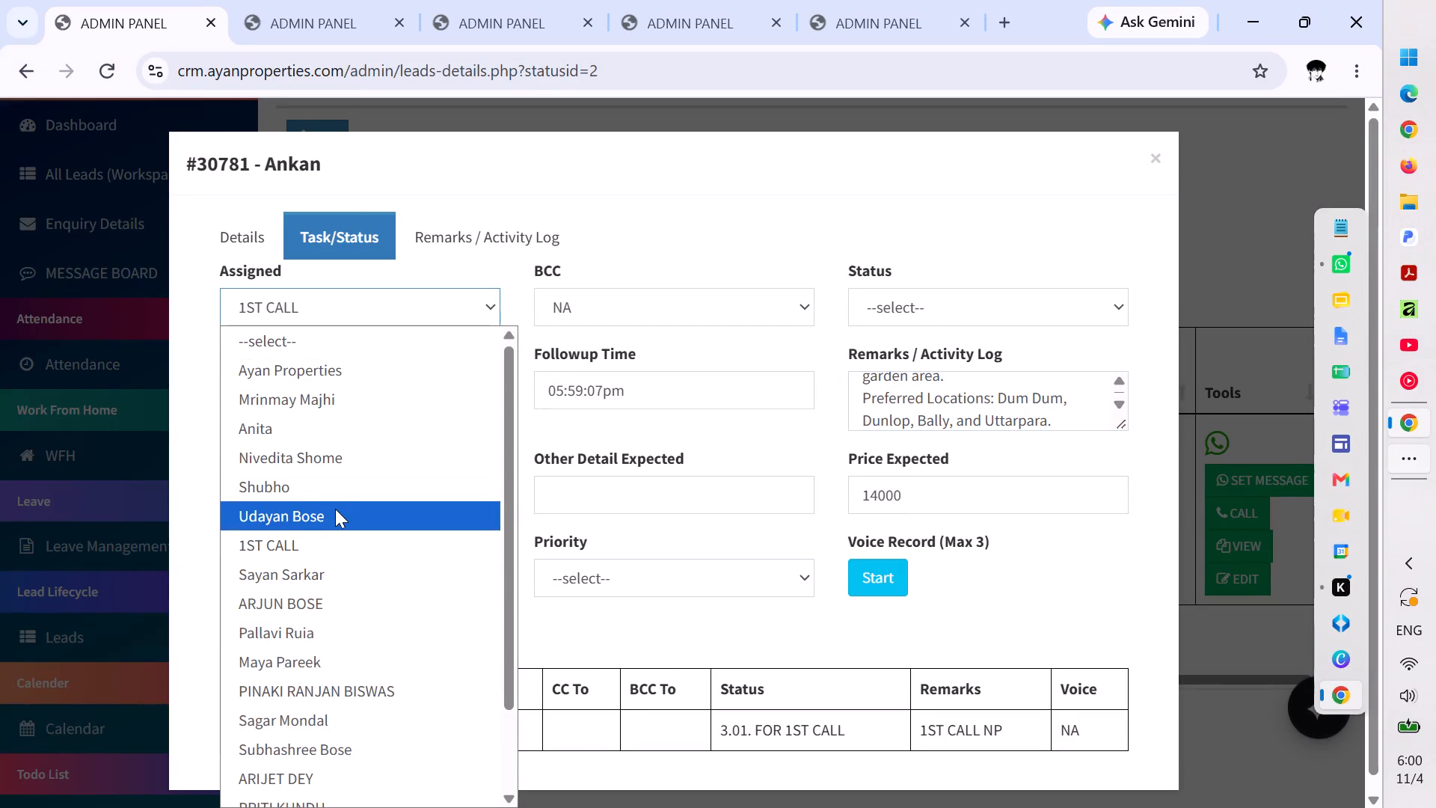
click(335, 509)
click(875, 313)
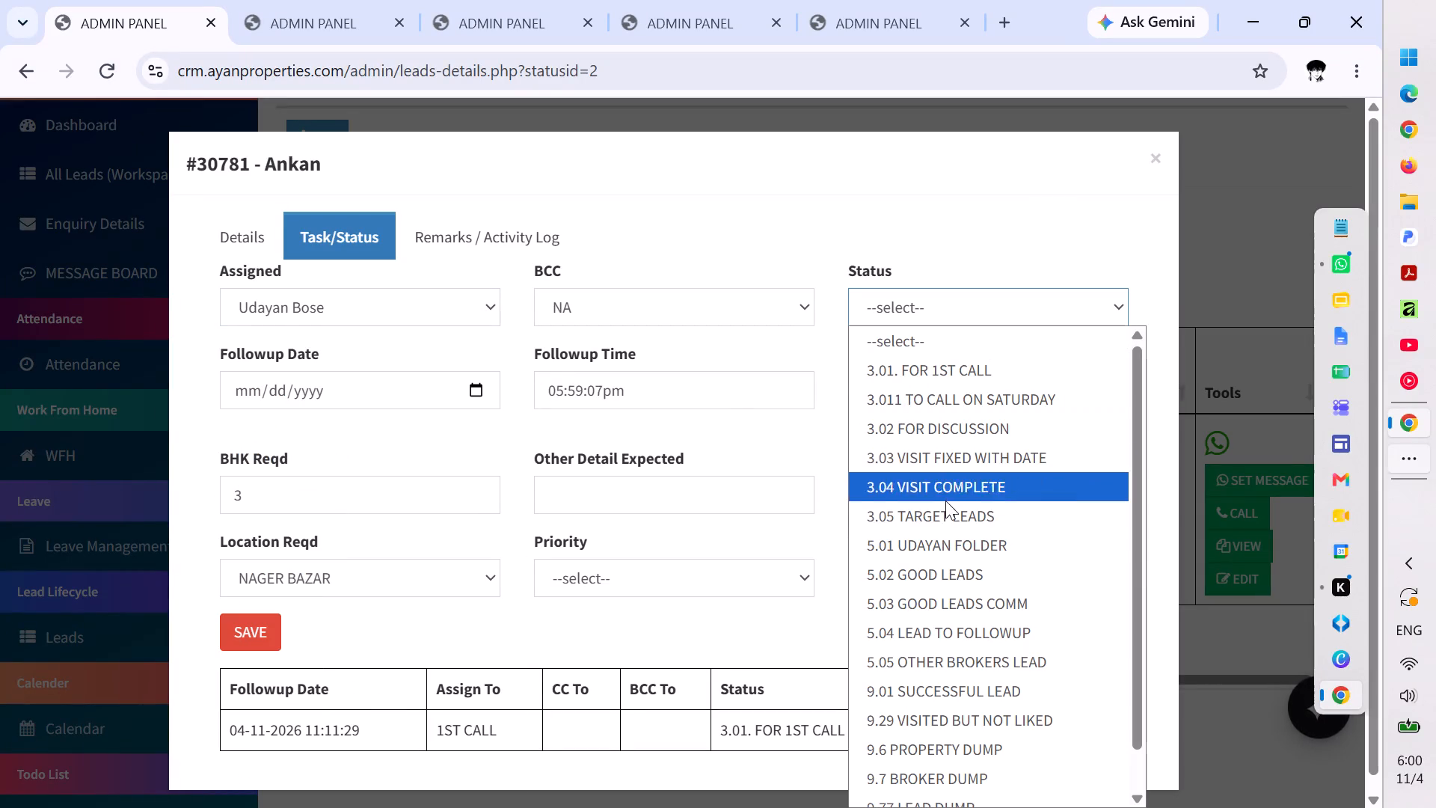
click(940, 543)
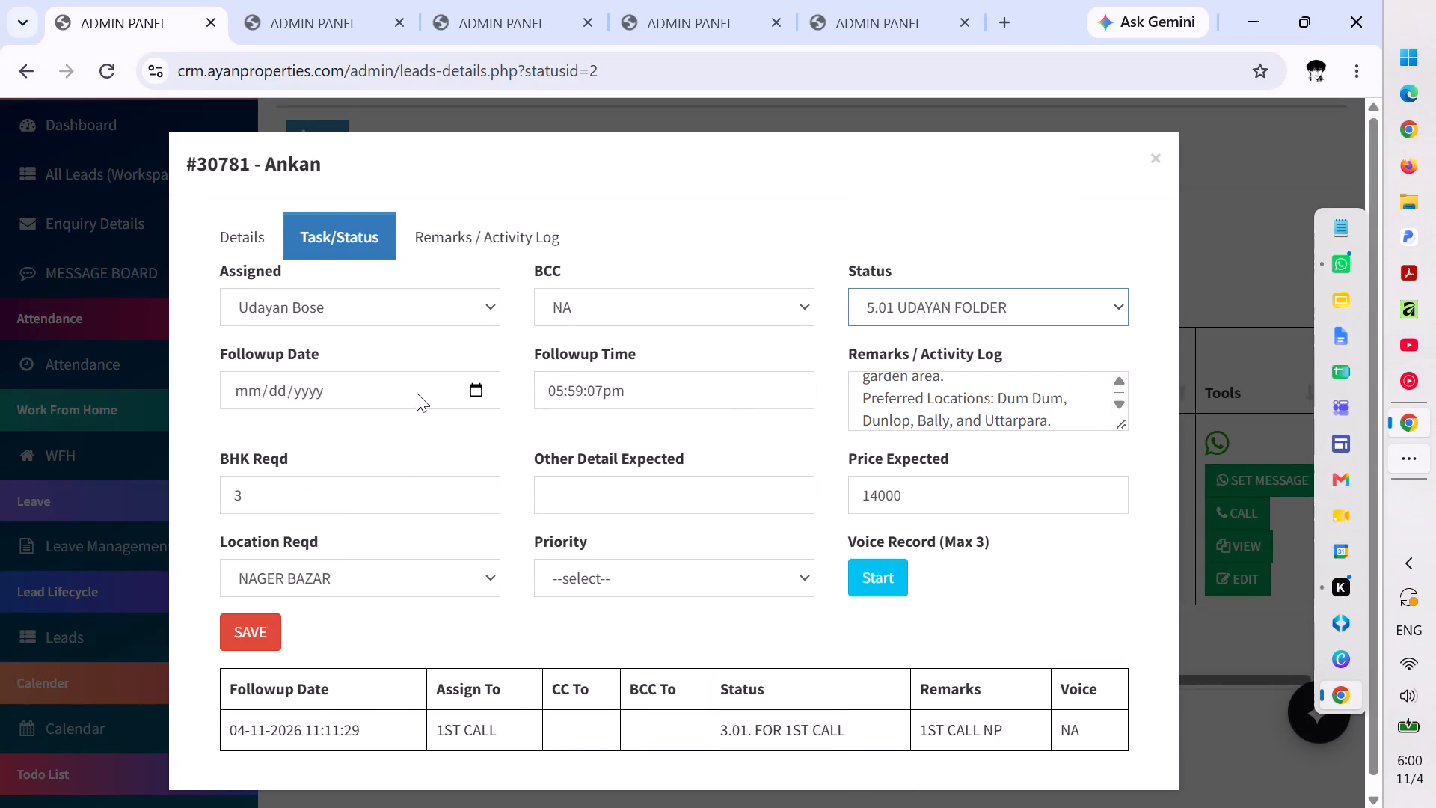
click(478, 385)
click(408, 695)
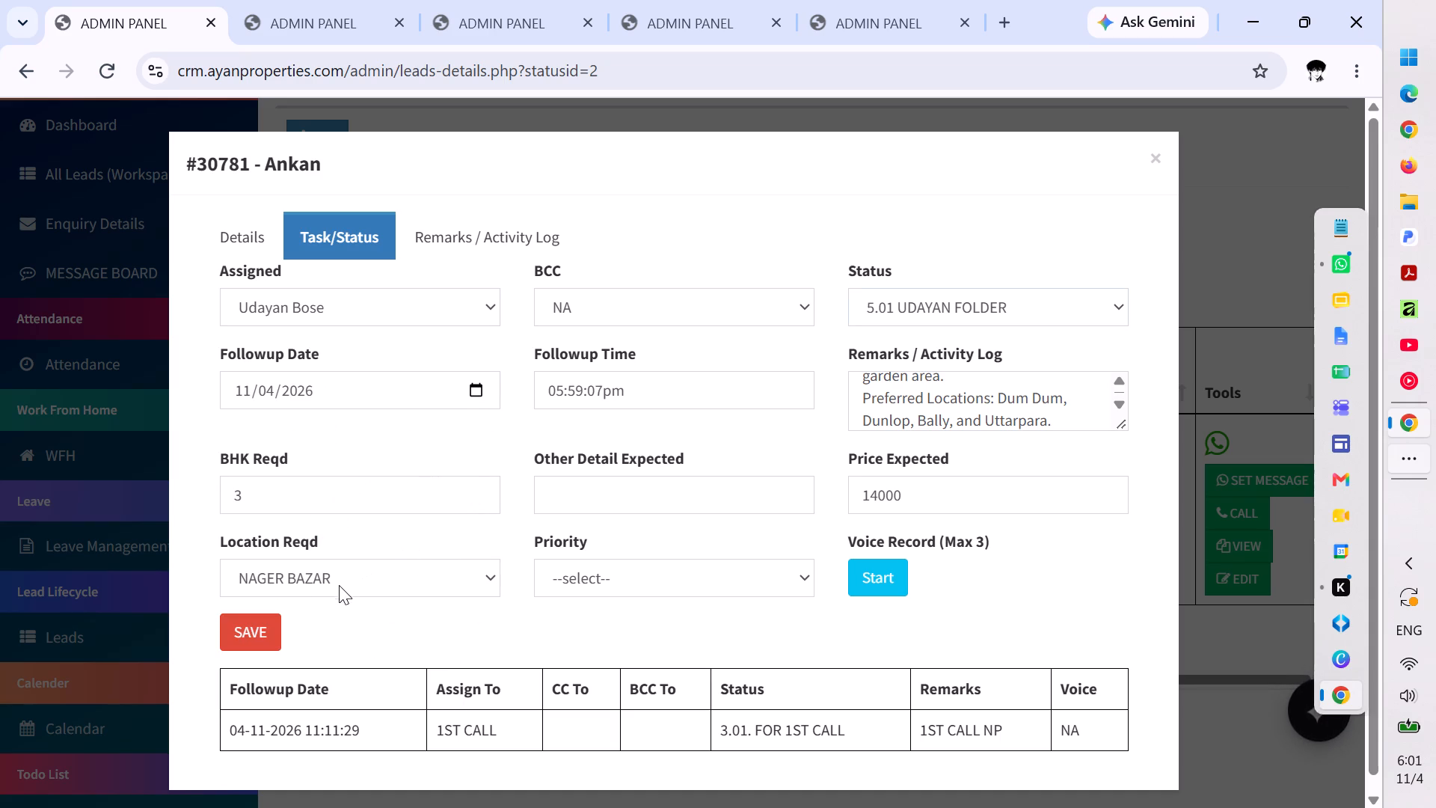
click(568, 569)
click(574, 752)
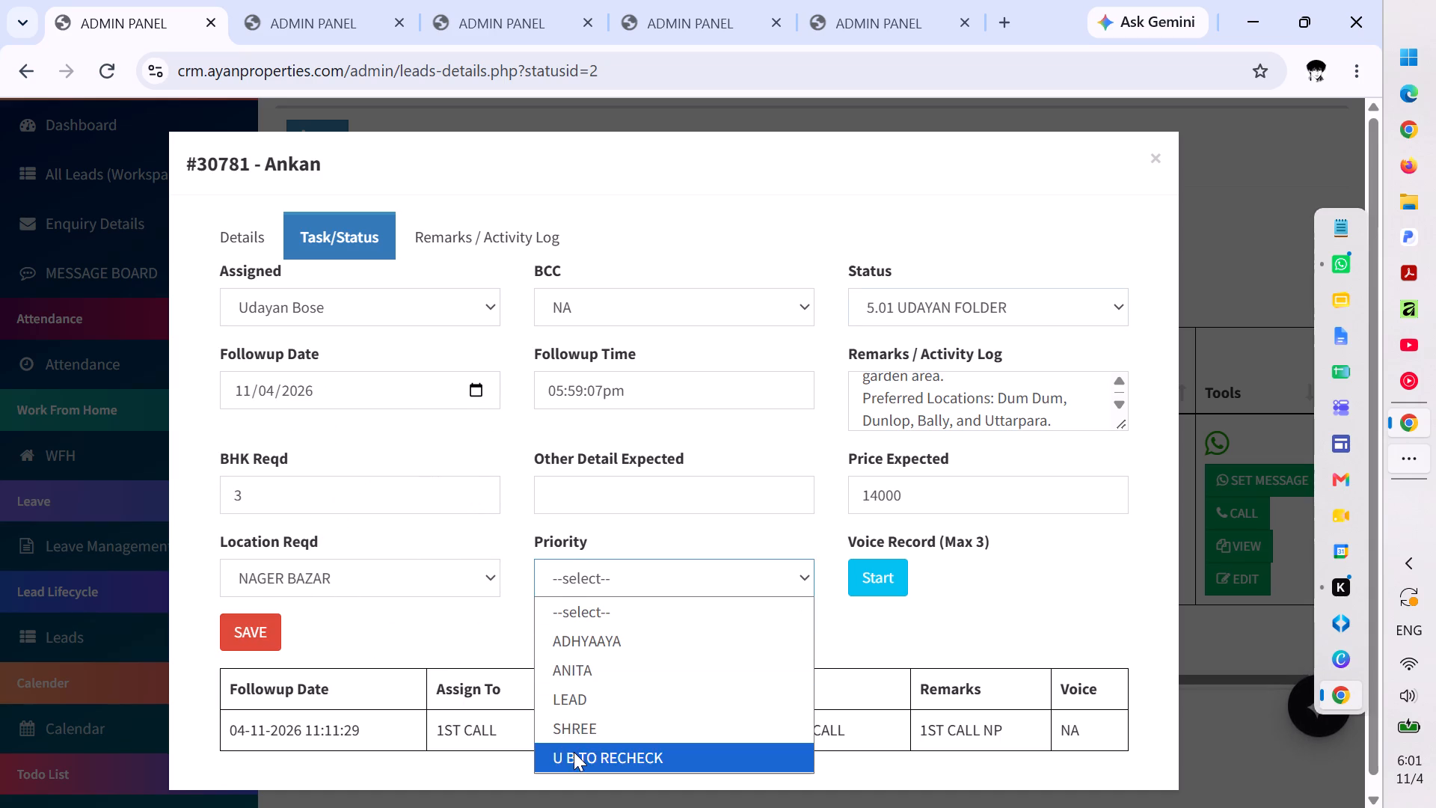
click(265, 626)
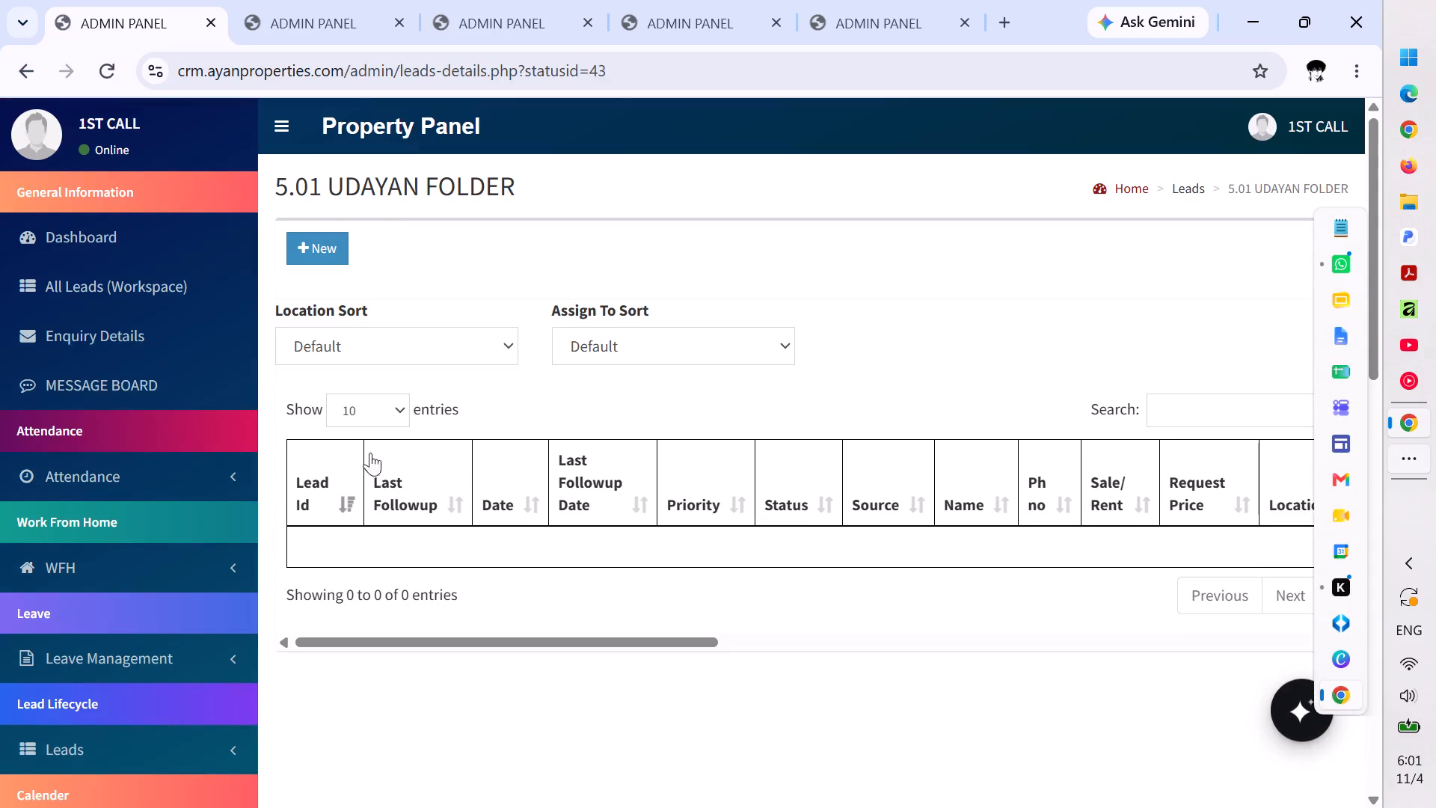
Return to the dashboard and open the list of leads with status 3.01. FOR 1ST CALL.
click(114, 233)
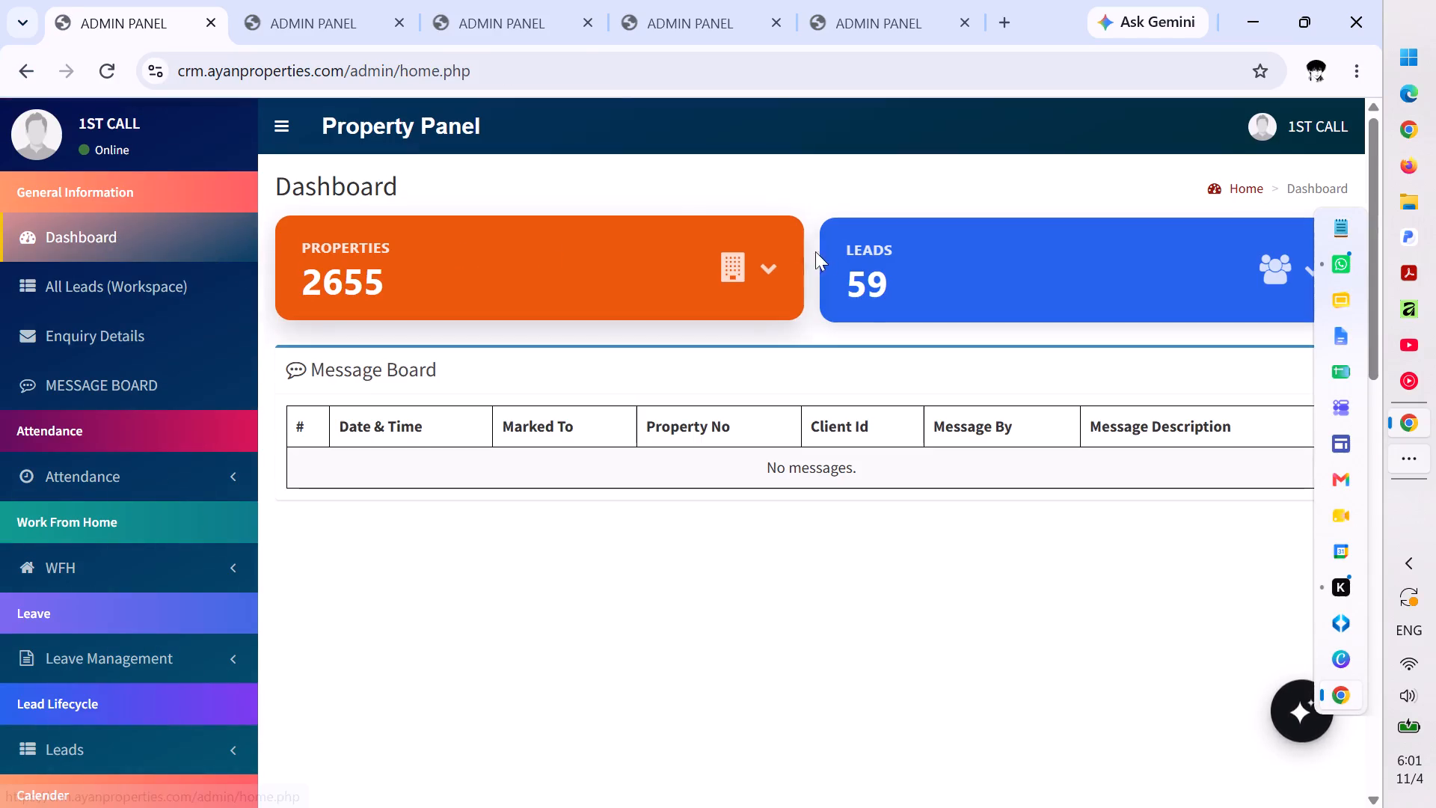
click(828, 251)
click(959, 423)
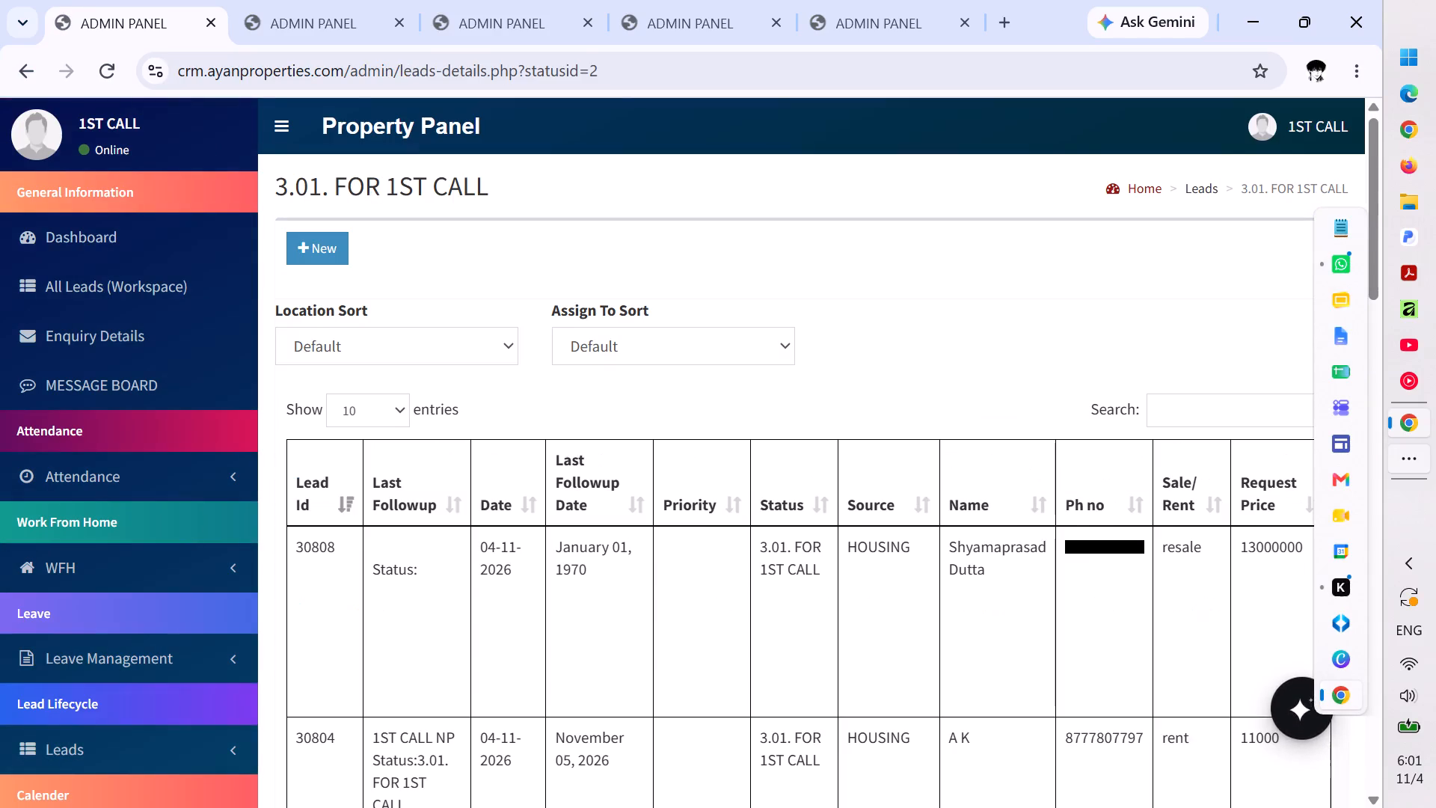
scroll(872, 539, down, 2)
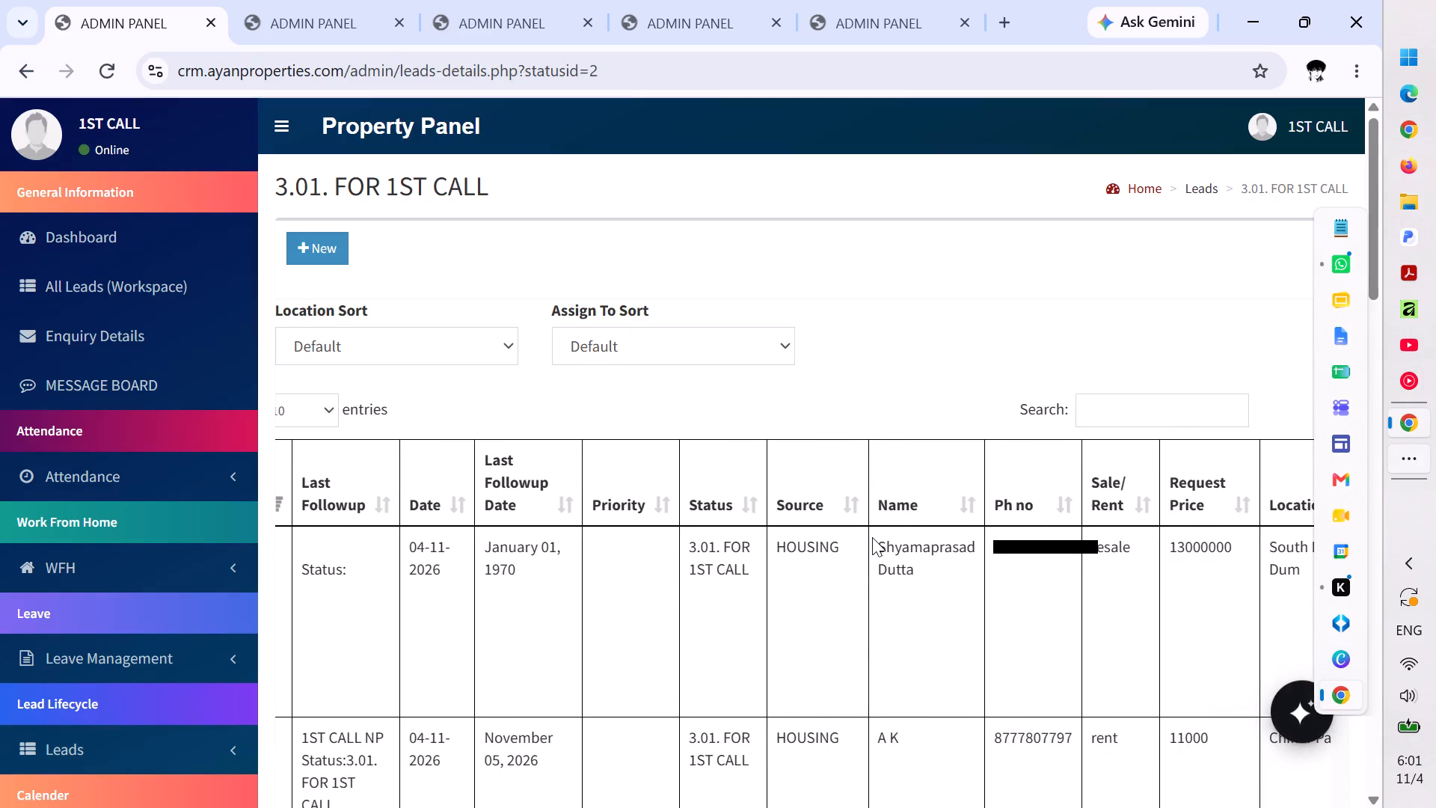
scroll(872, 536, right, 1)
scroll(874, 542, down, 2)
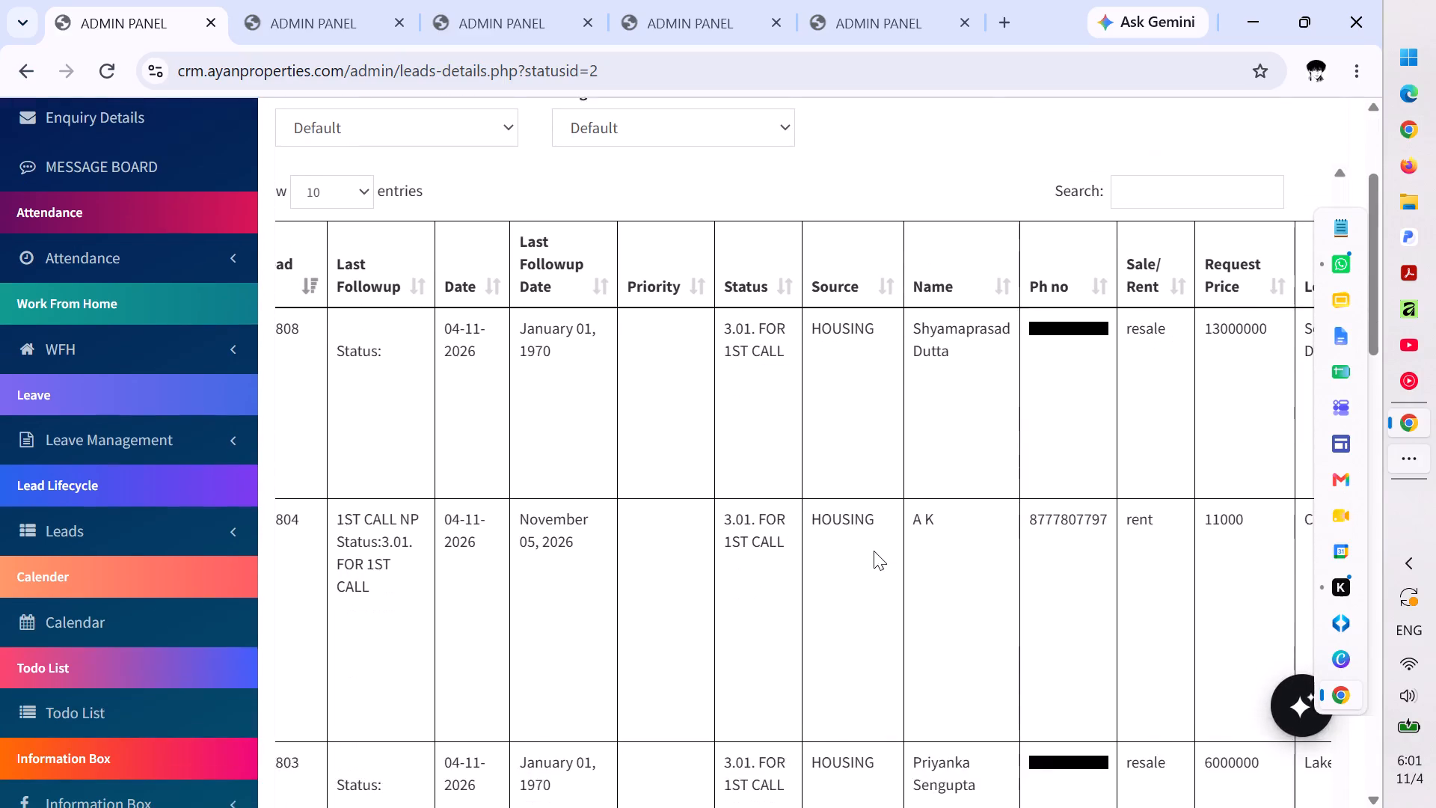
scroll(871, 550, right, 3)
click(309, 36)
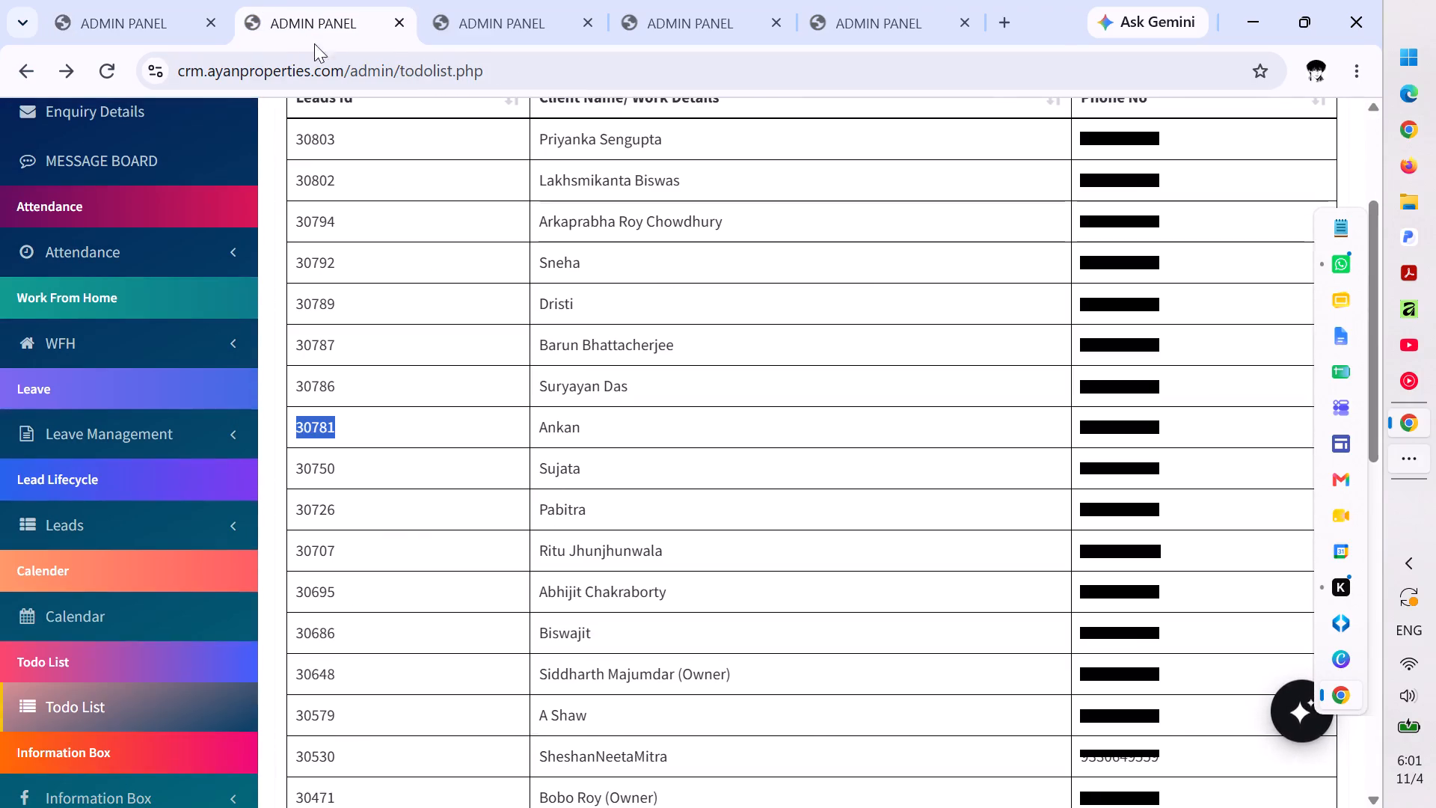
scroll(627, 385, down, 1)
scroll(627, 386, up, 1)
scroll(367, 397, up, 1)
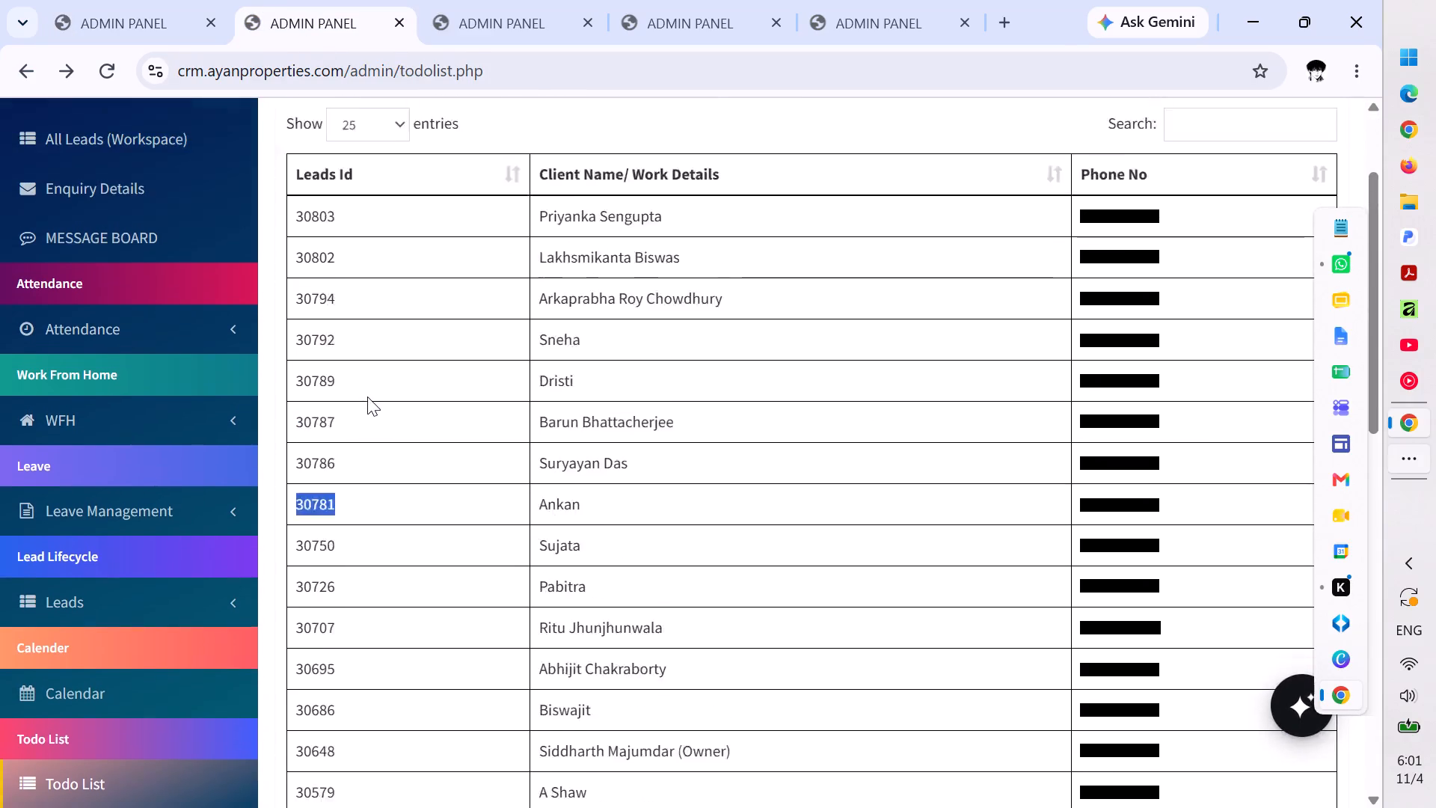
scroll(367, 397, down, 1)
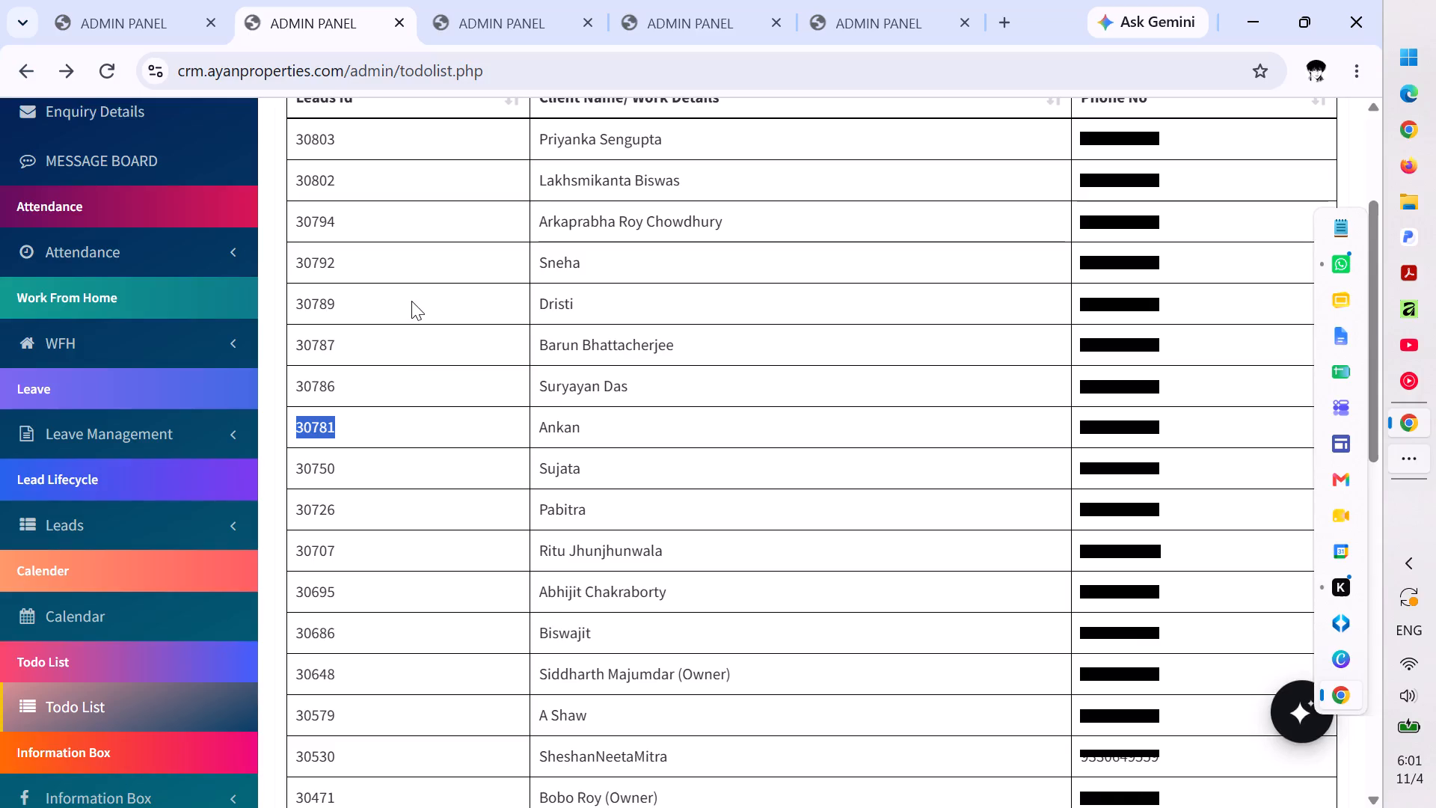
drag(340, 380, 259, 382)
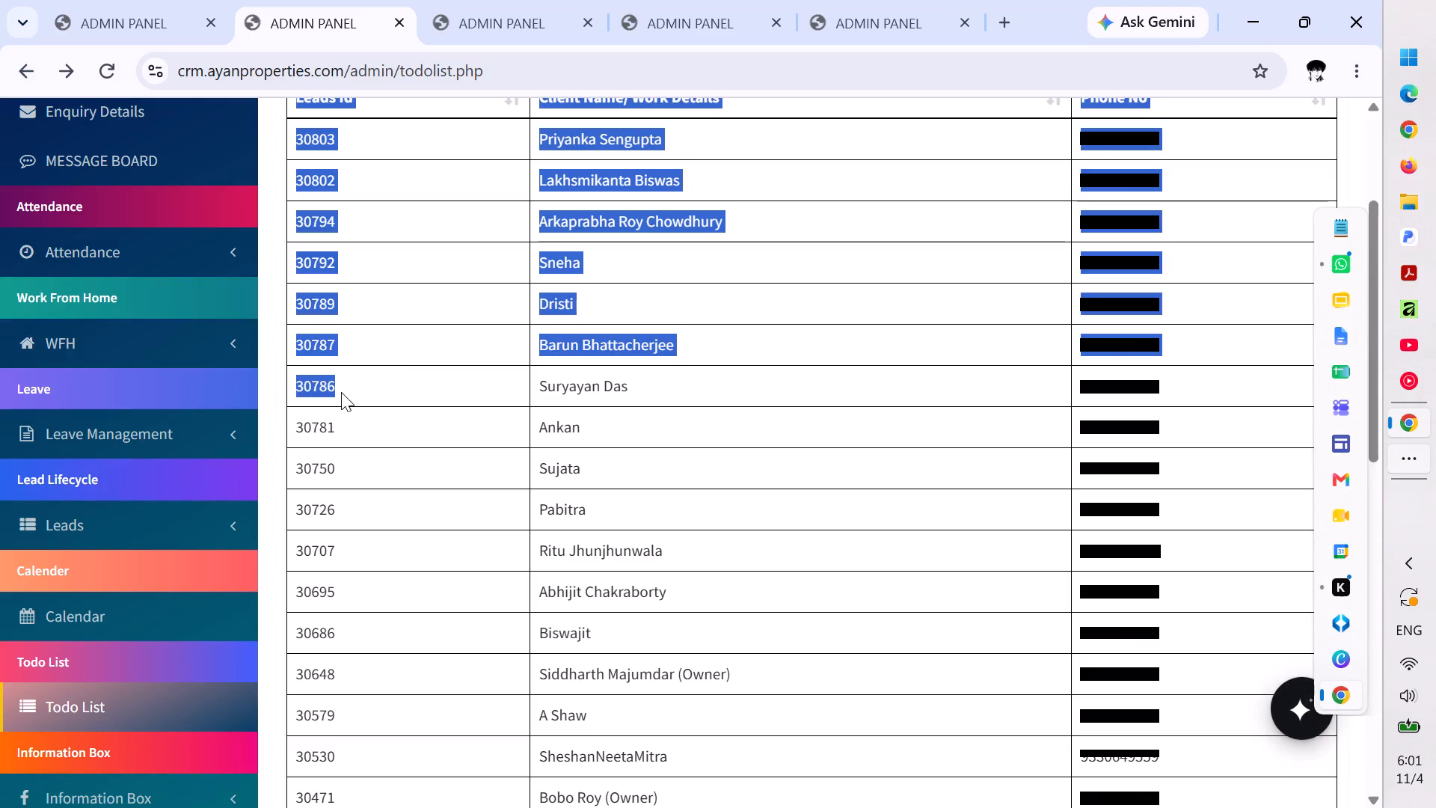
click(341, 392)
click(369, 388)
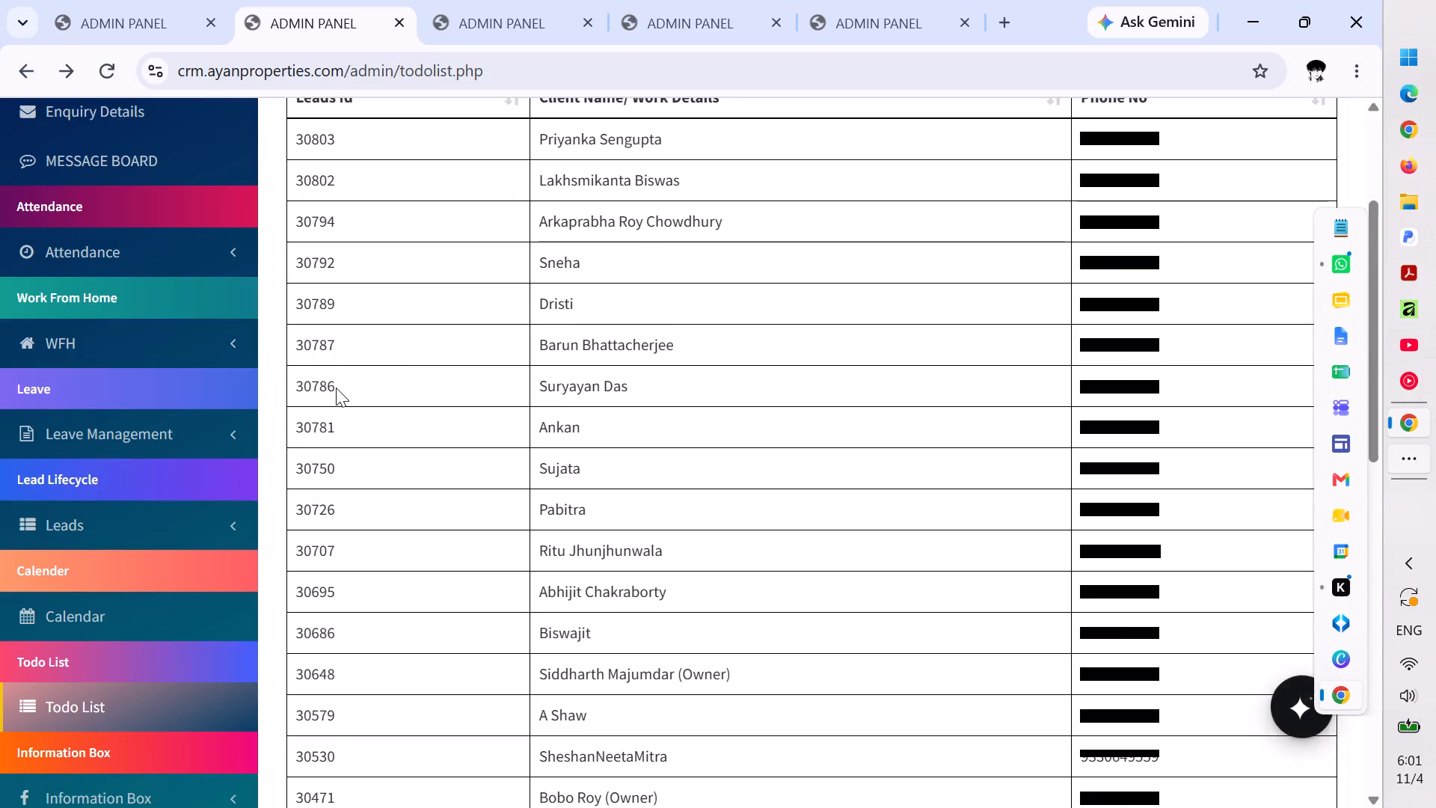
drag(331, 384, 292, 384)
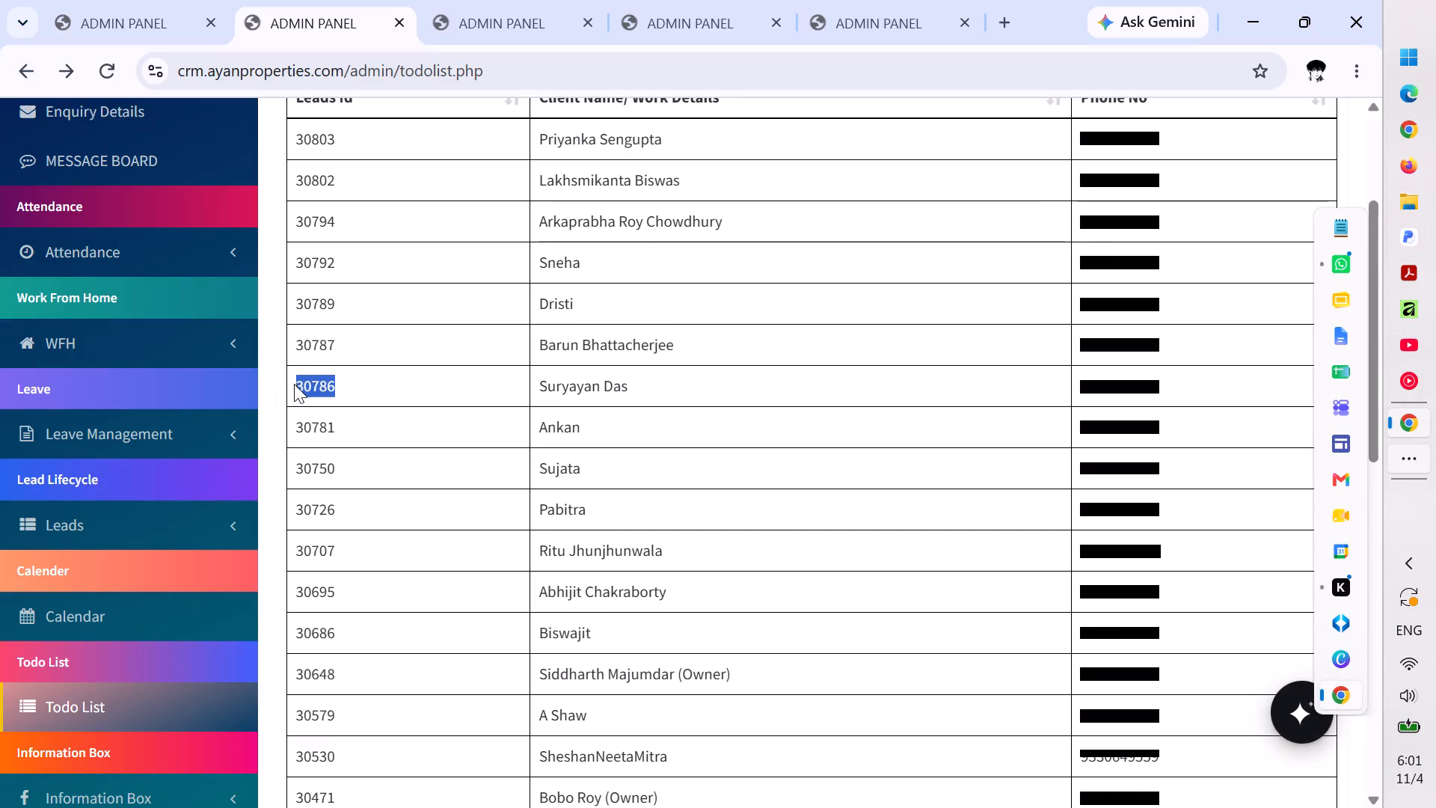
key(ctrl+c)
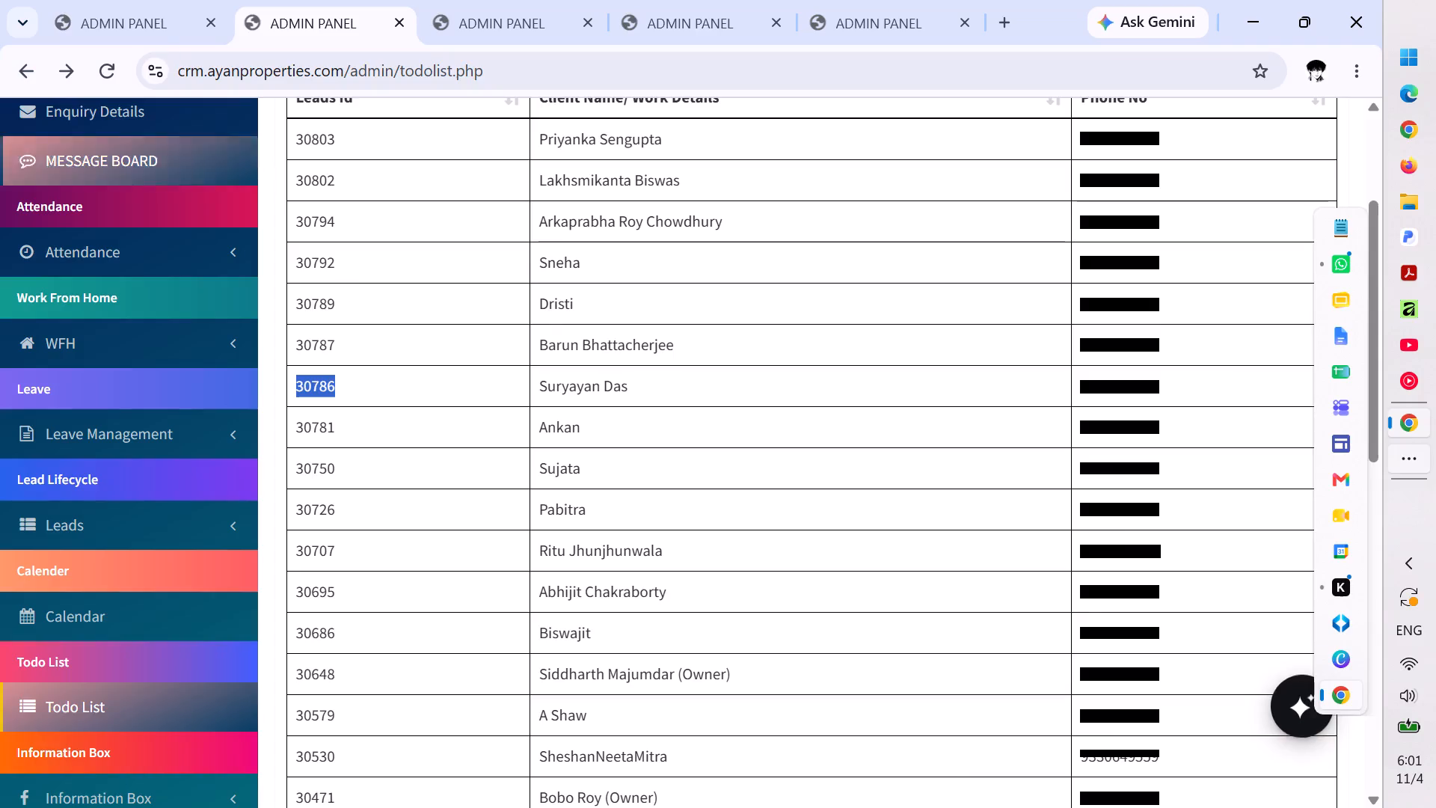
click(144, 29)
click(1171, 186)
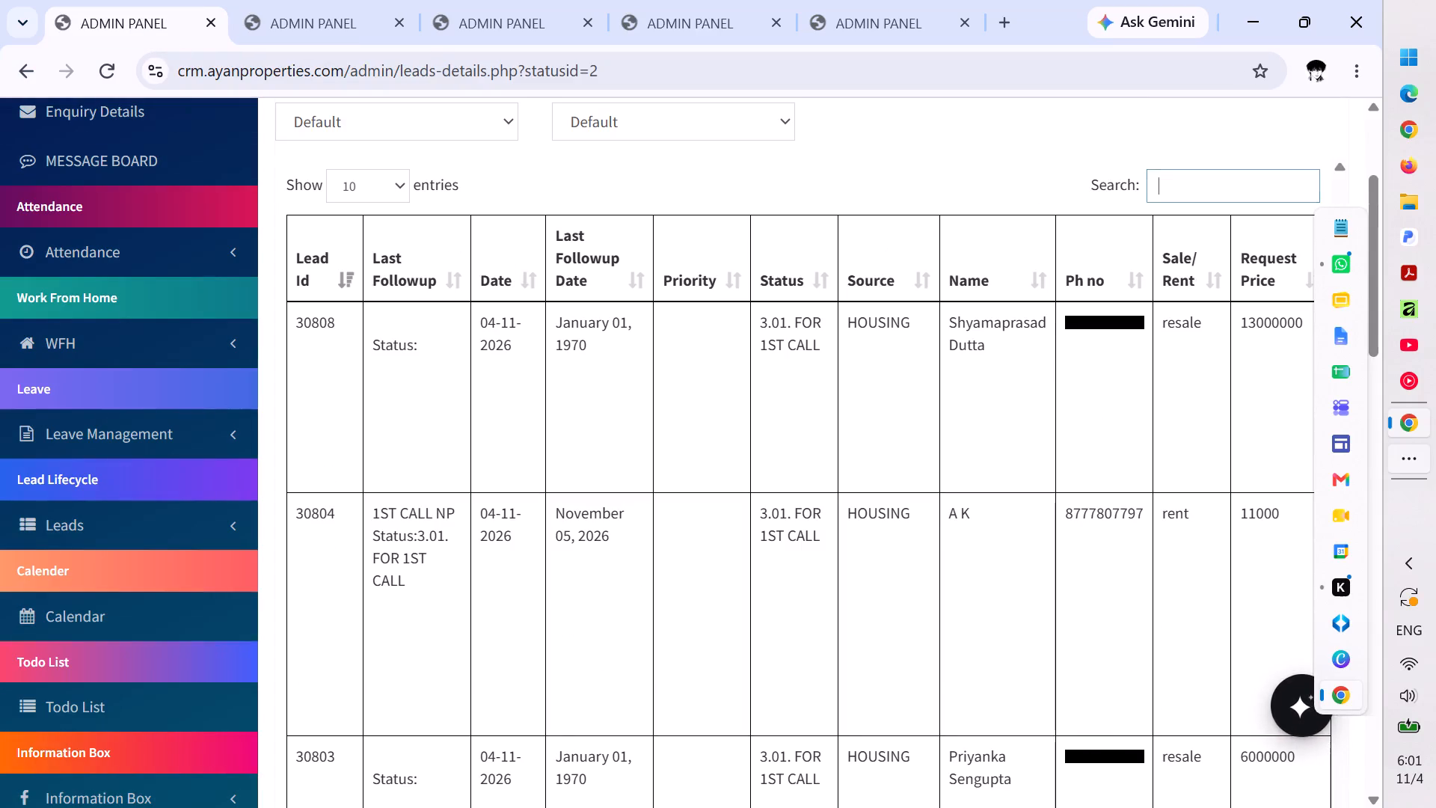
key(ctrl+v)
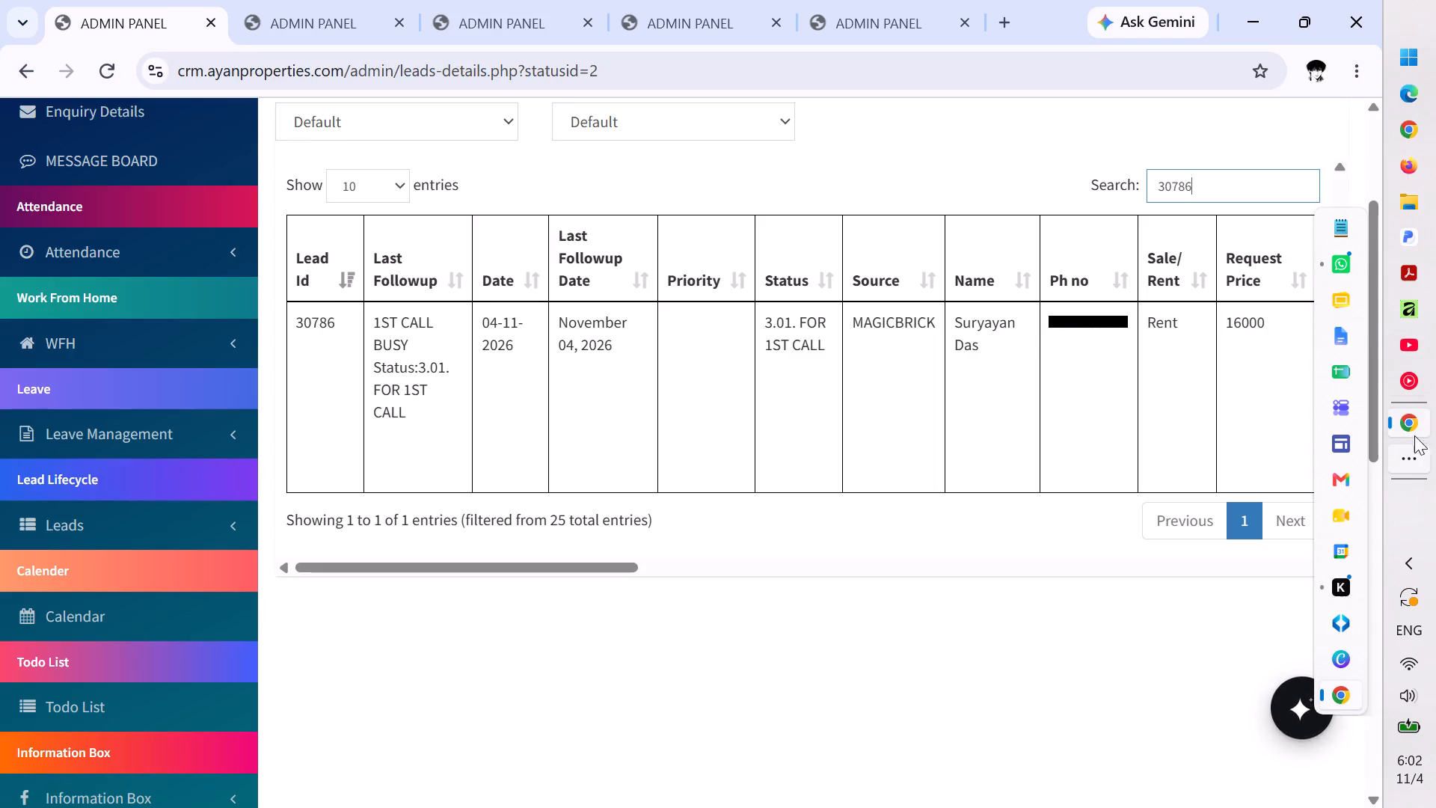
Reveal the additional taskbar apps for switching to another app.
click(1399, 462)
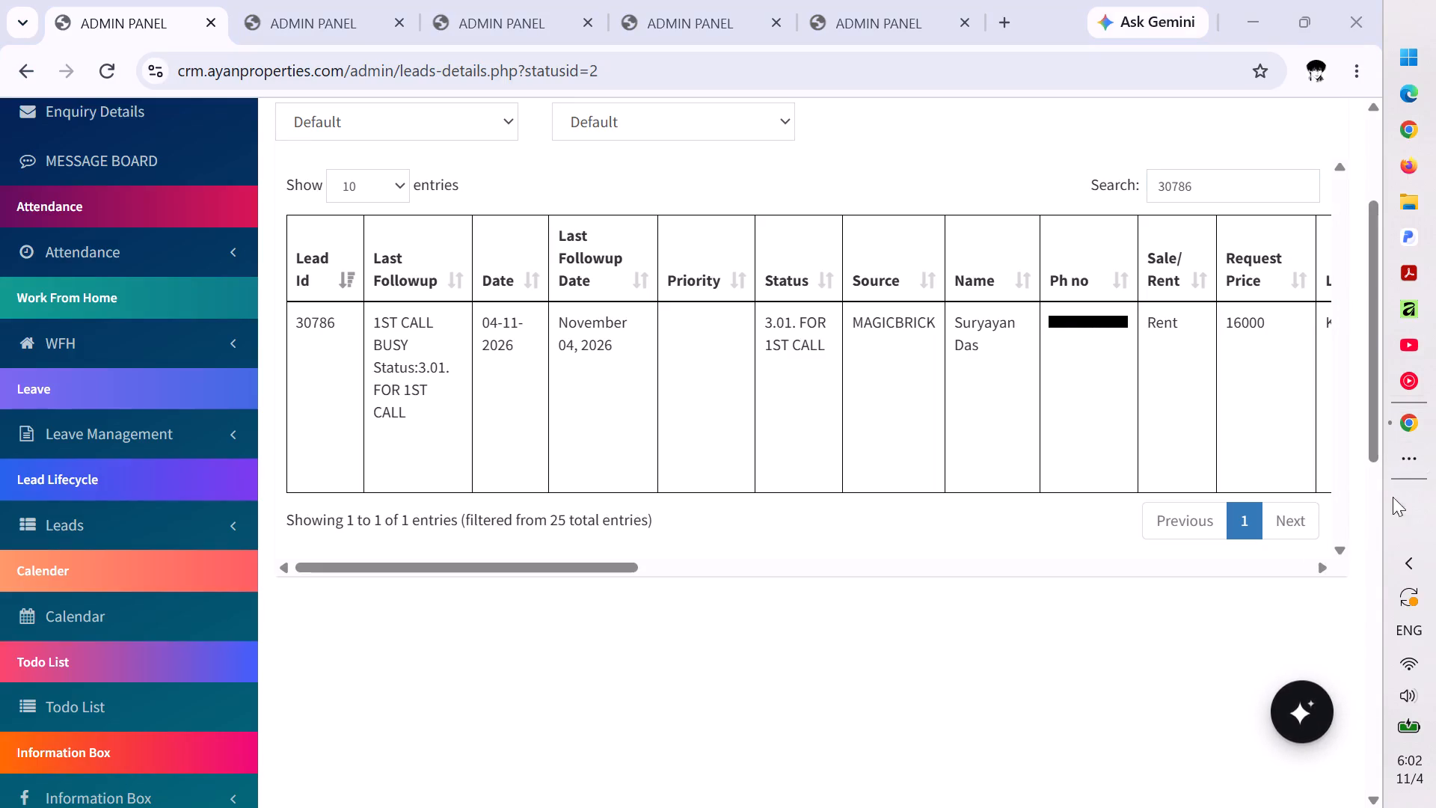
click(1417, 463)
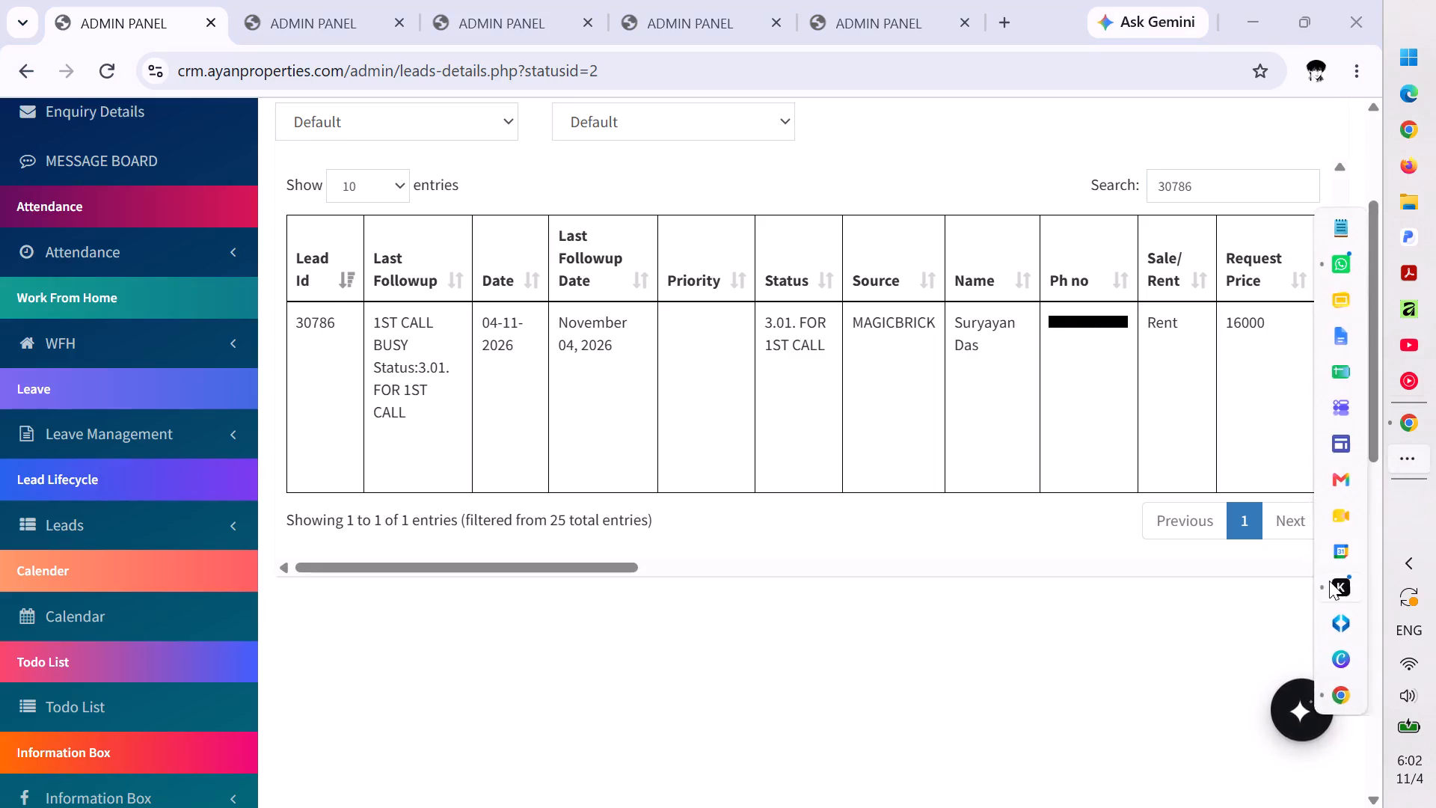
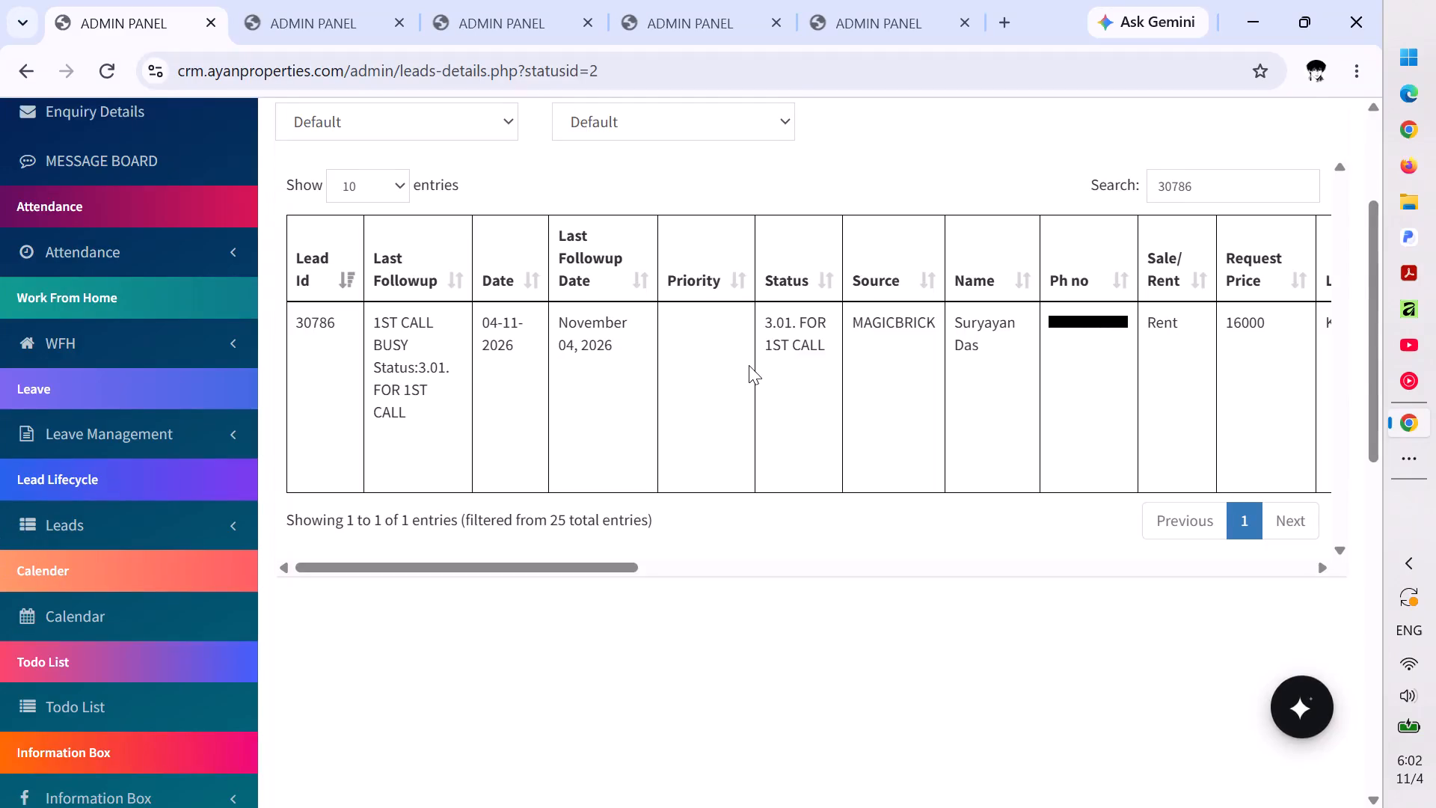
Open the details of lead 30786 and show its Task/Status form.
scroll(1018, 414, left, 14)
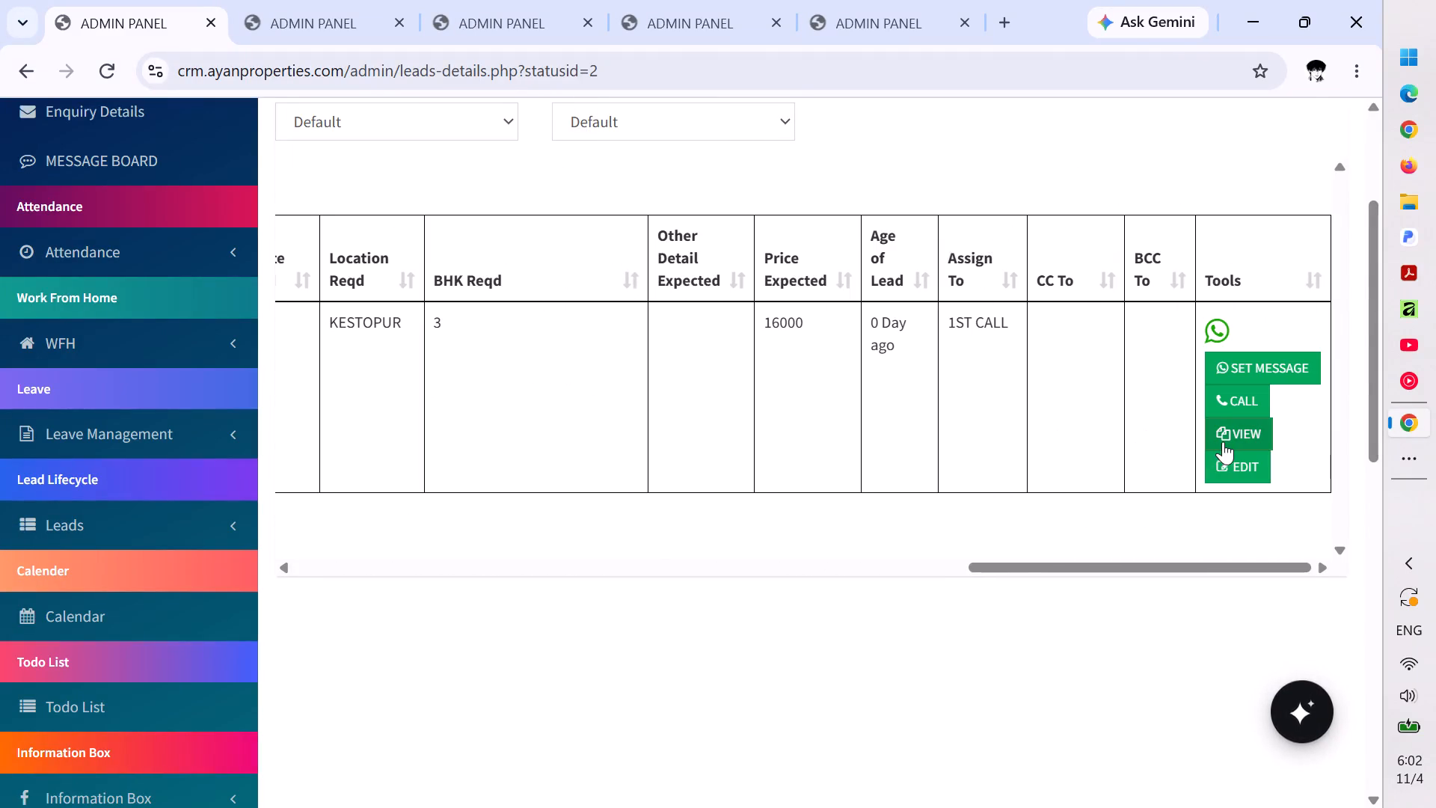
click(1228, 441)
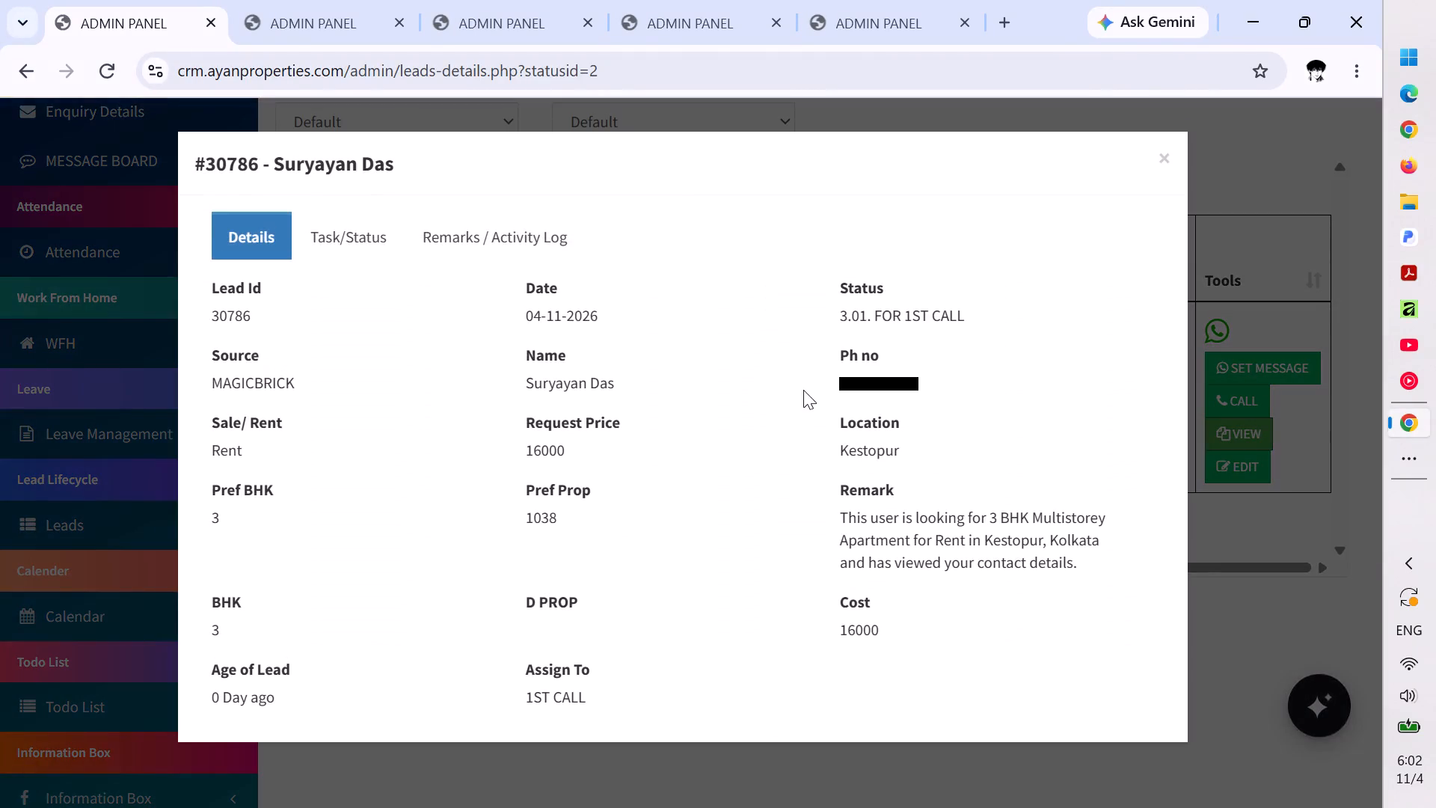
click(332, 239)
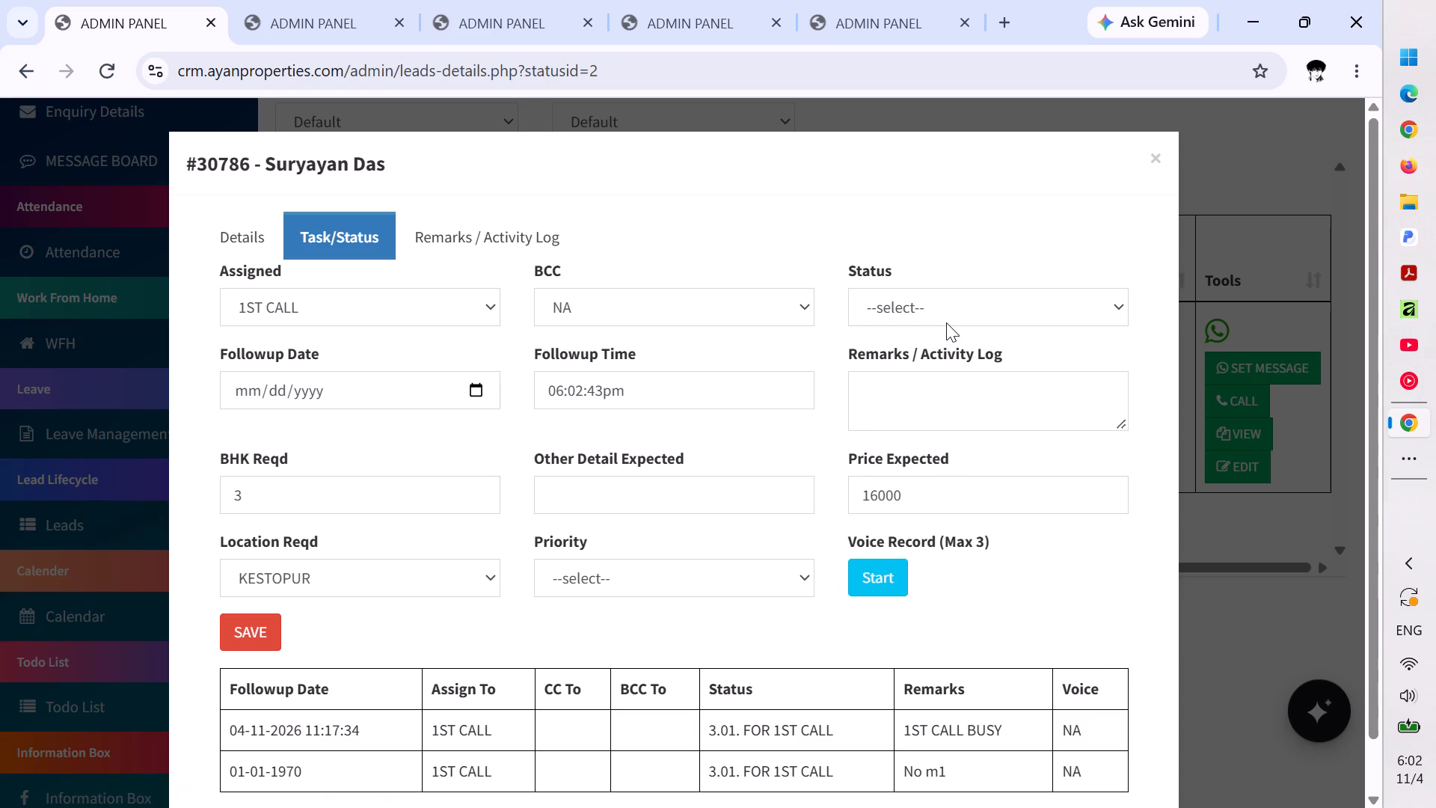
Set the lead's status to 3.01. FOR 1ST CALL and its followup date to 11/05/2026.
click(946, 322)
click(935, 364)
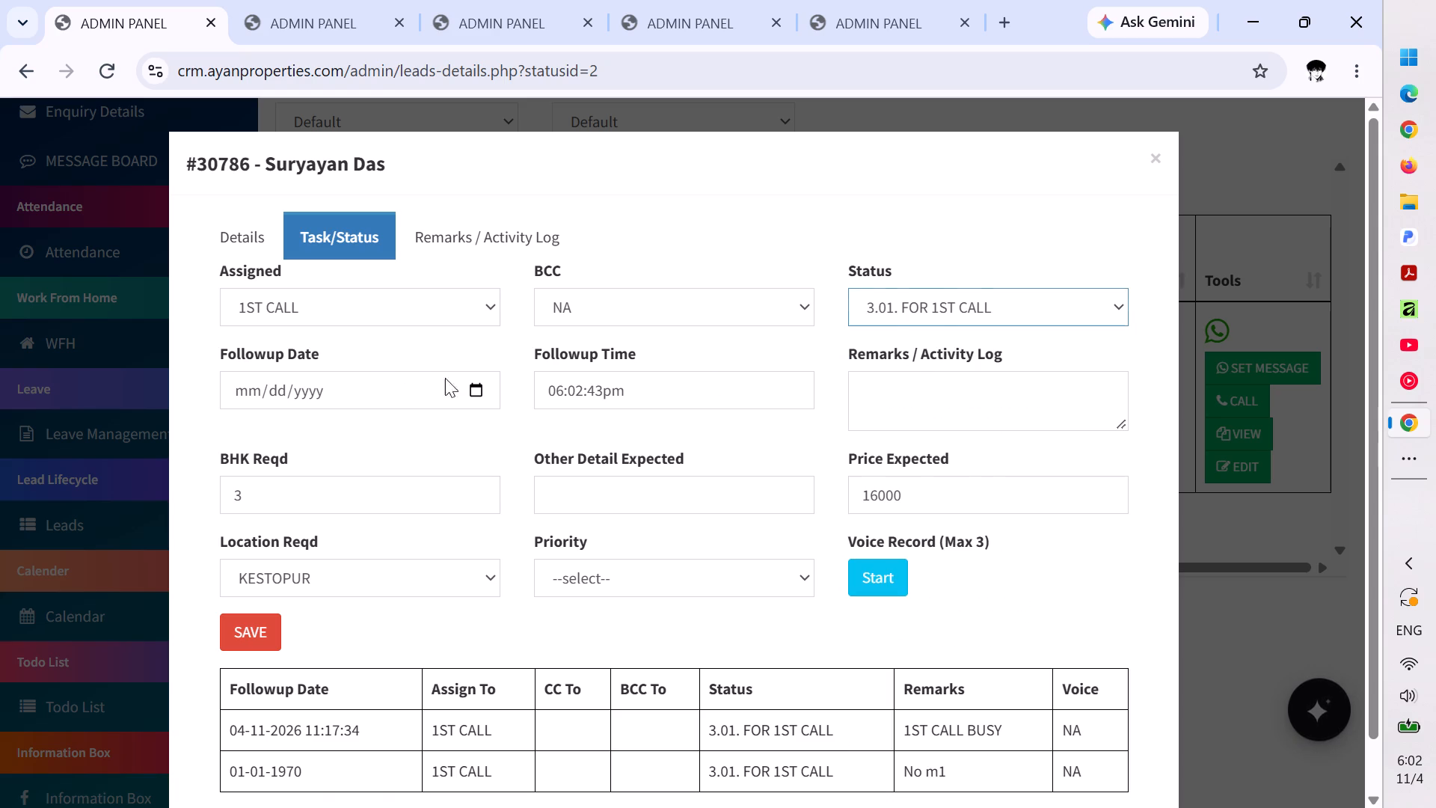
click(473, 382)
click(367, 506)
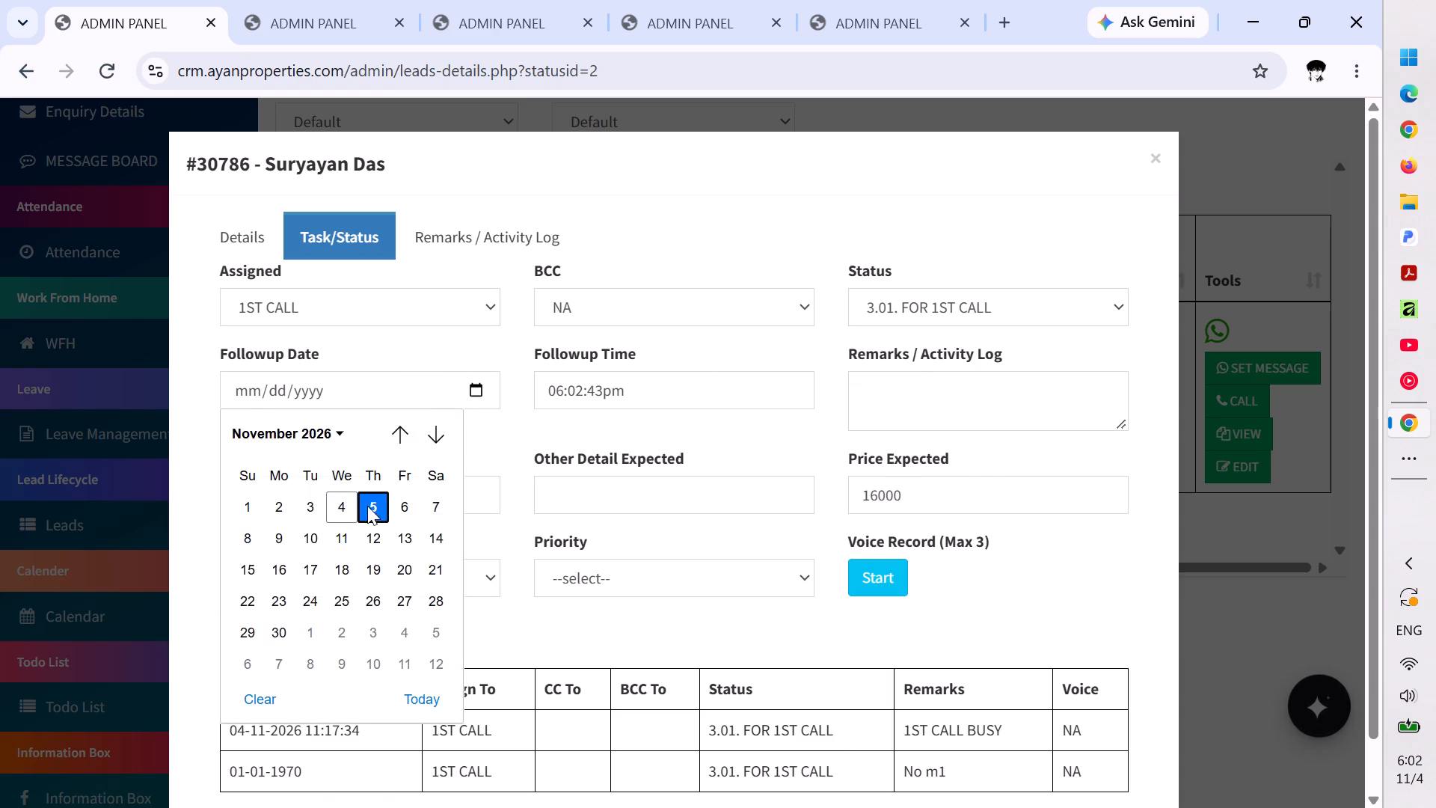
click(895, 389)
text(2ND)
key(space)
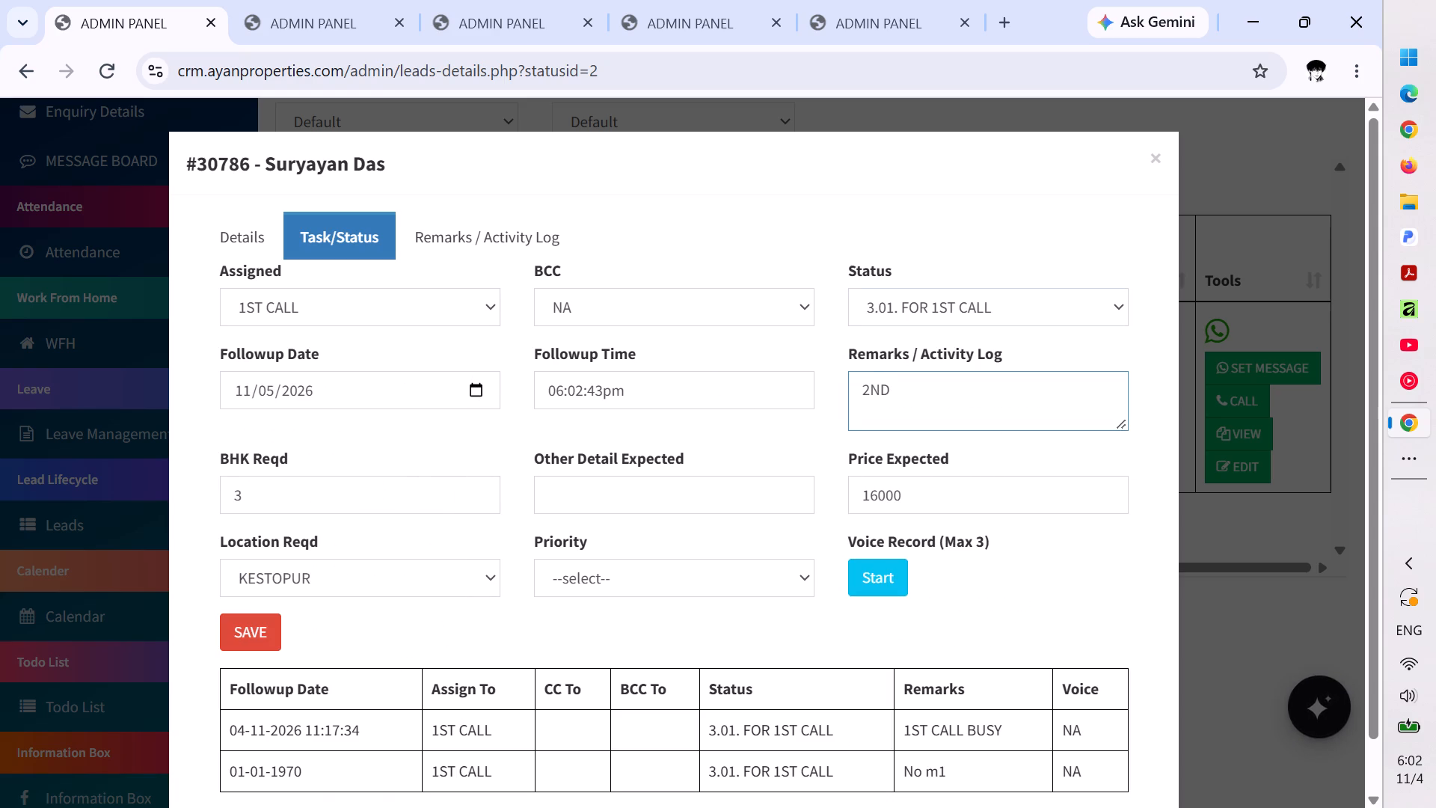
key(c)
text(ALL N)
key(p)
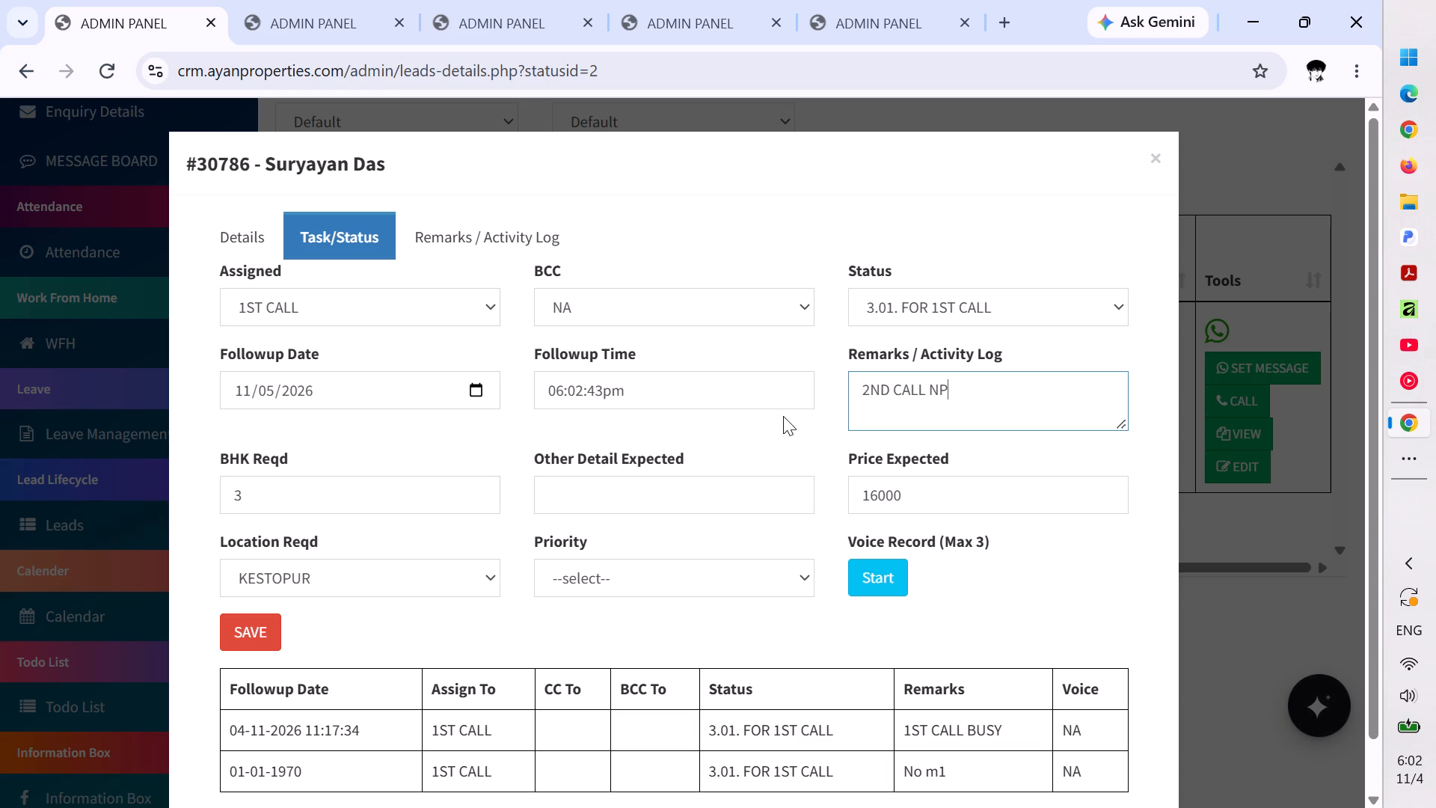
click(245, 622)
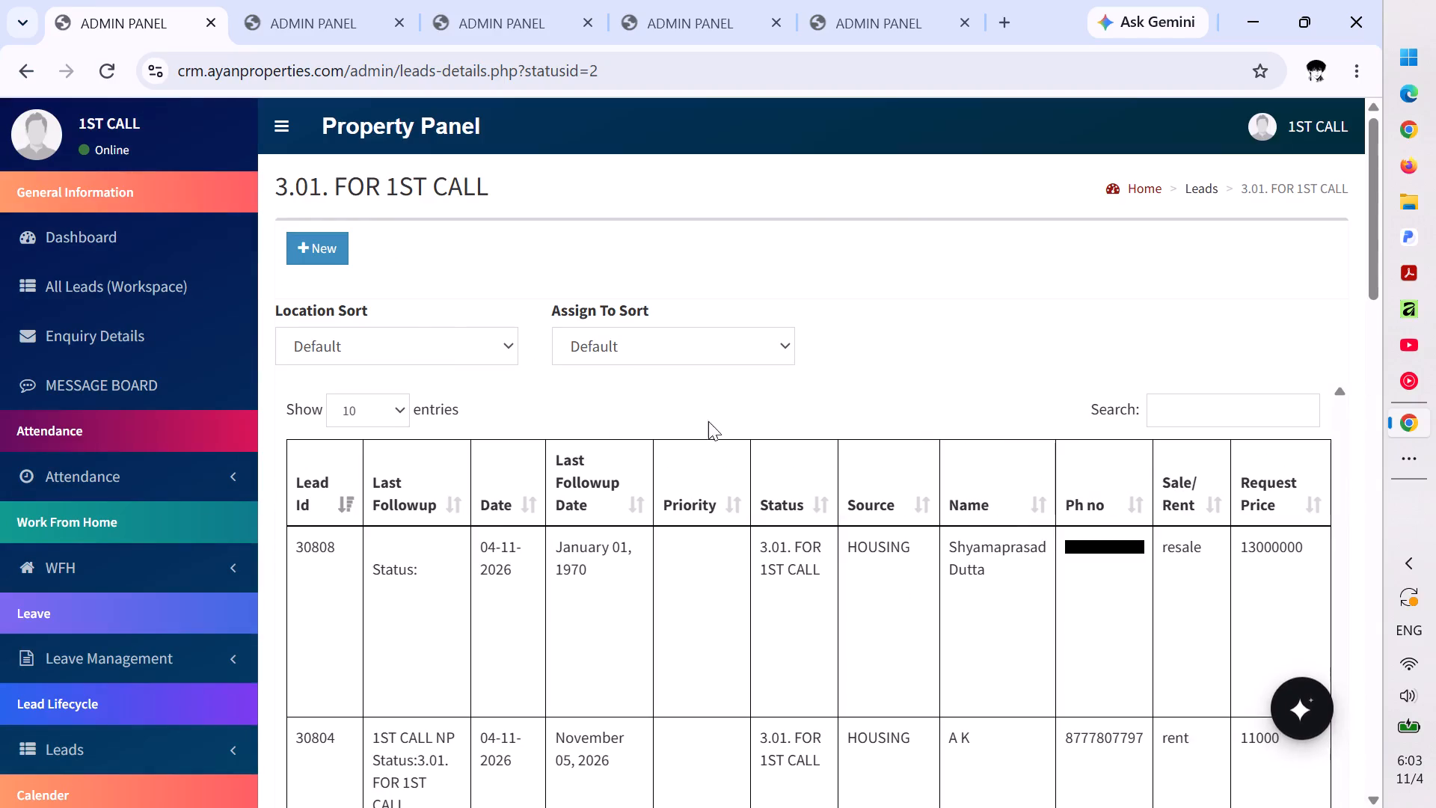
Return to the dashboard and open the list of leads with status 3.01. FOR 1ST CALL.
click(173, 221)
click(235, 237)
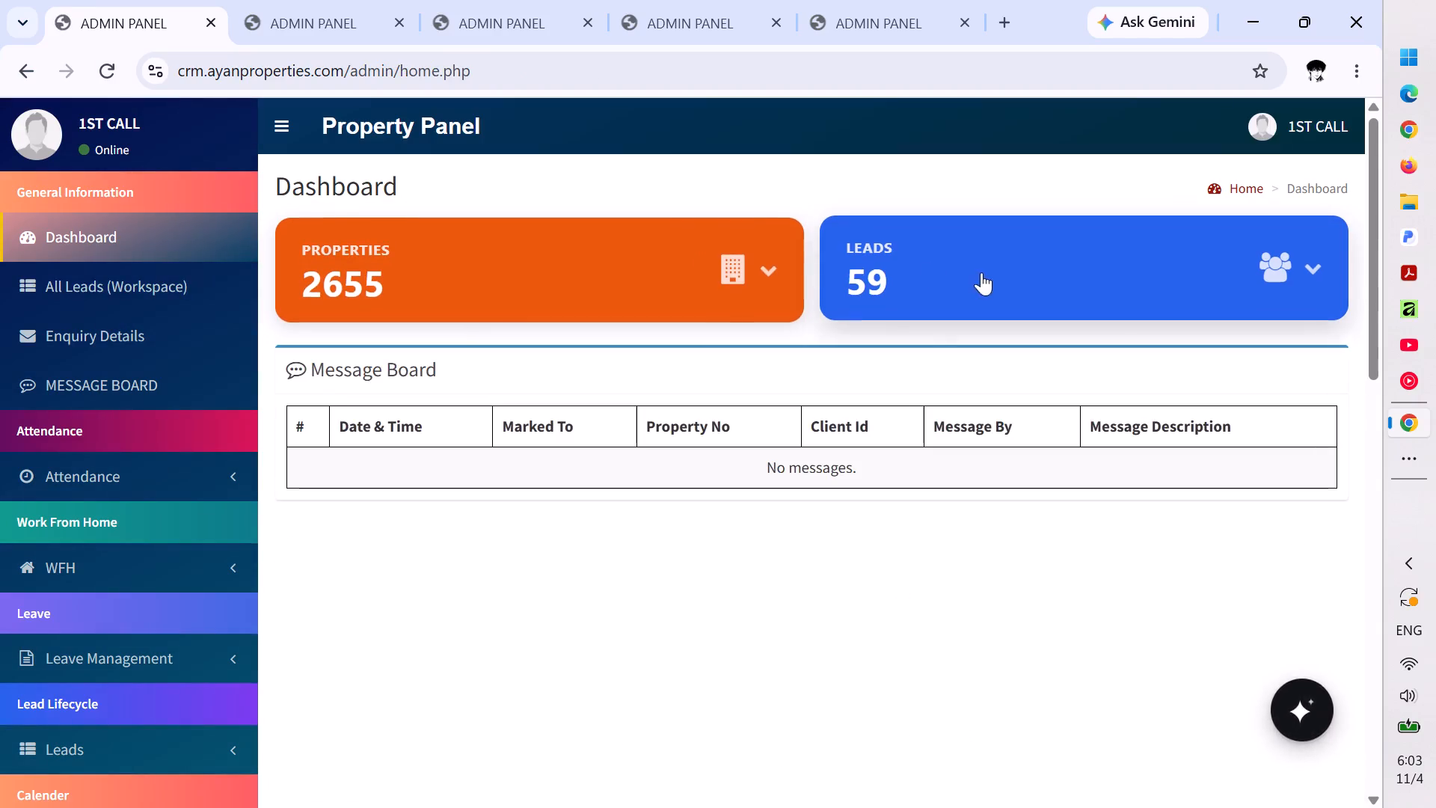
click(981, 272)
click(1108, 397)
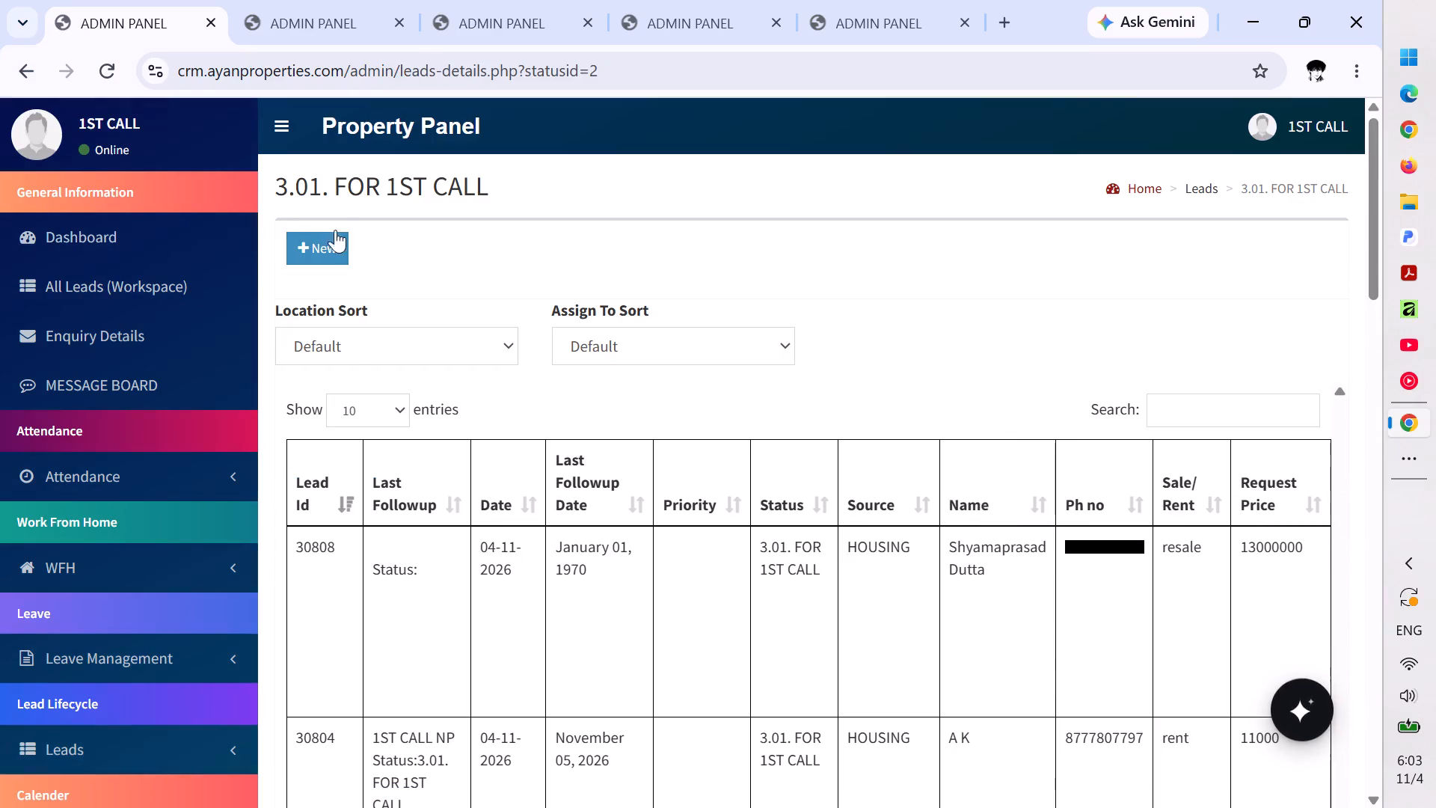
click(316, 18)
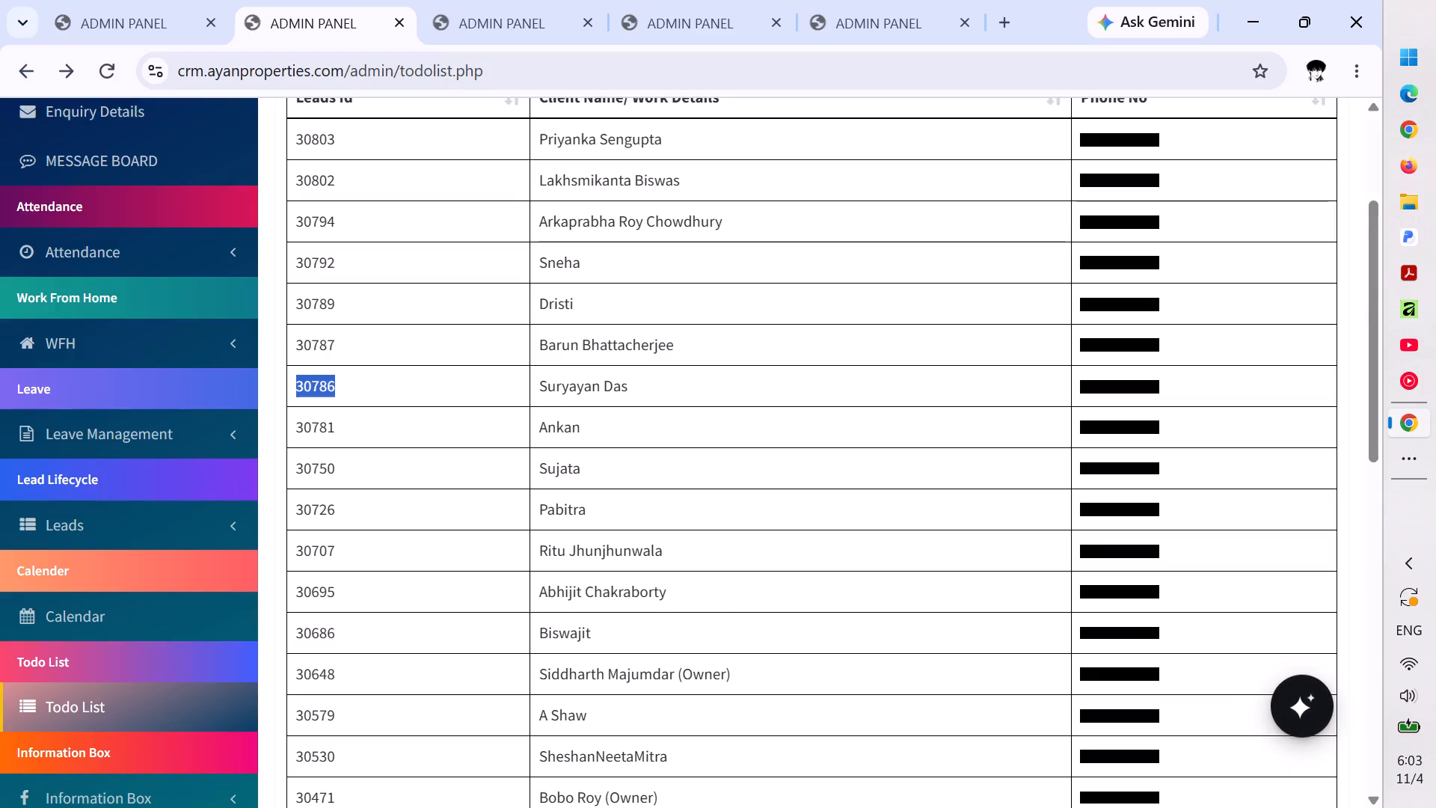
drag(334, 349, 315, 349)
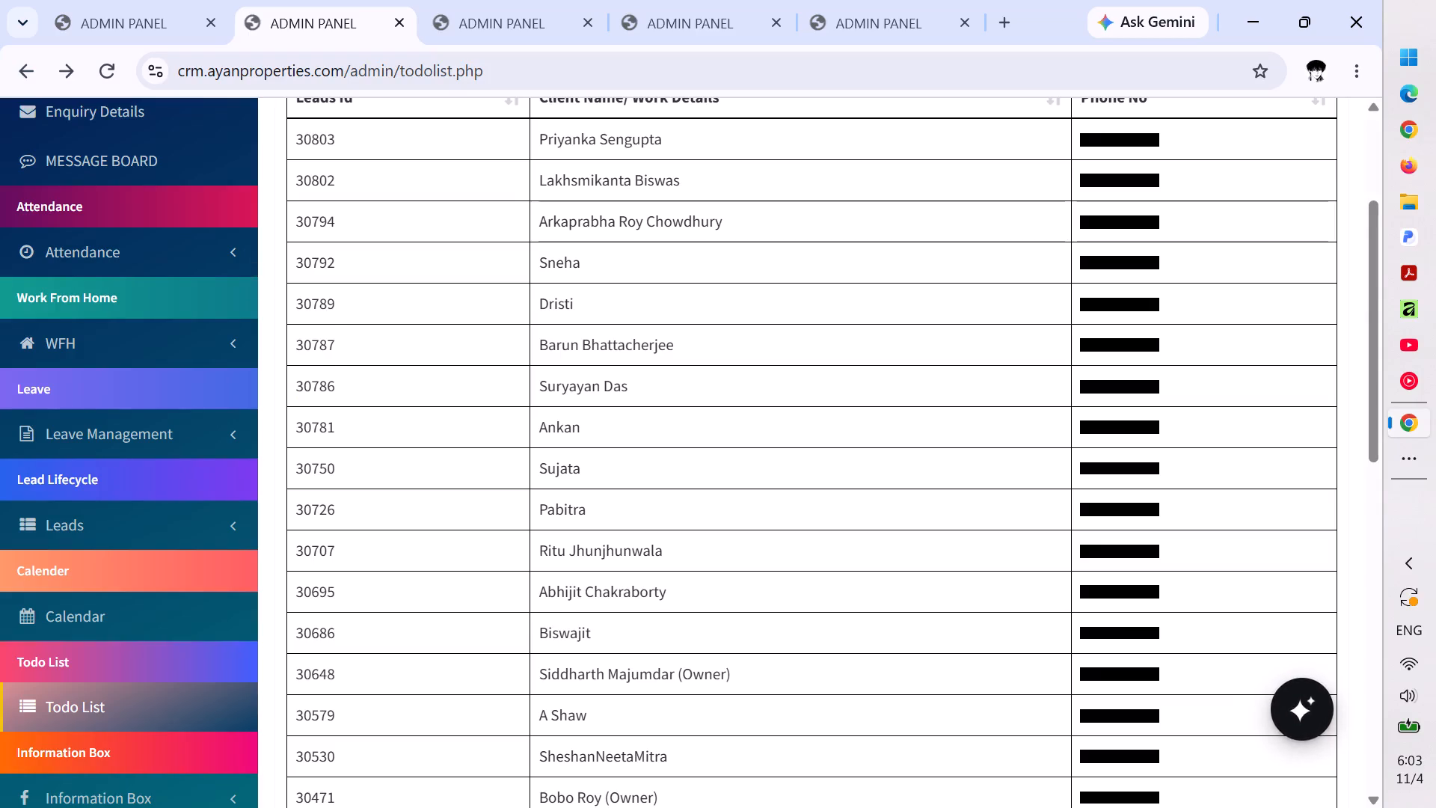
drag(315, 349, 283, 349)
click(352, 355)
drag(339, 346, 287, 345)
key(ctrl+c)
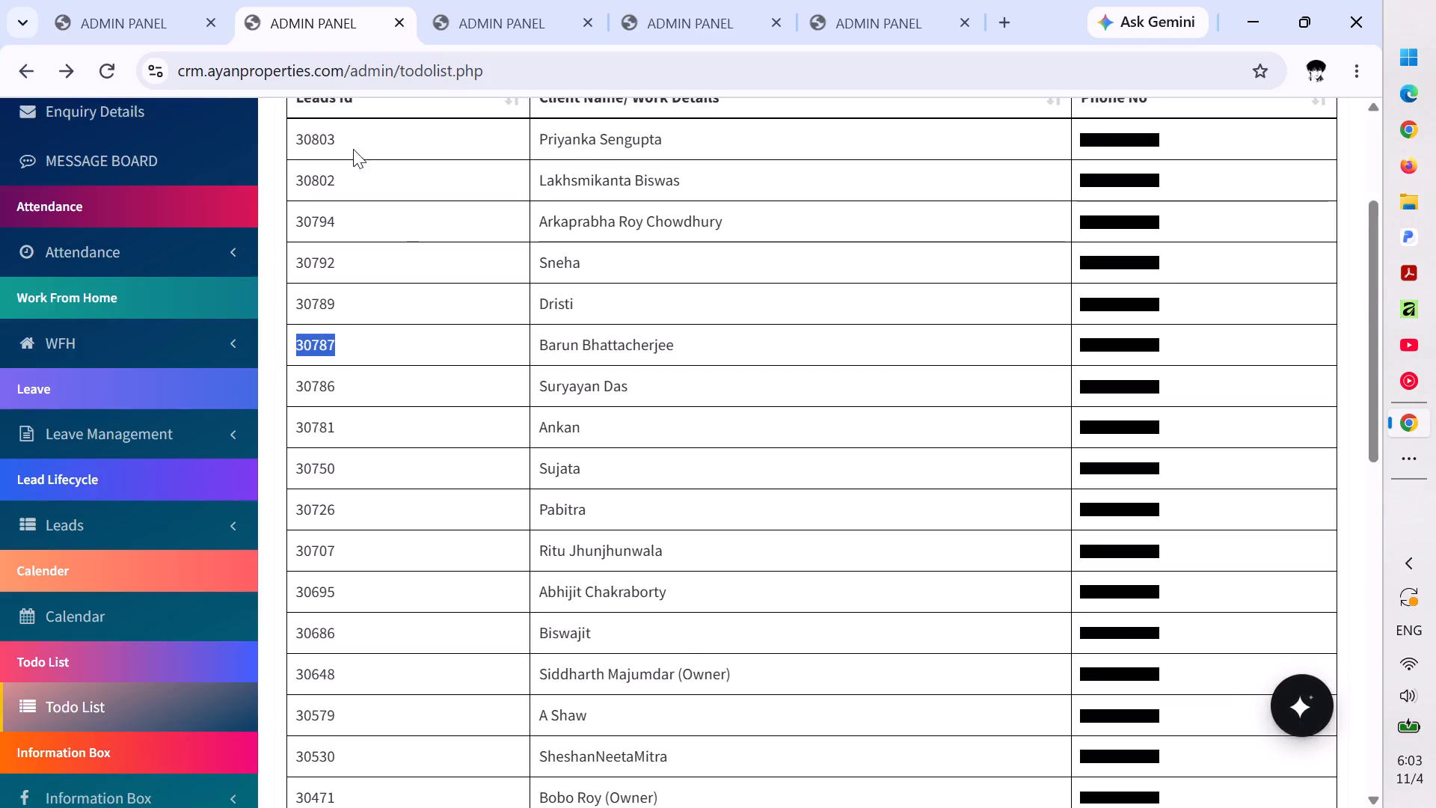
click(174, 31)
click(1202, 418)
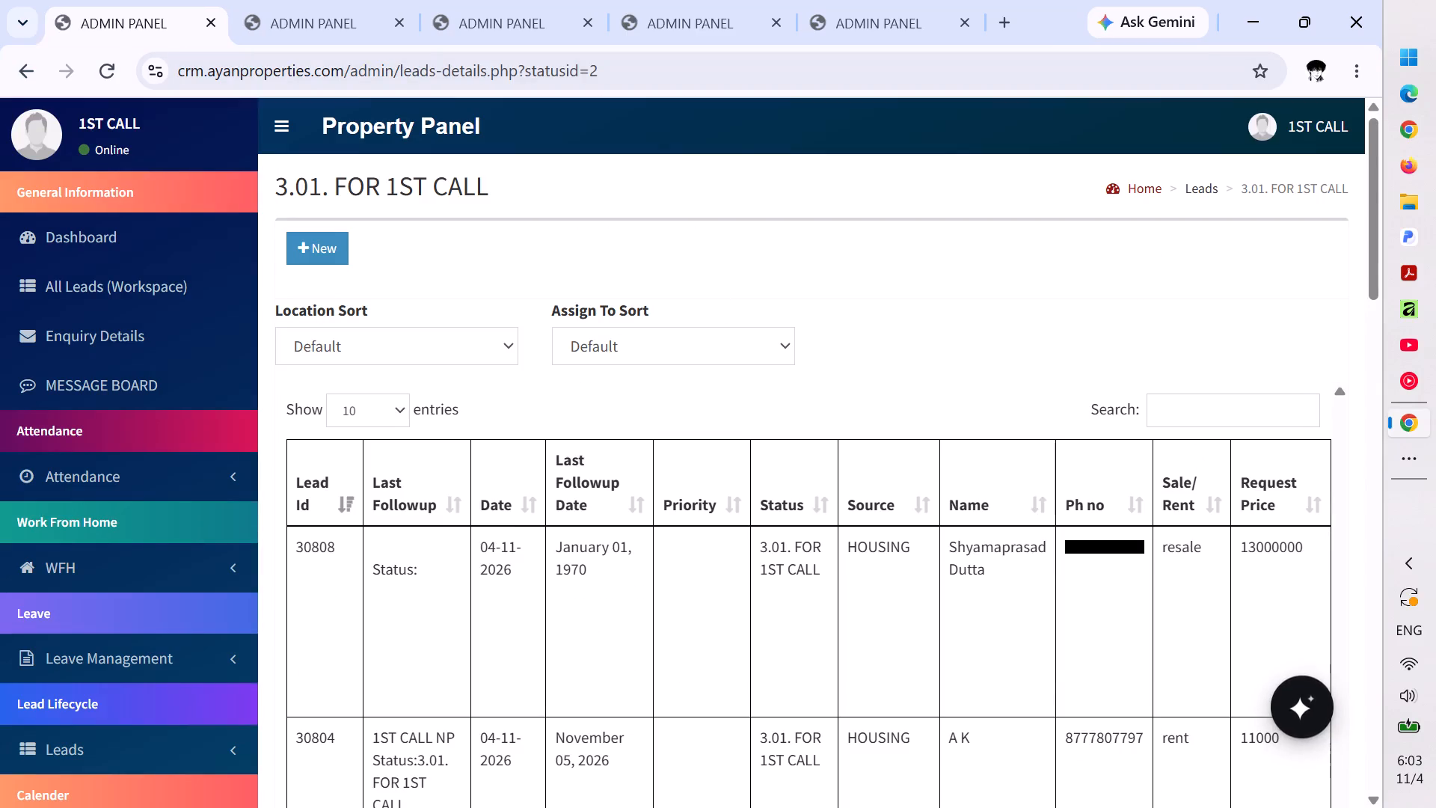
key(ctrl+v)
key(Return)
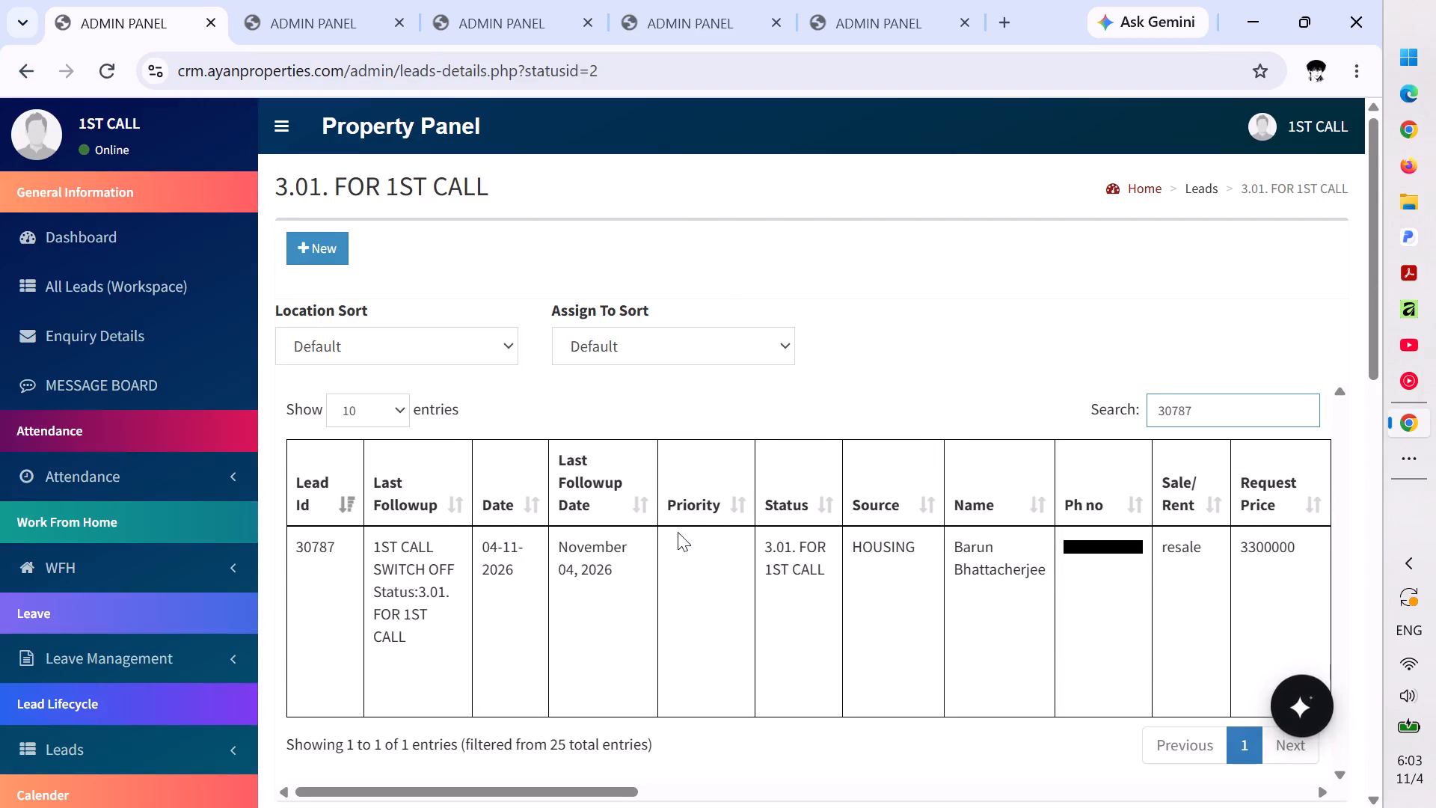
scroll(674, 534, down, 1)
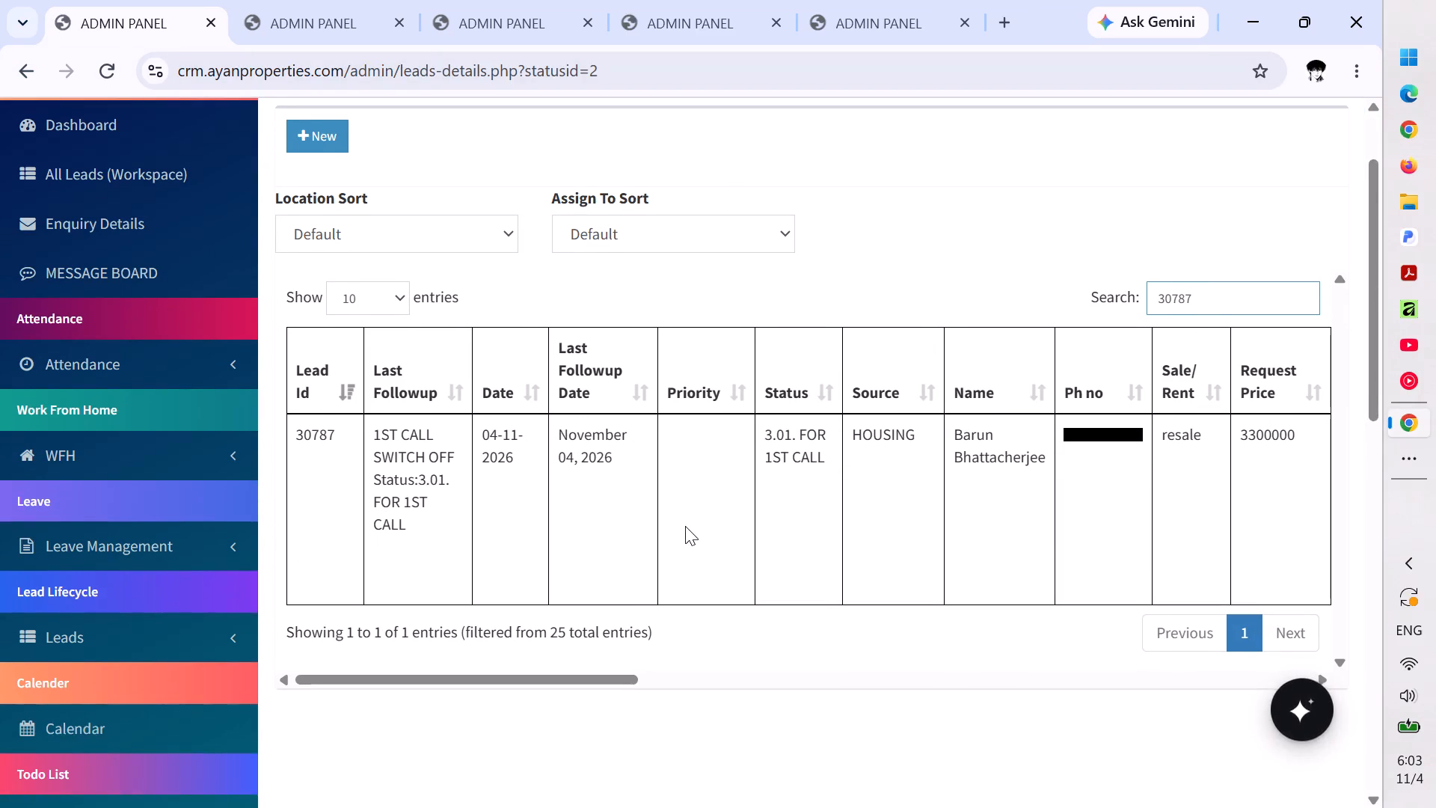
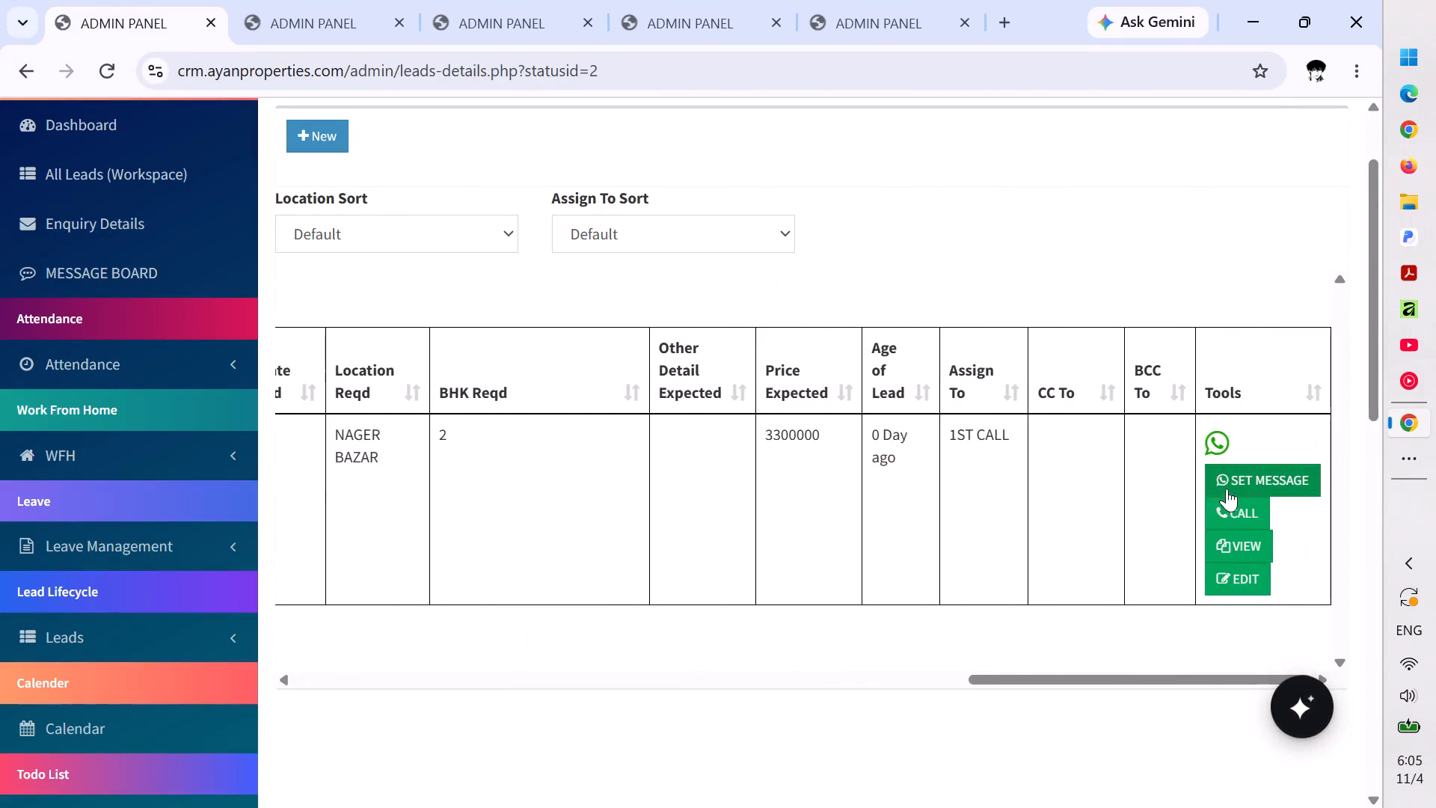
click(1242, 537)
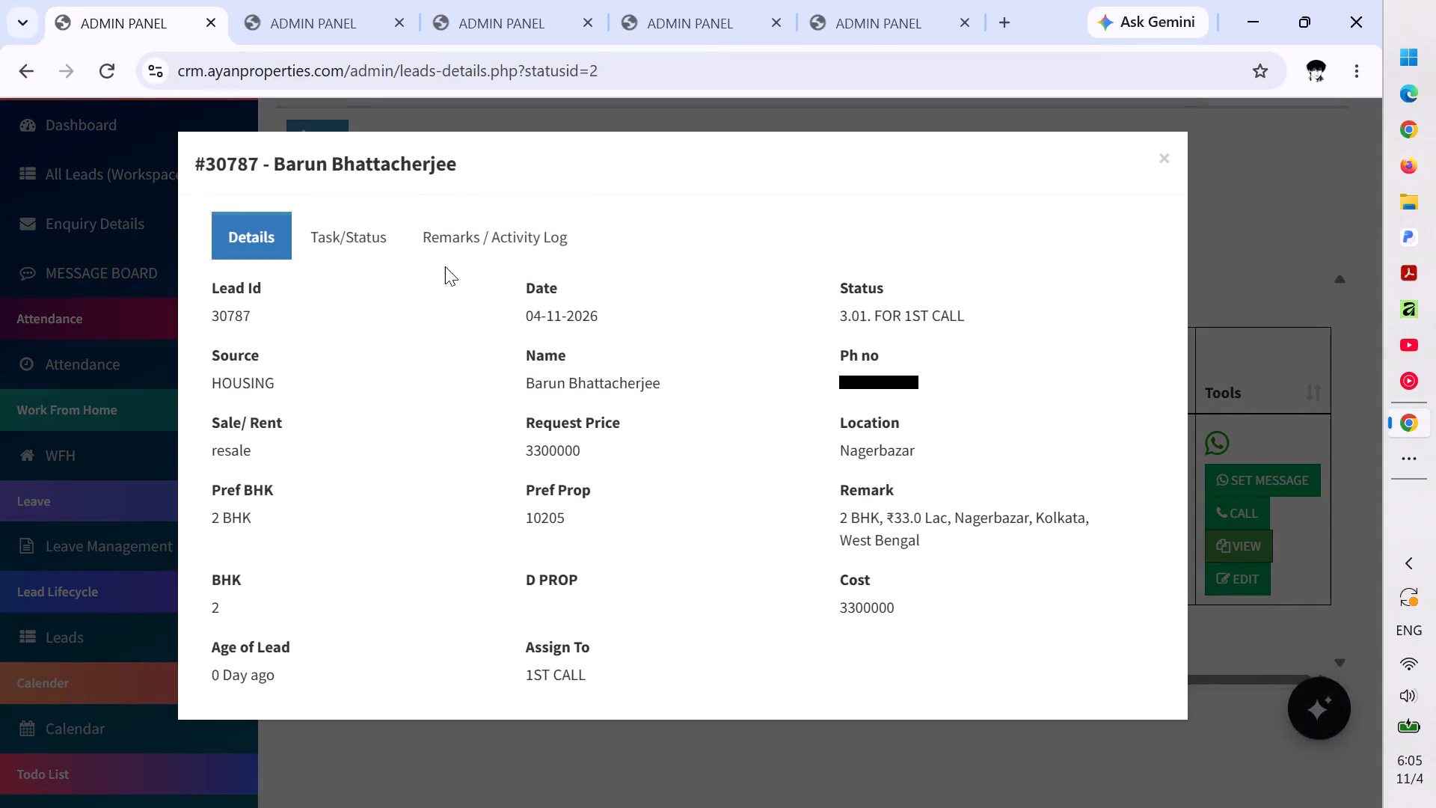
click(366, 245)
click(867, 382)
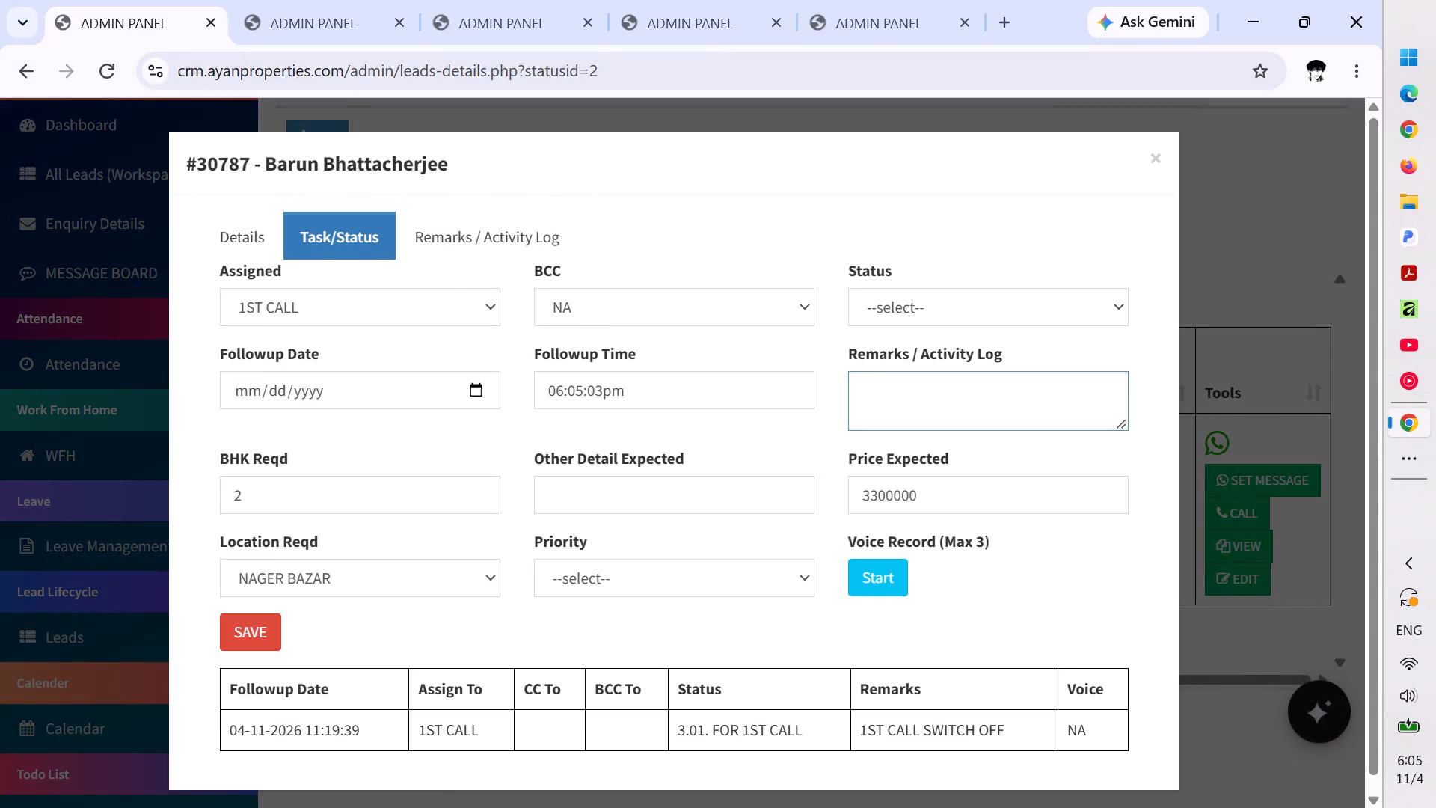
text(2N)
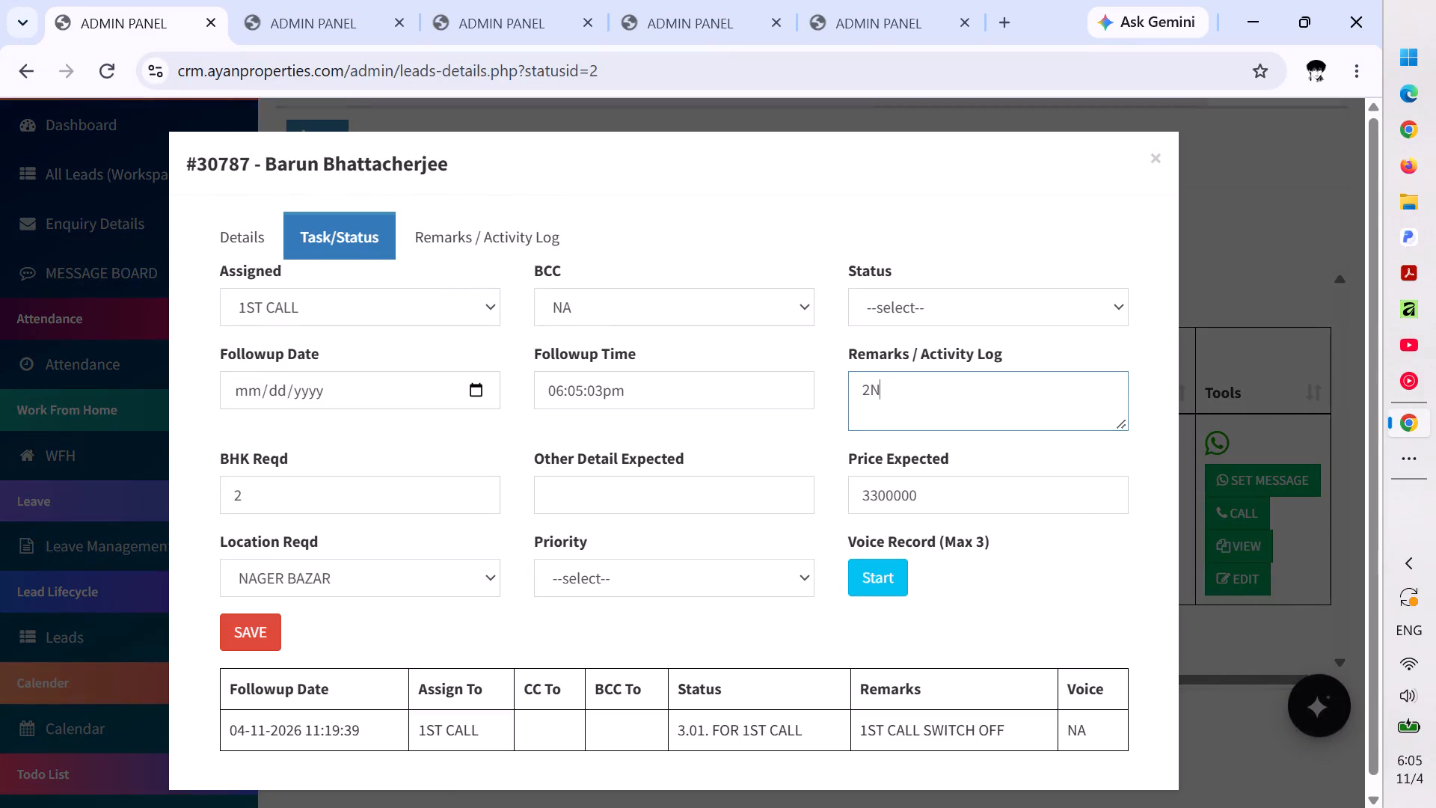
text(D)
key(space)
key(c)
key(a)
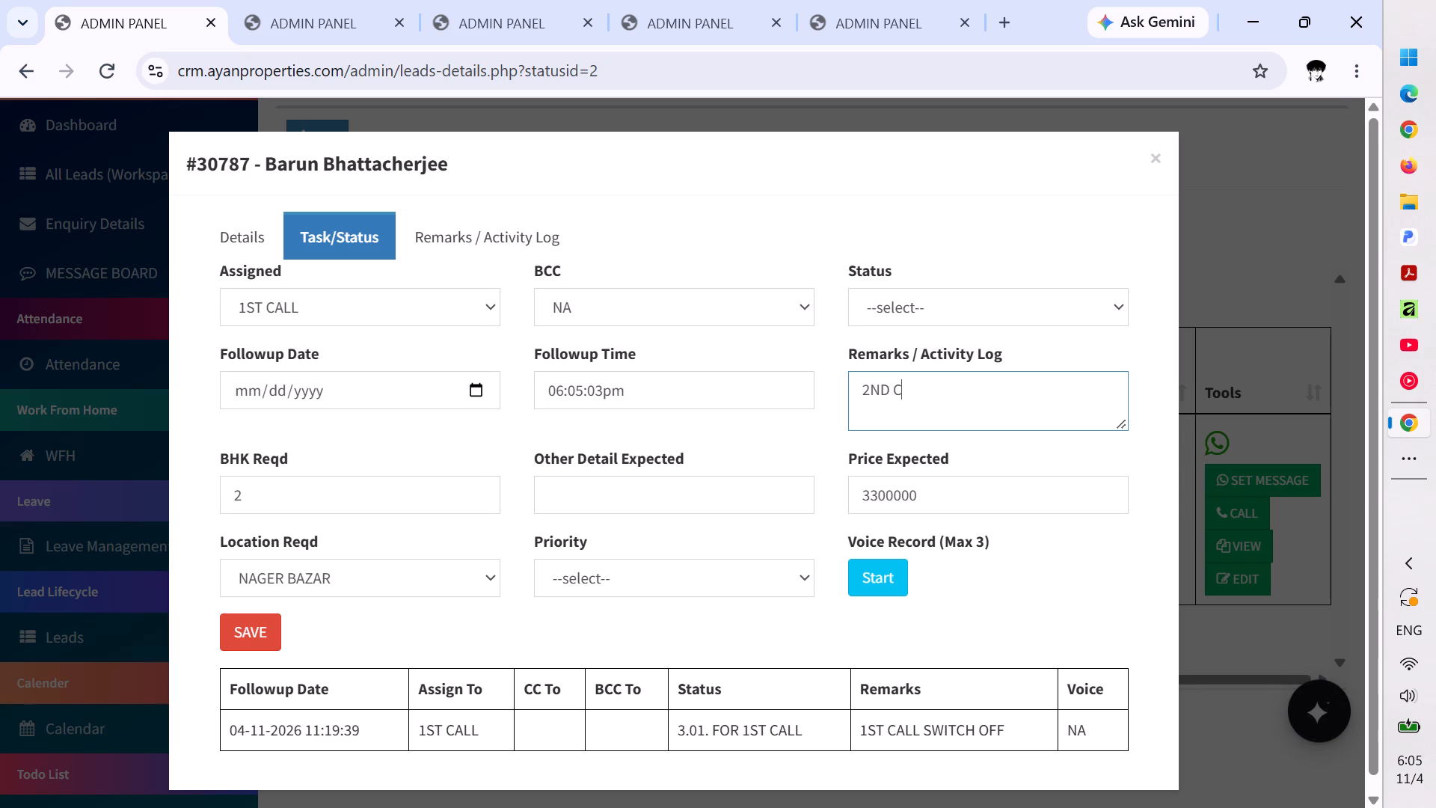
key(l)
text(L NP)
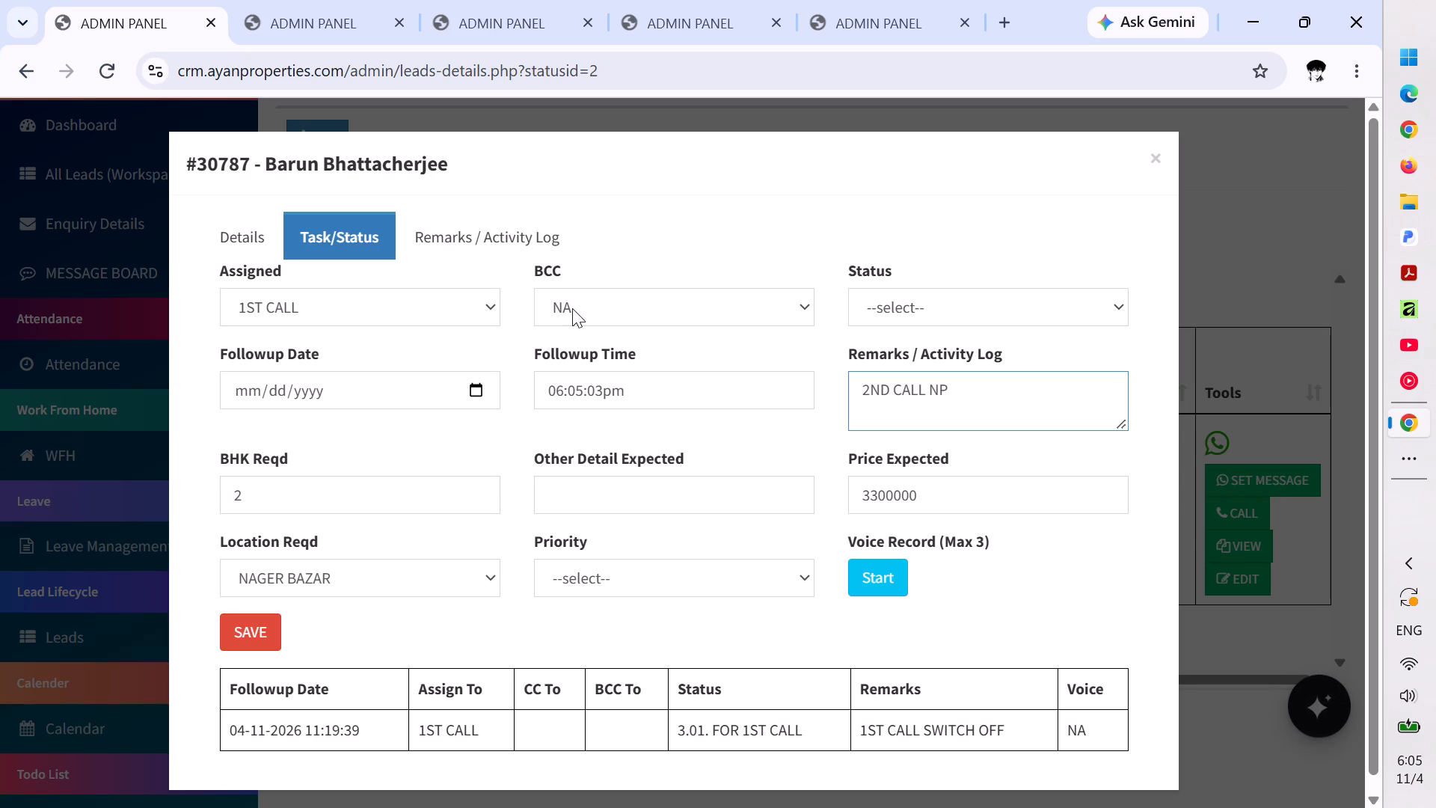
click(895, 320)
click(909, 367)
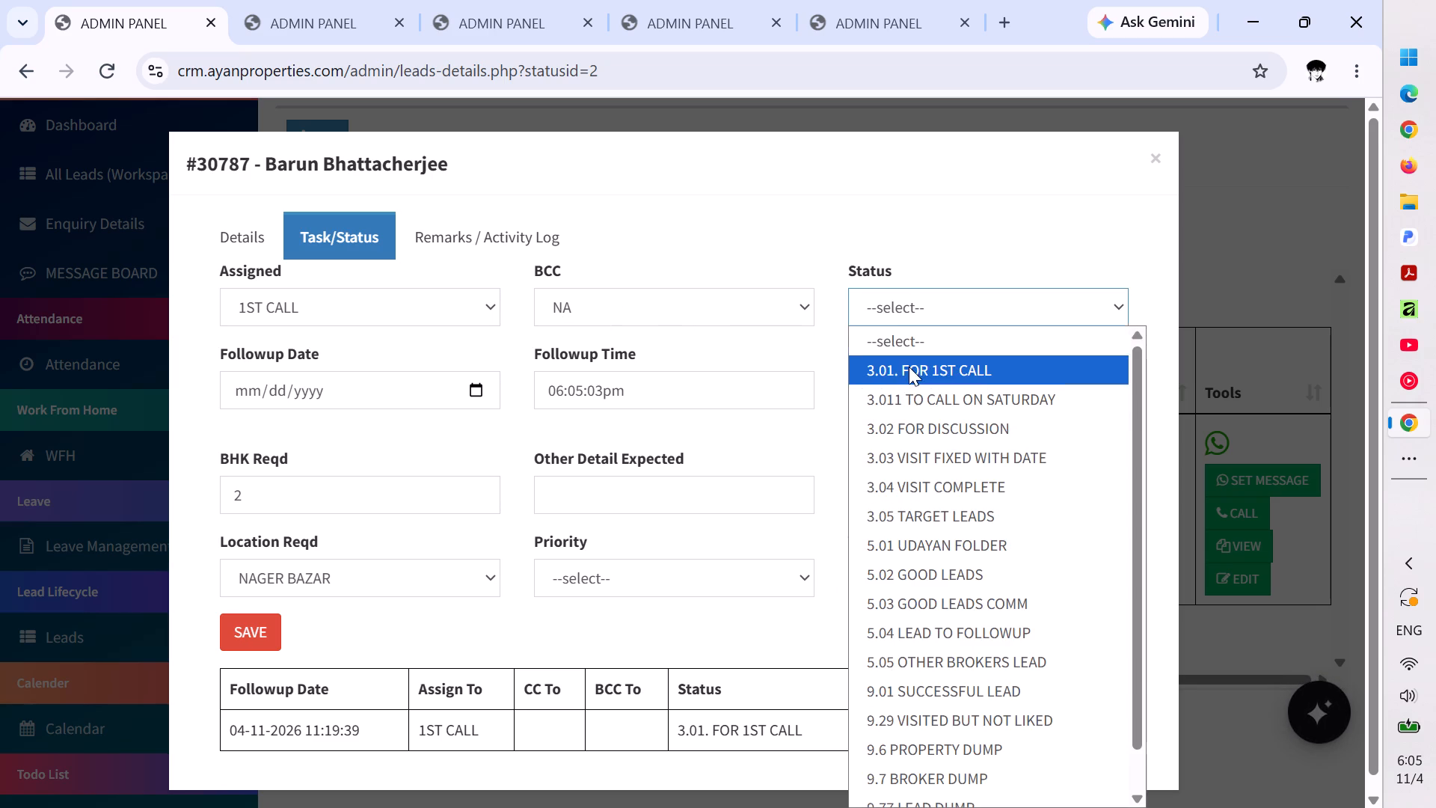
click(486, 380)
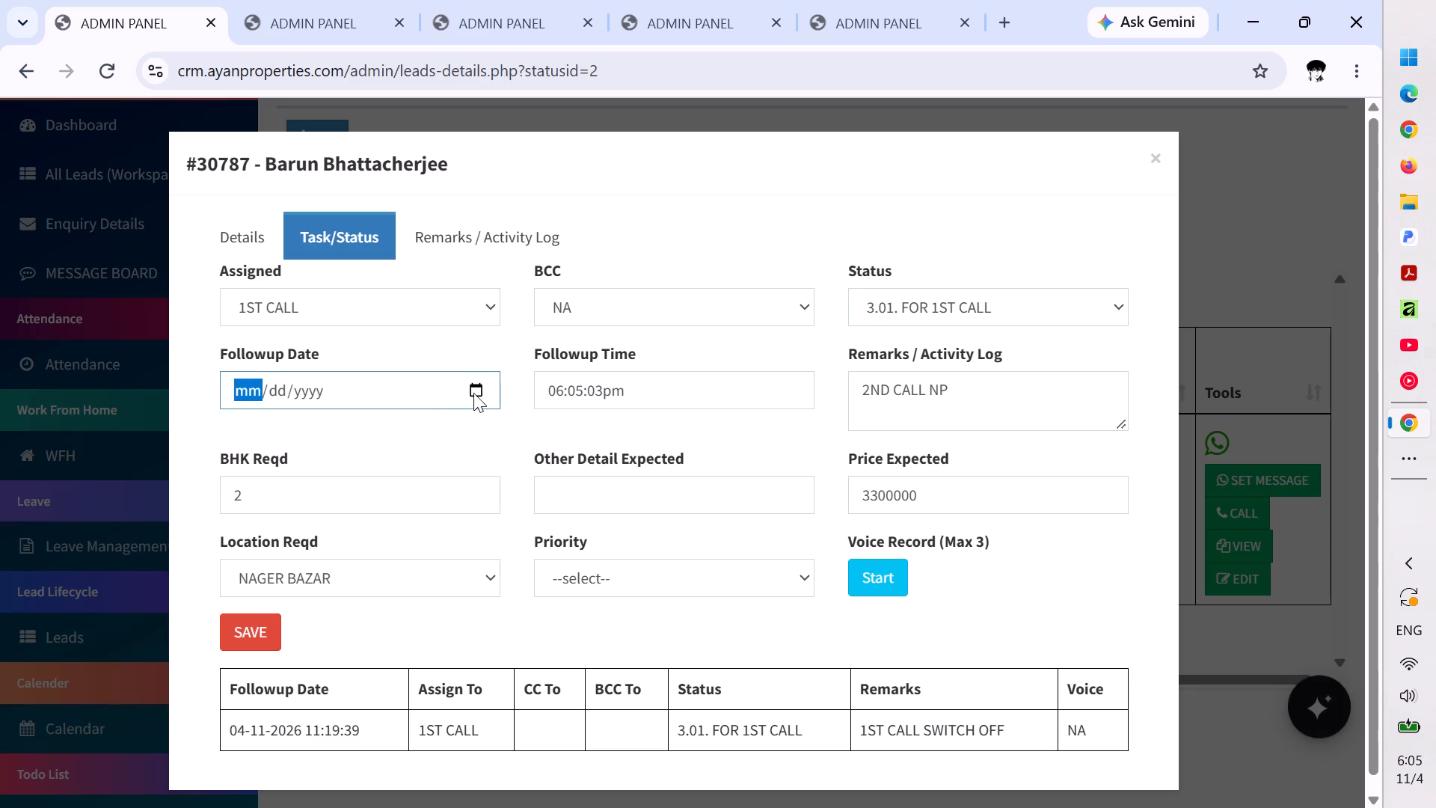
click(477, 391)
click(368, 502)
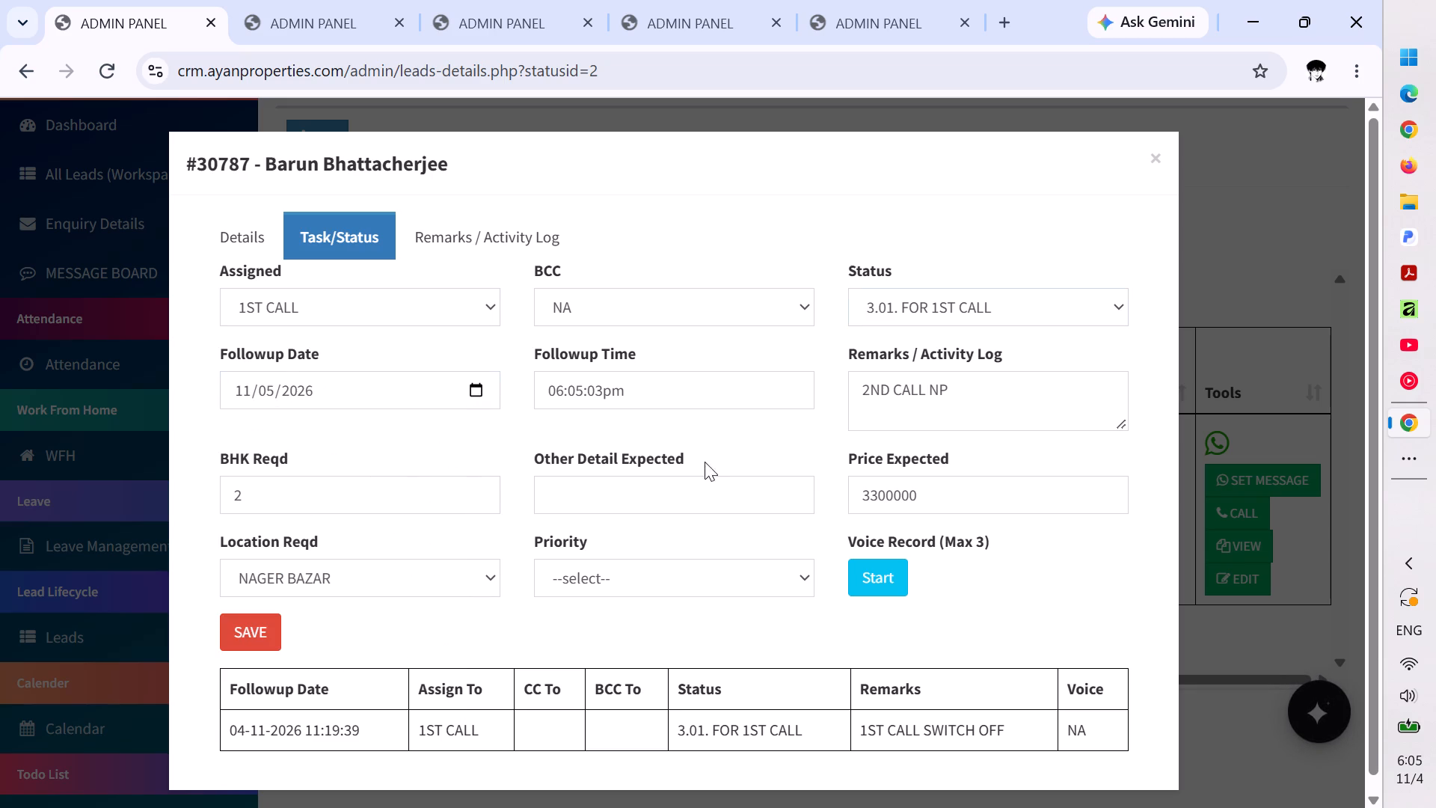
click(261, 628)
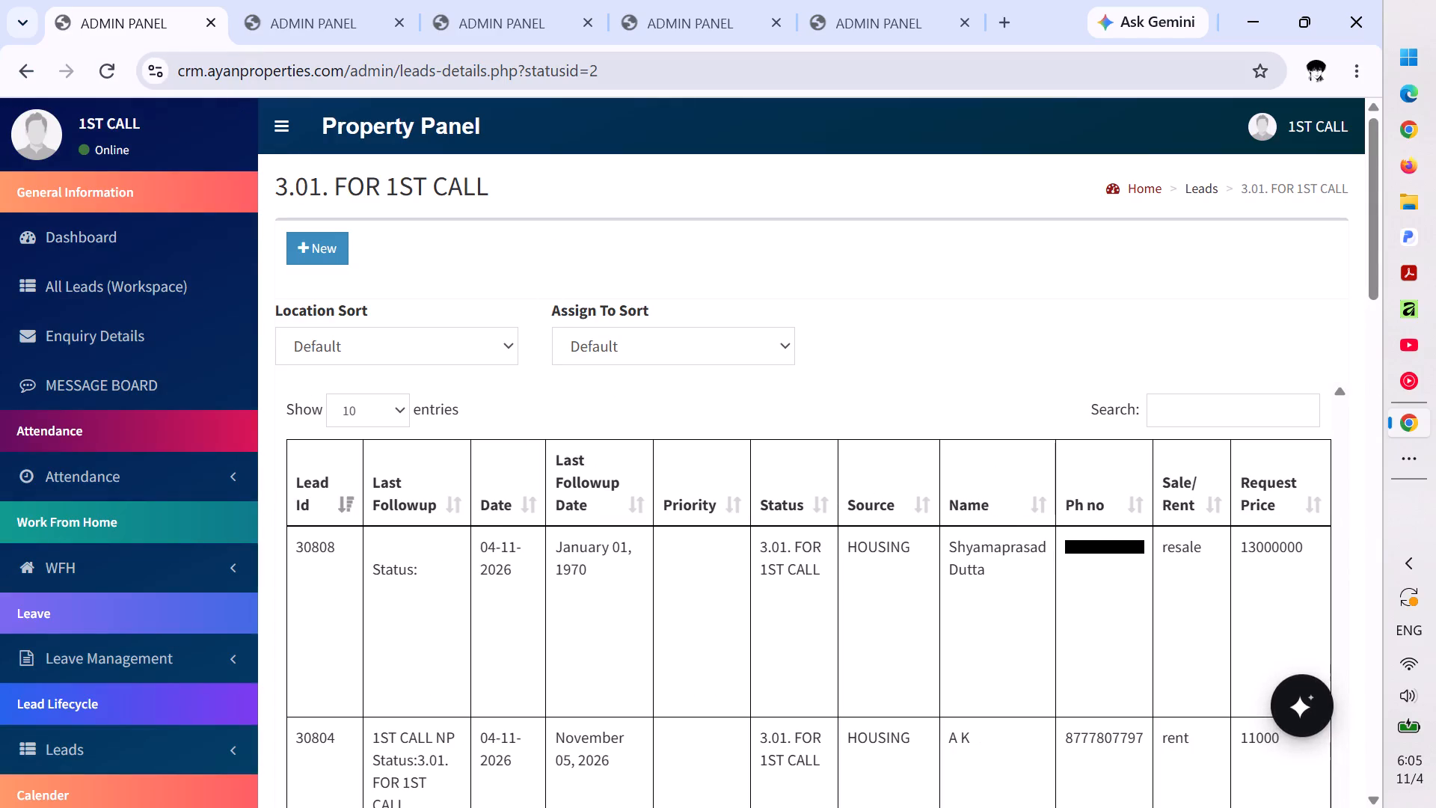
Reload the Todo List on the other CRM page and look through the leads still listed.
click(283, 31)
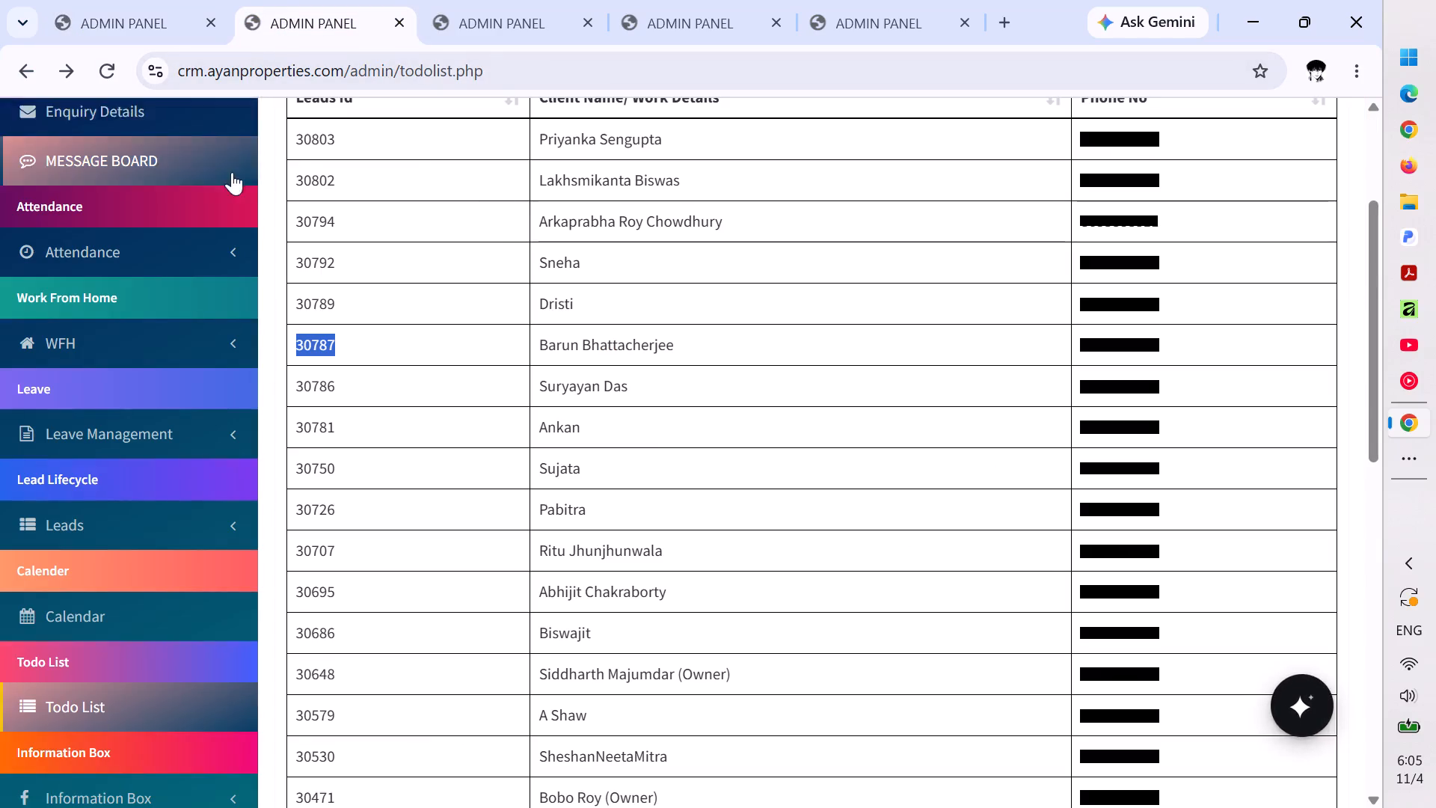
scroll(232, 172, up, 4)
click(101, 67)
scroll(714, 410, down, 3)
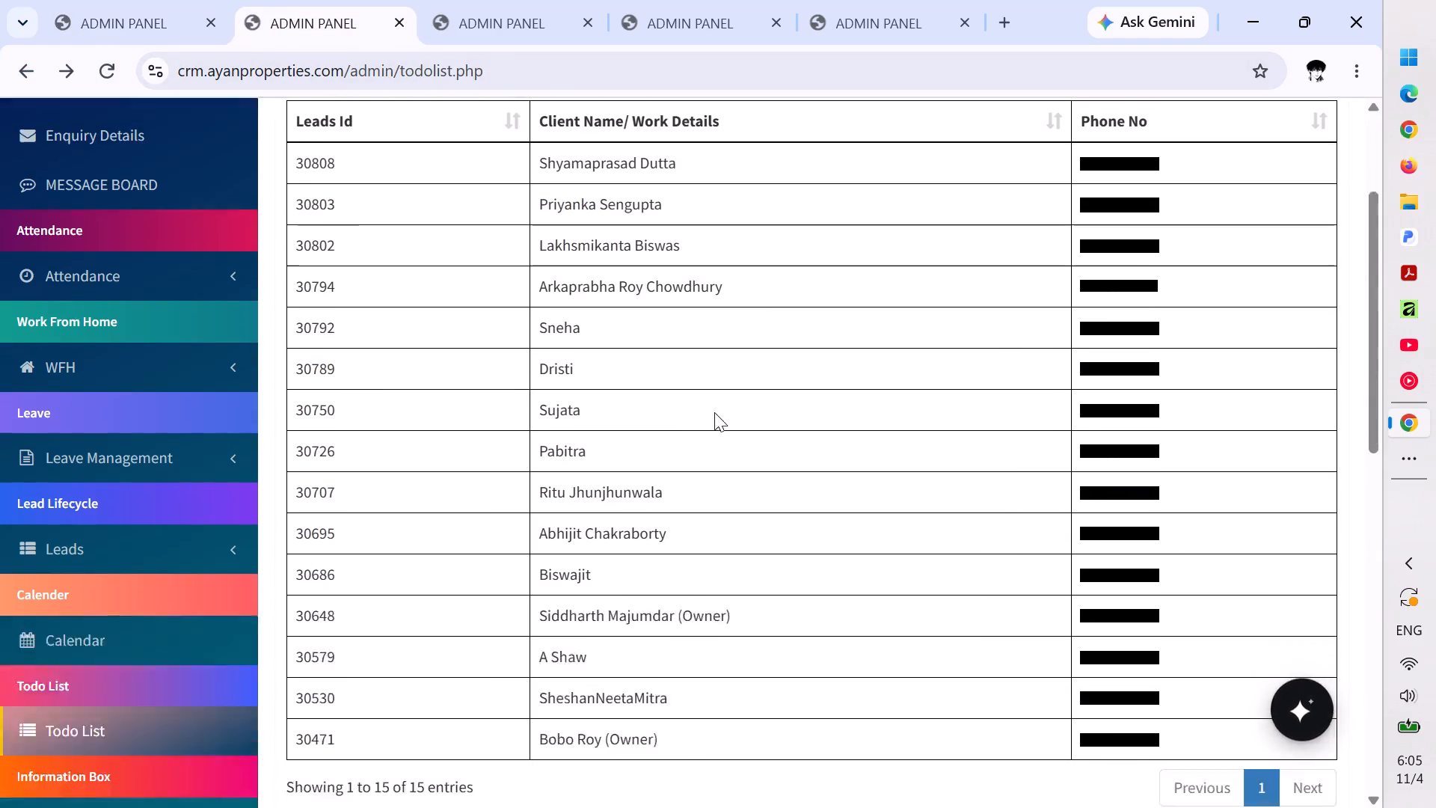
scroll(714, 412, down, 4)
scroll(714, 406, up, 9)
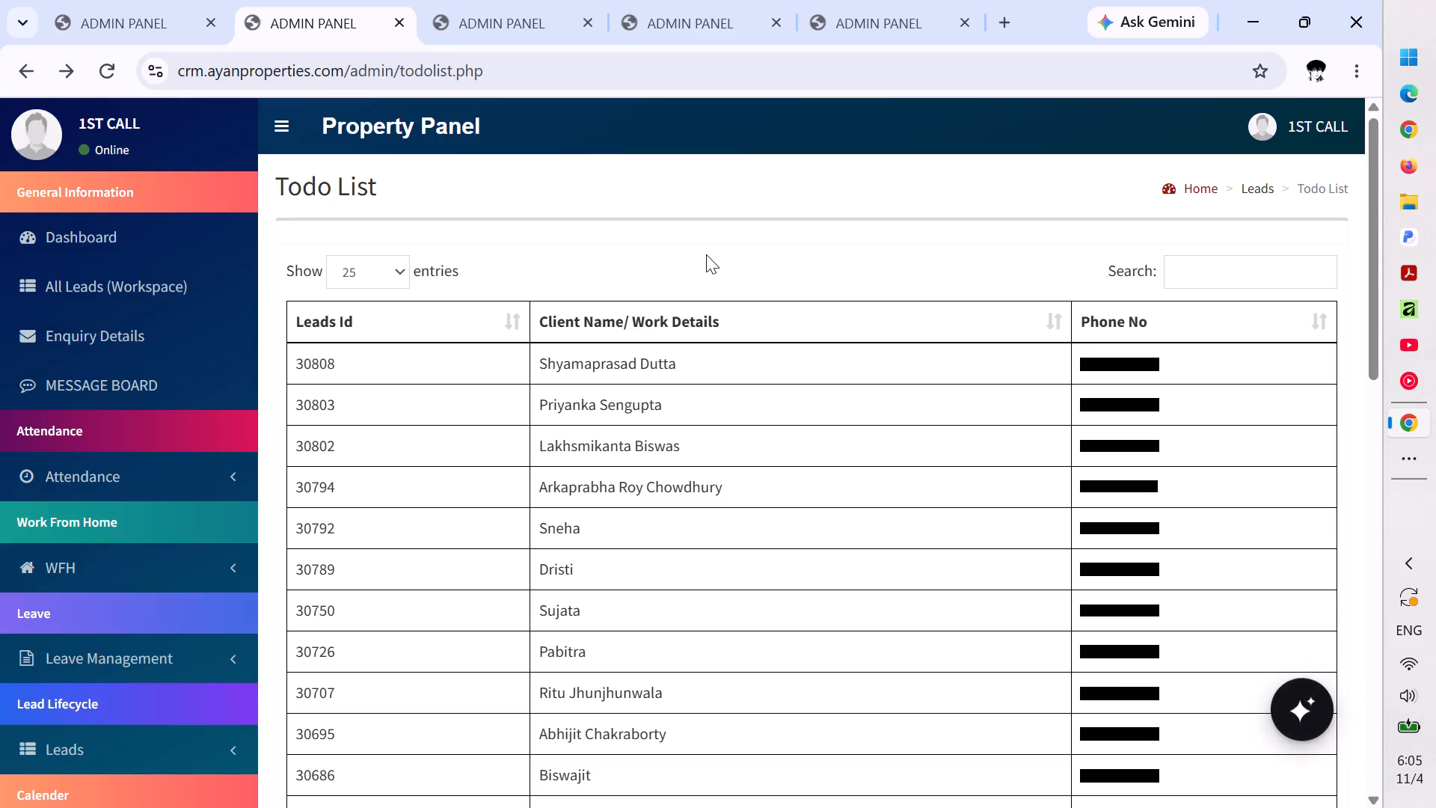
scroll(646, 389, down, 2)
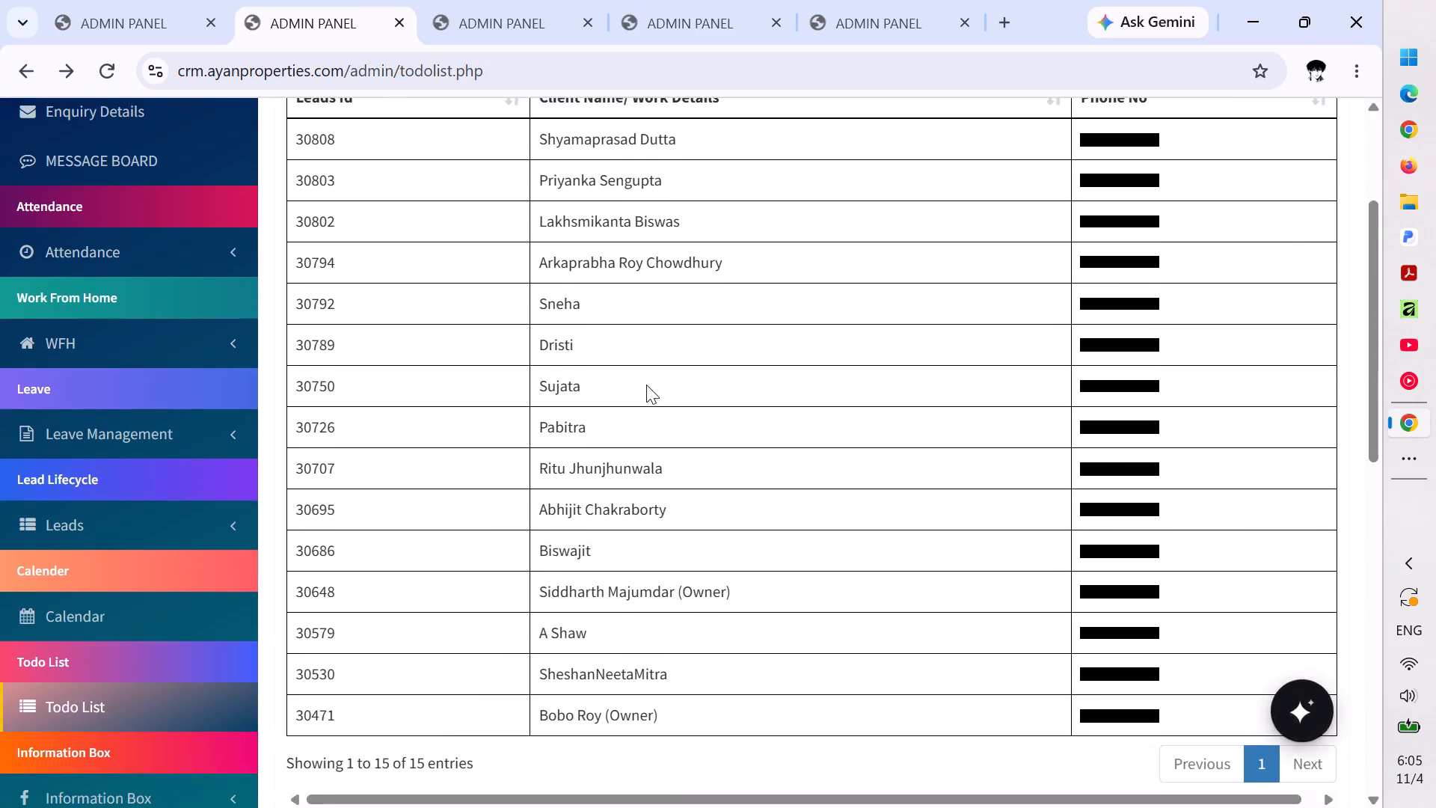
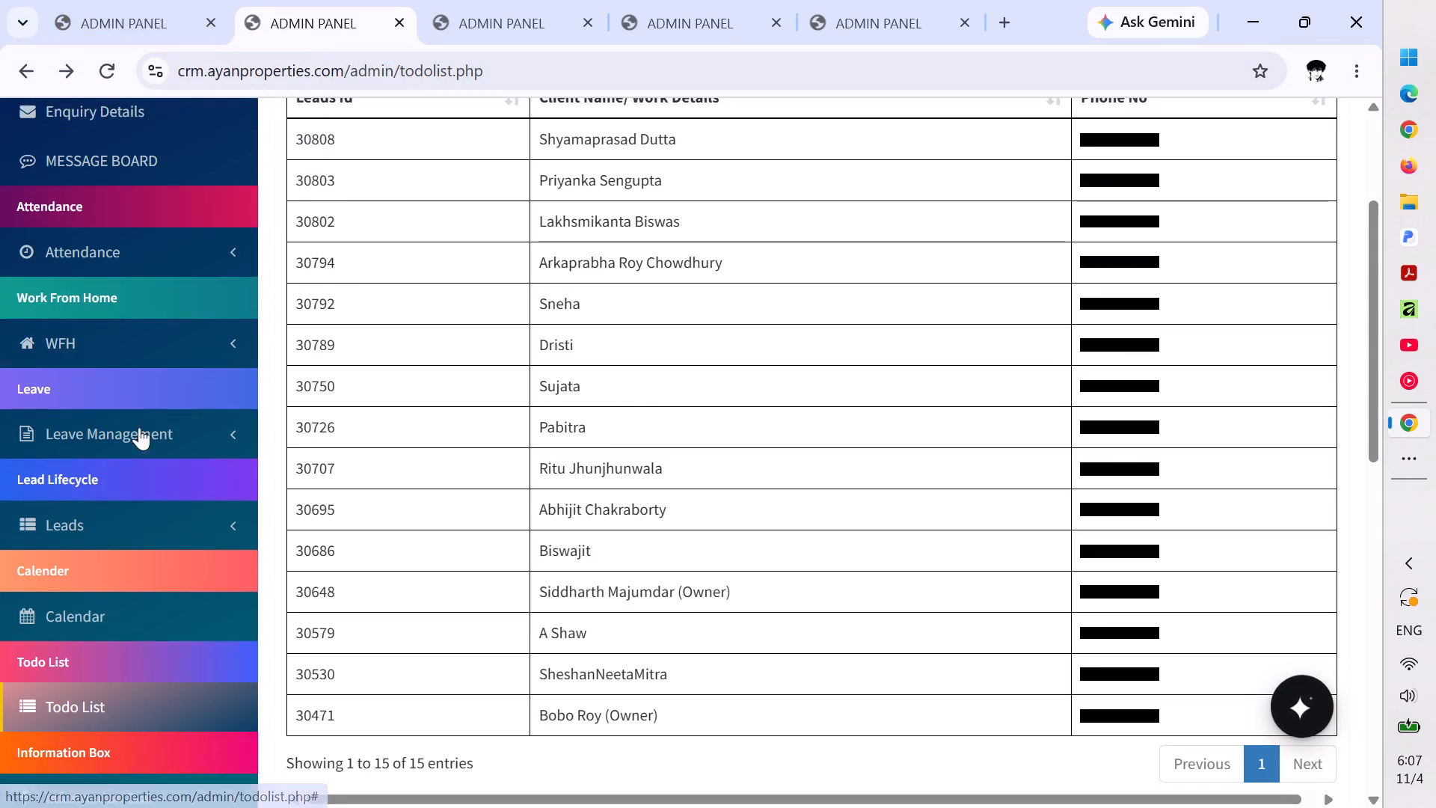
scroll(138, 291, up, 4)
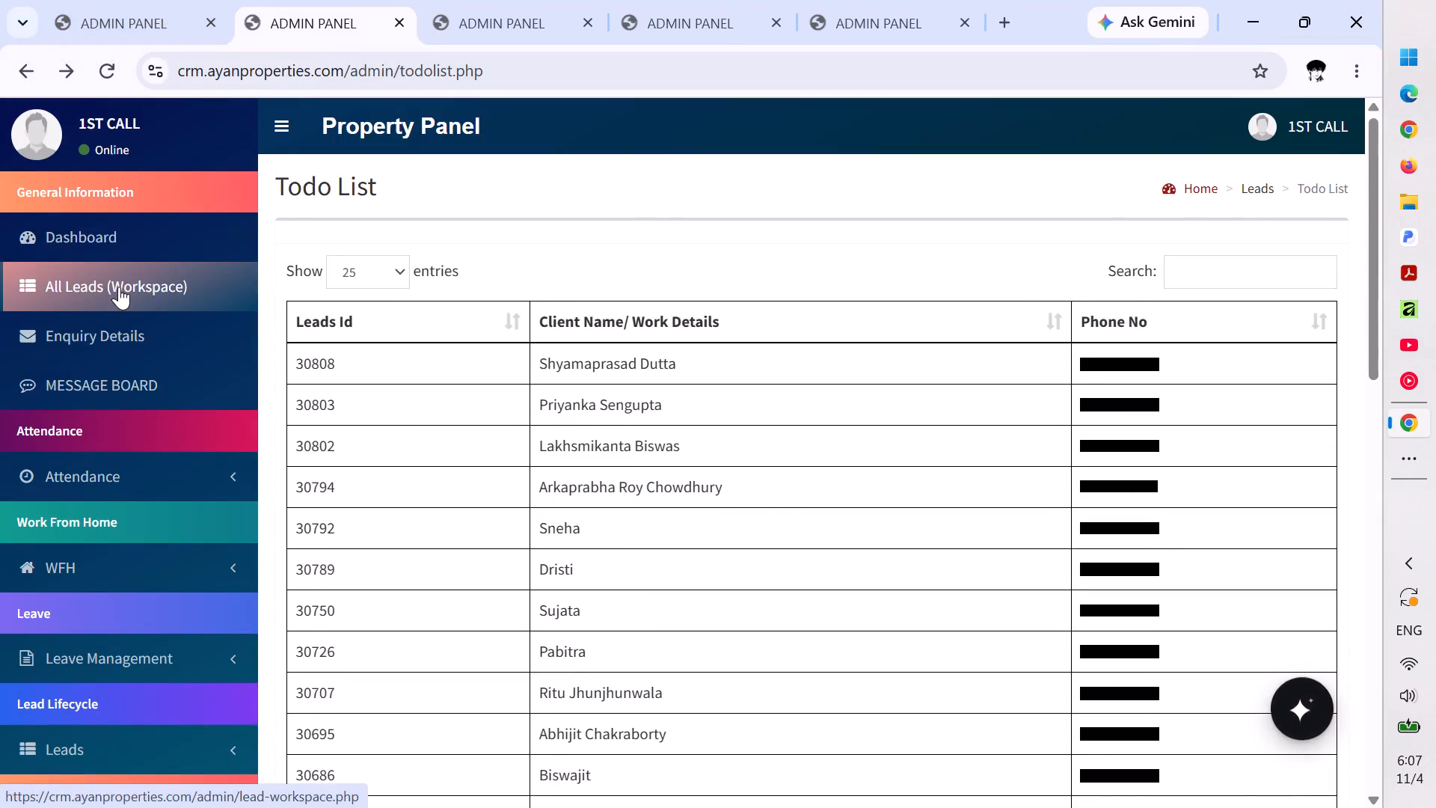
click(119, 287)
click(494, 384)
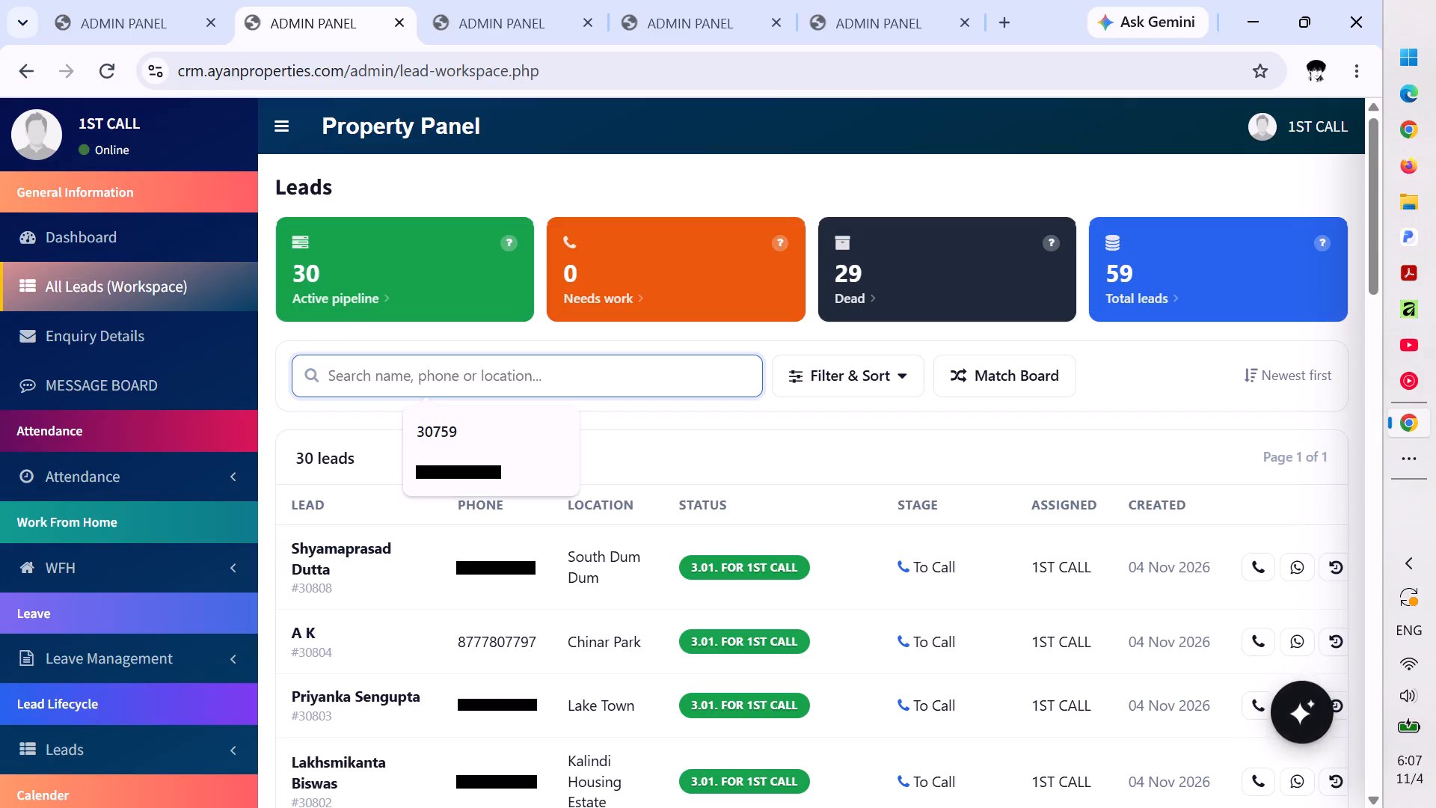
text(bi)
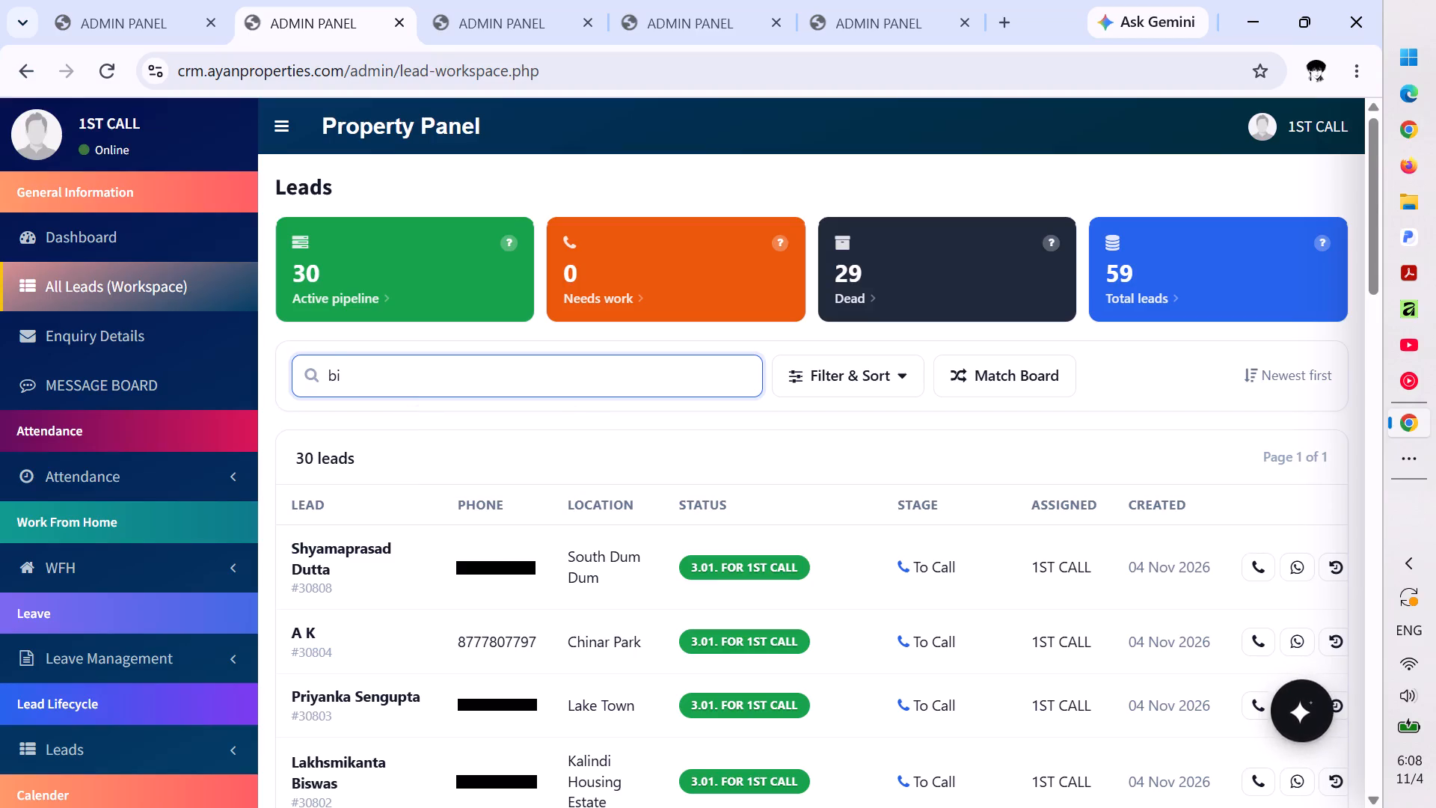
text(kash)
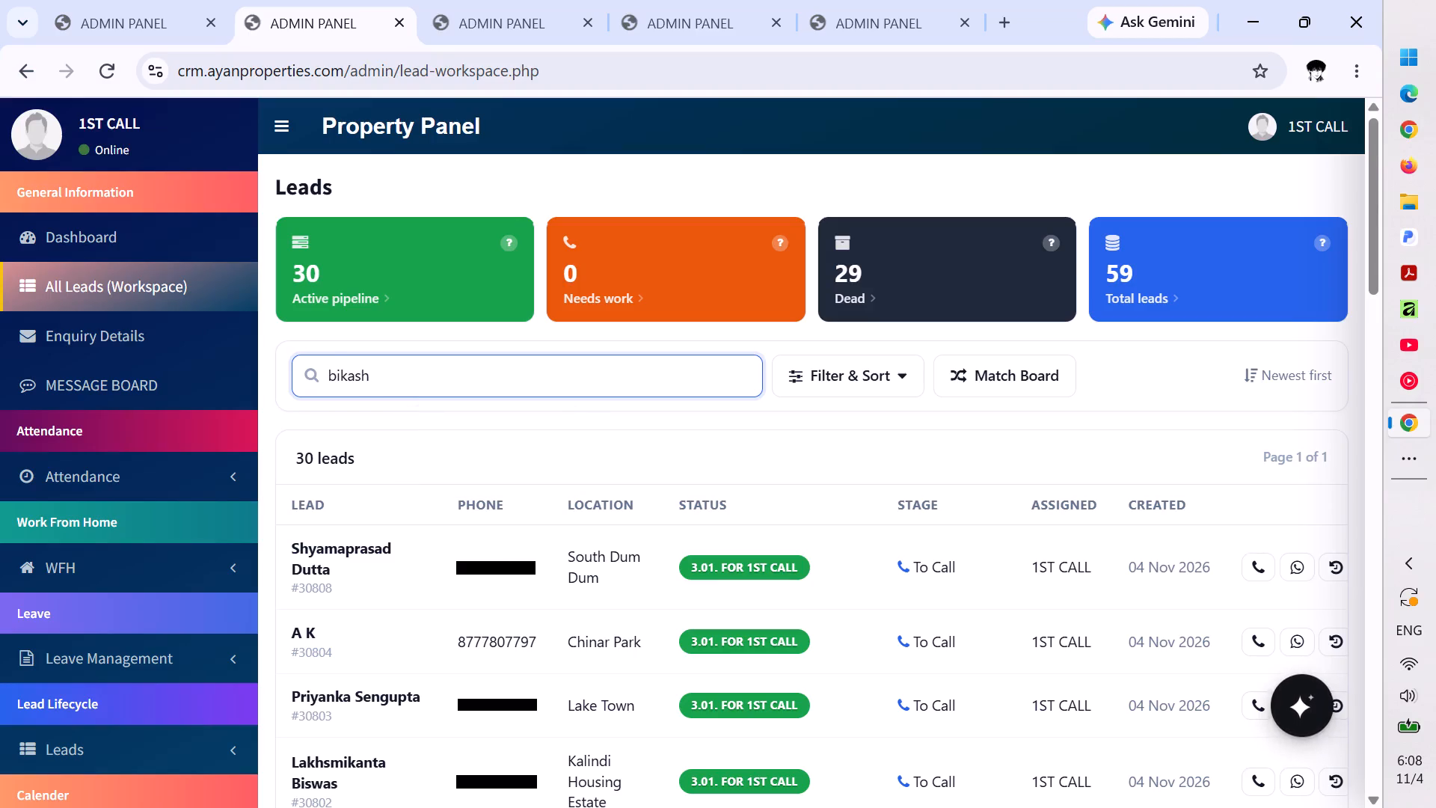
key(Return)
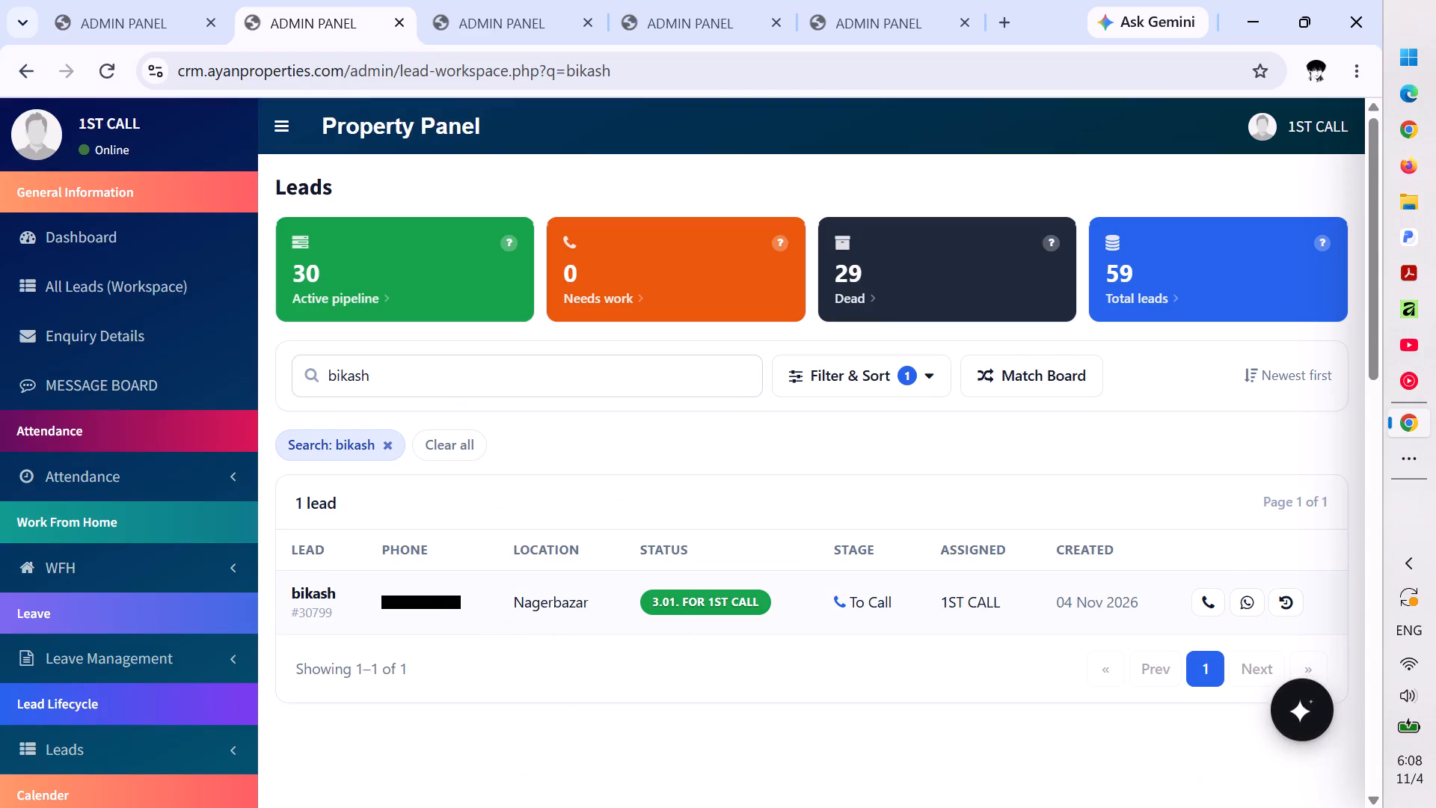
click(313, 591)
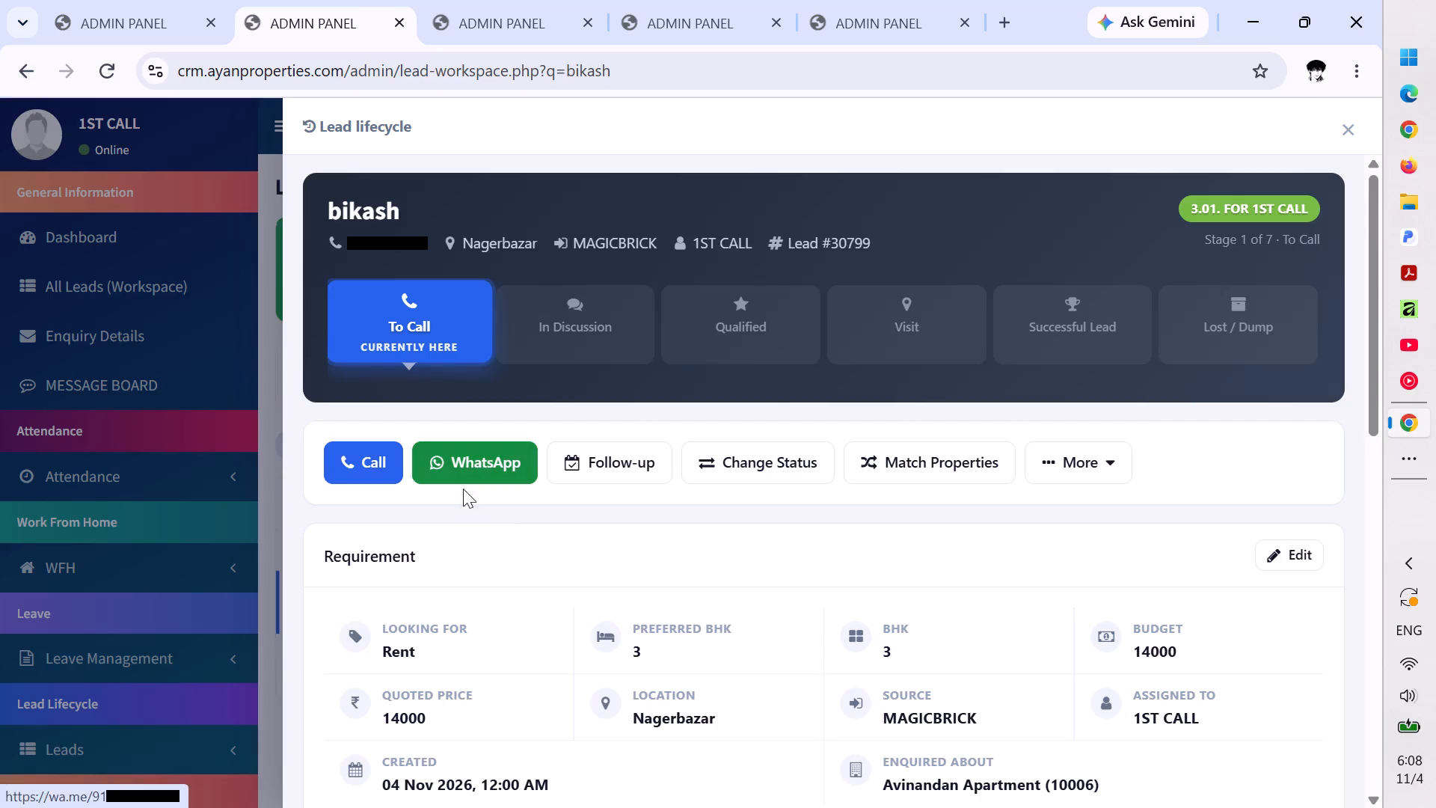
click(1117, 456)
scroll(798, 573, down, 1)
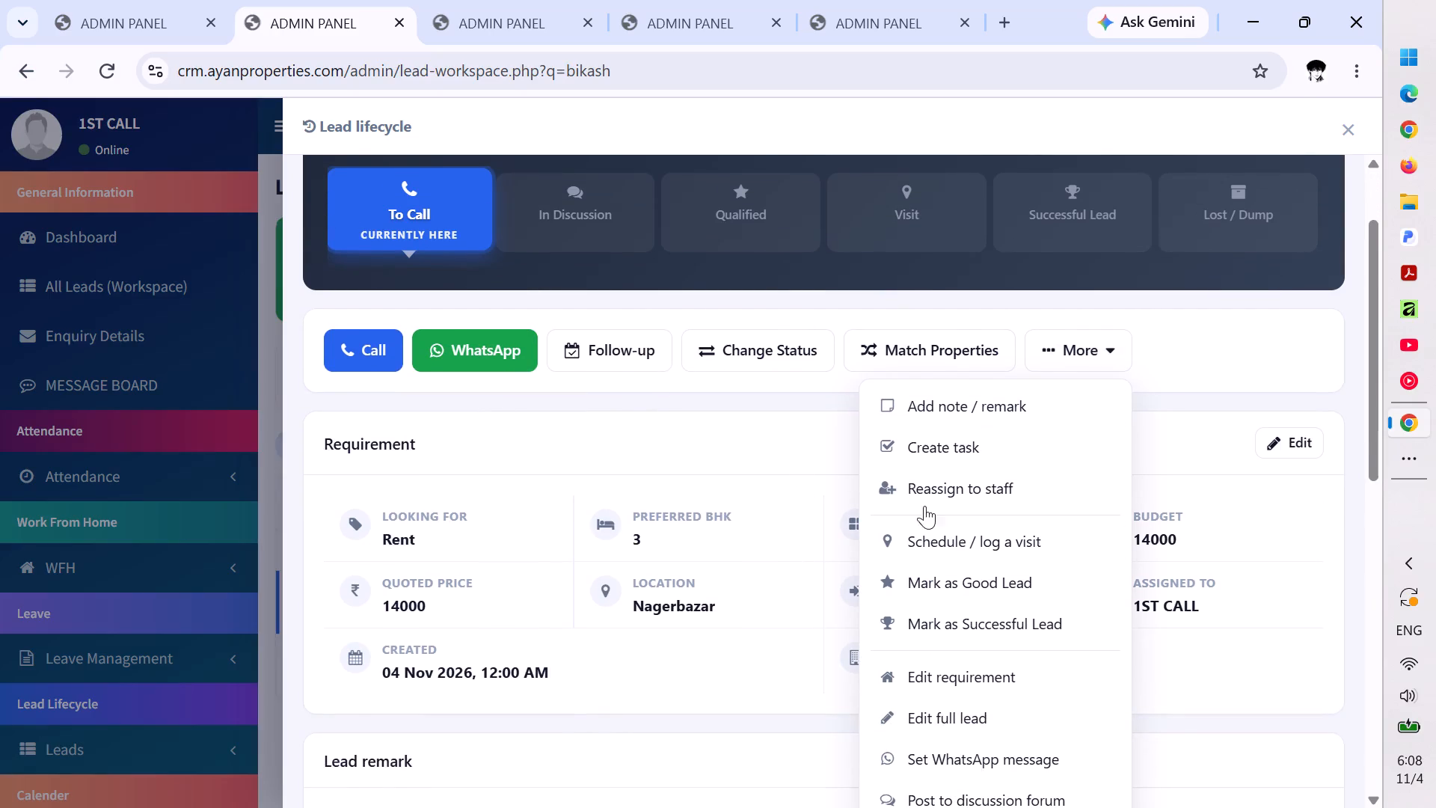
click(958, 487)
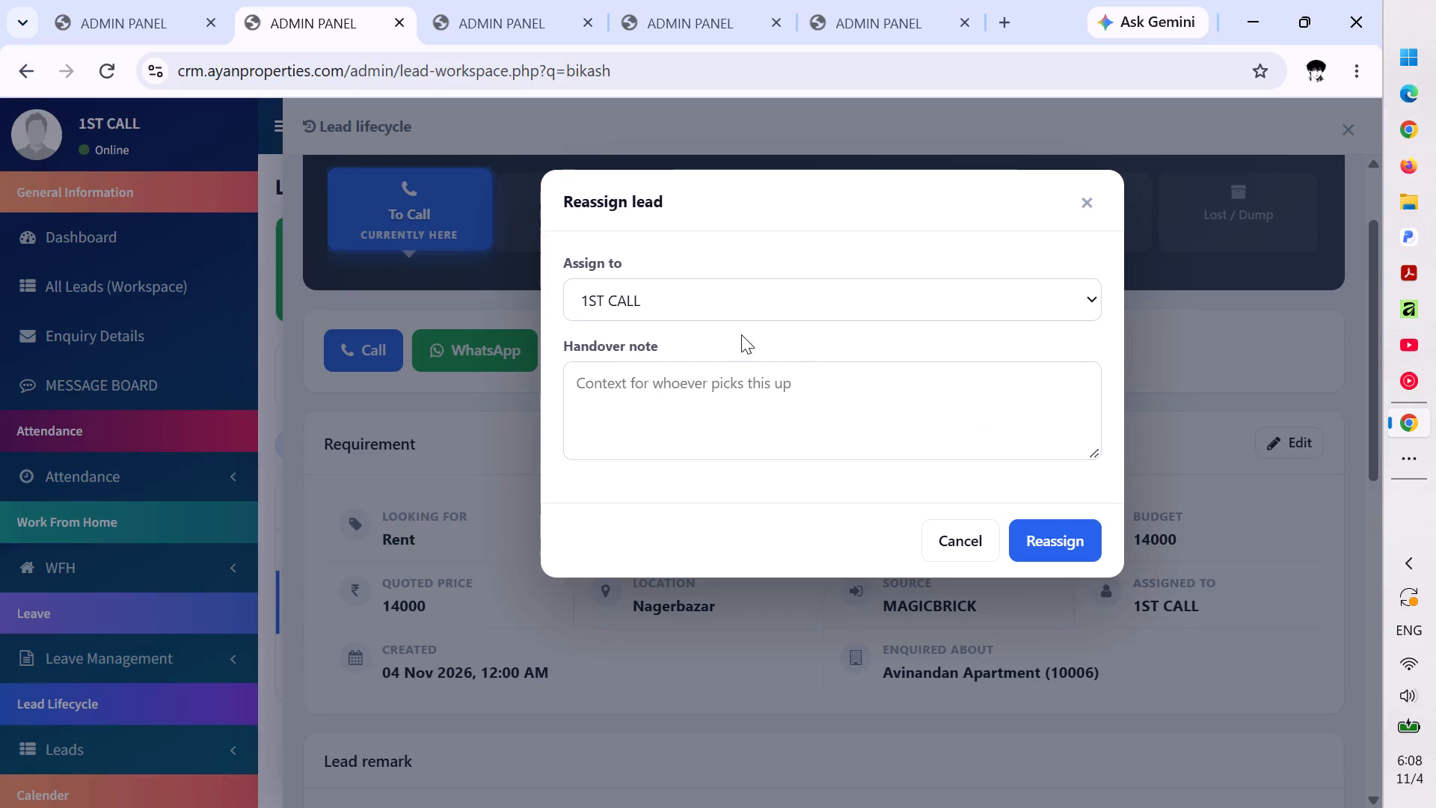
click(758, 308)
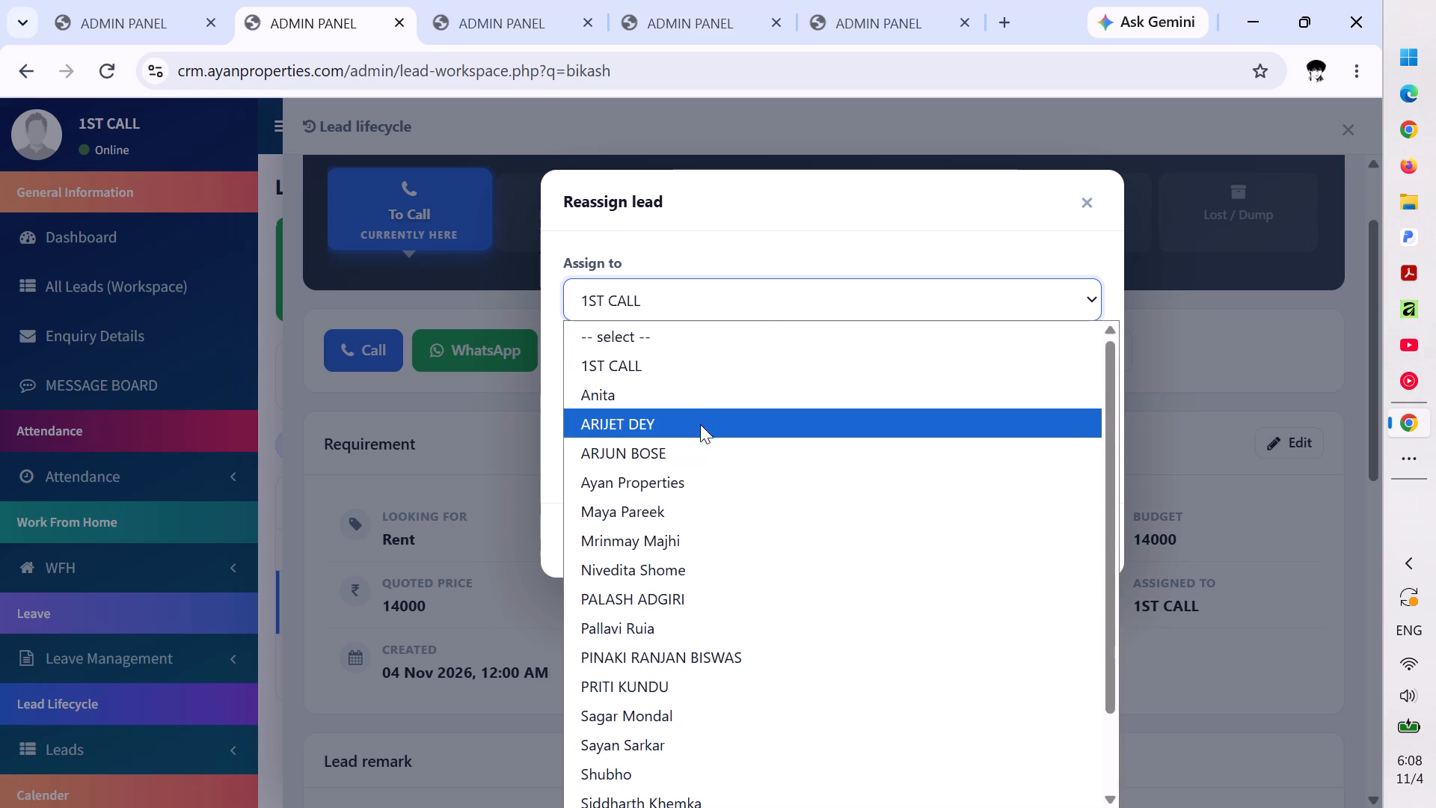
scroll(755, 506, down, 4)
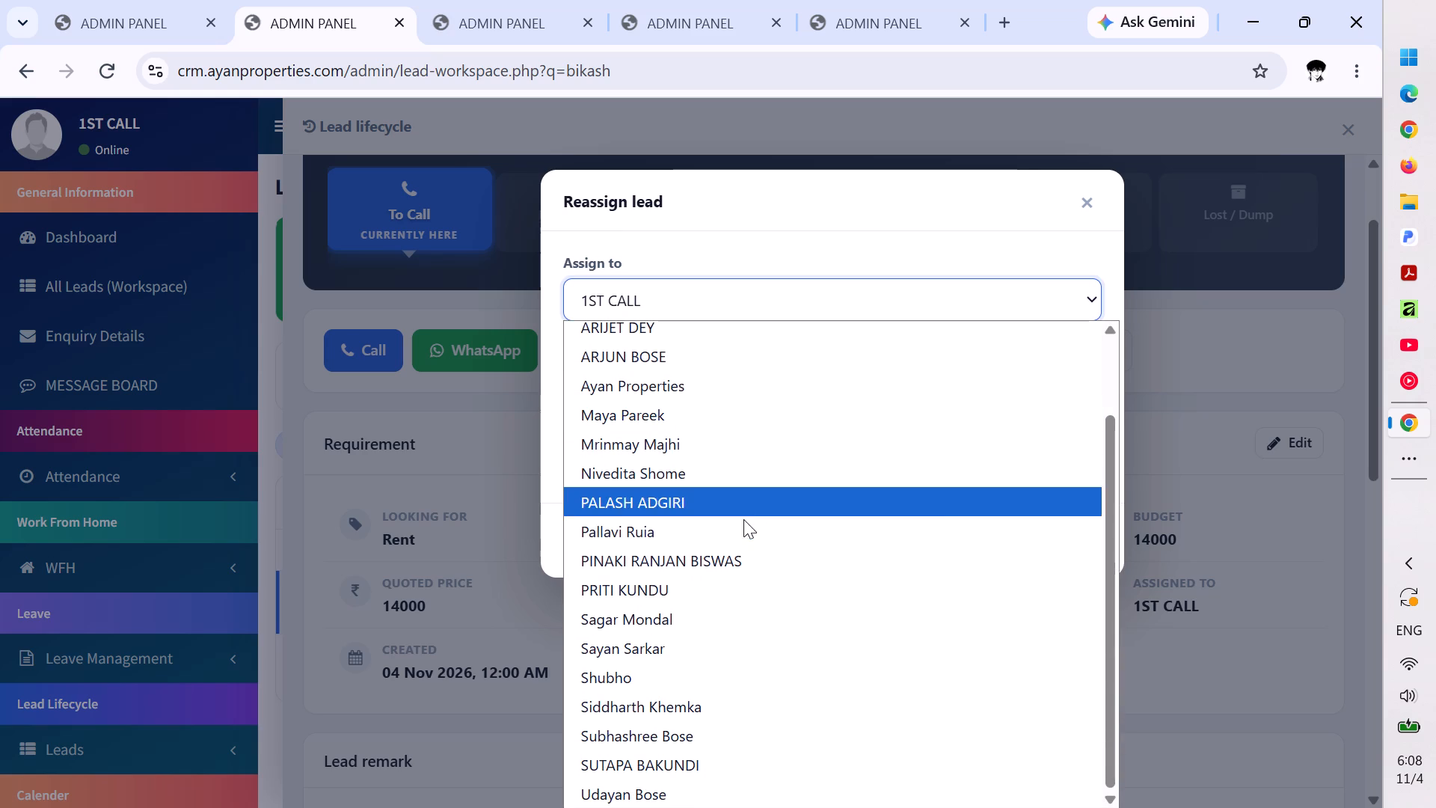
scroll(590, 599, down, 3)
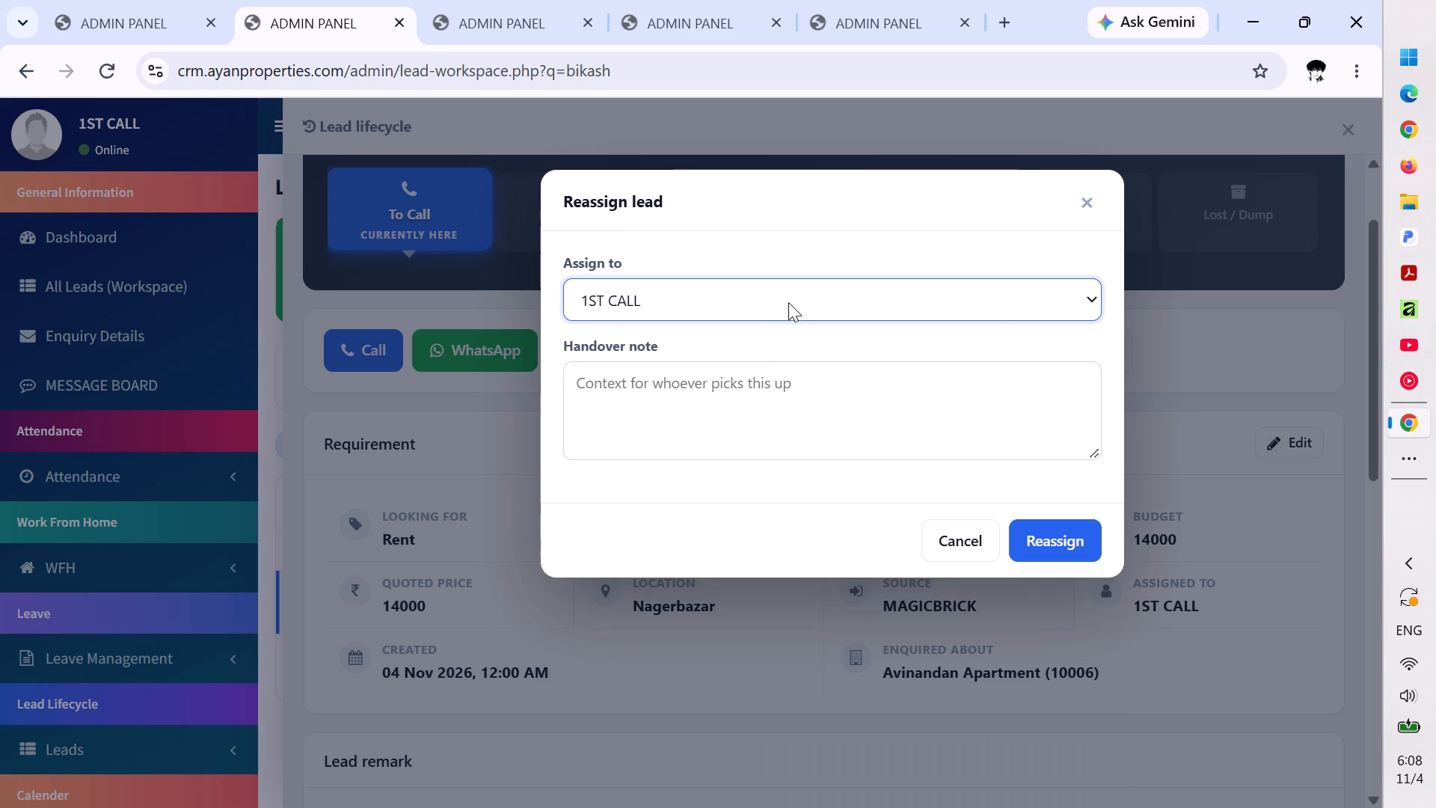
click(789, 302)
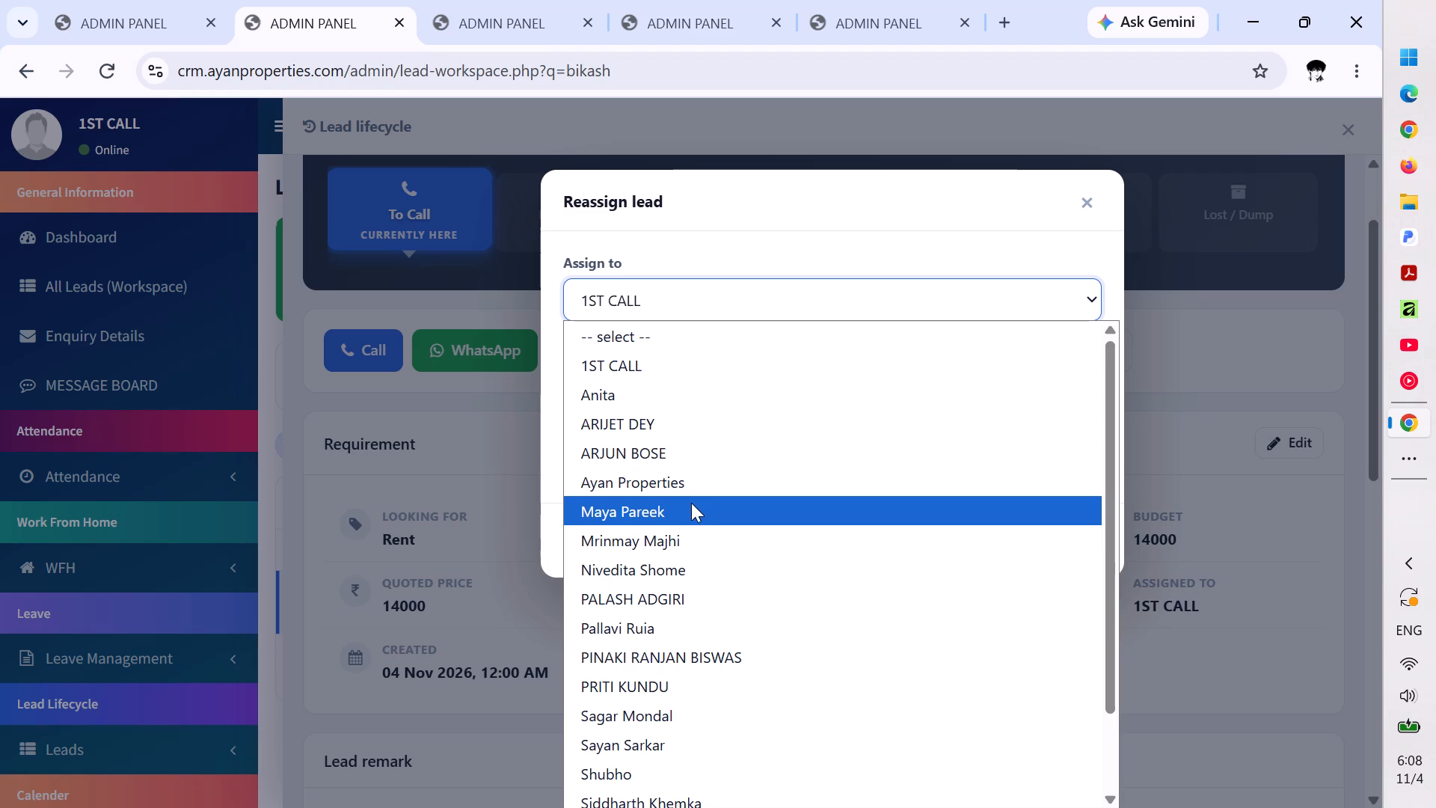
scroll(708, 557, down, 4)
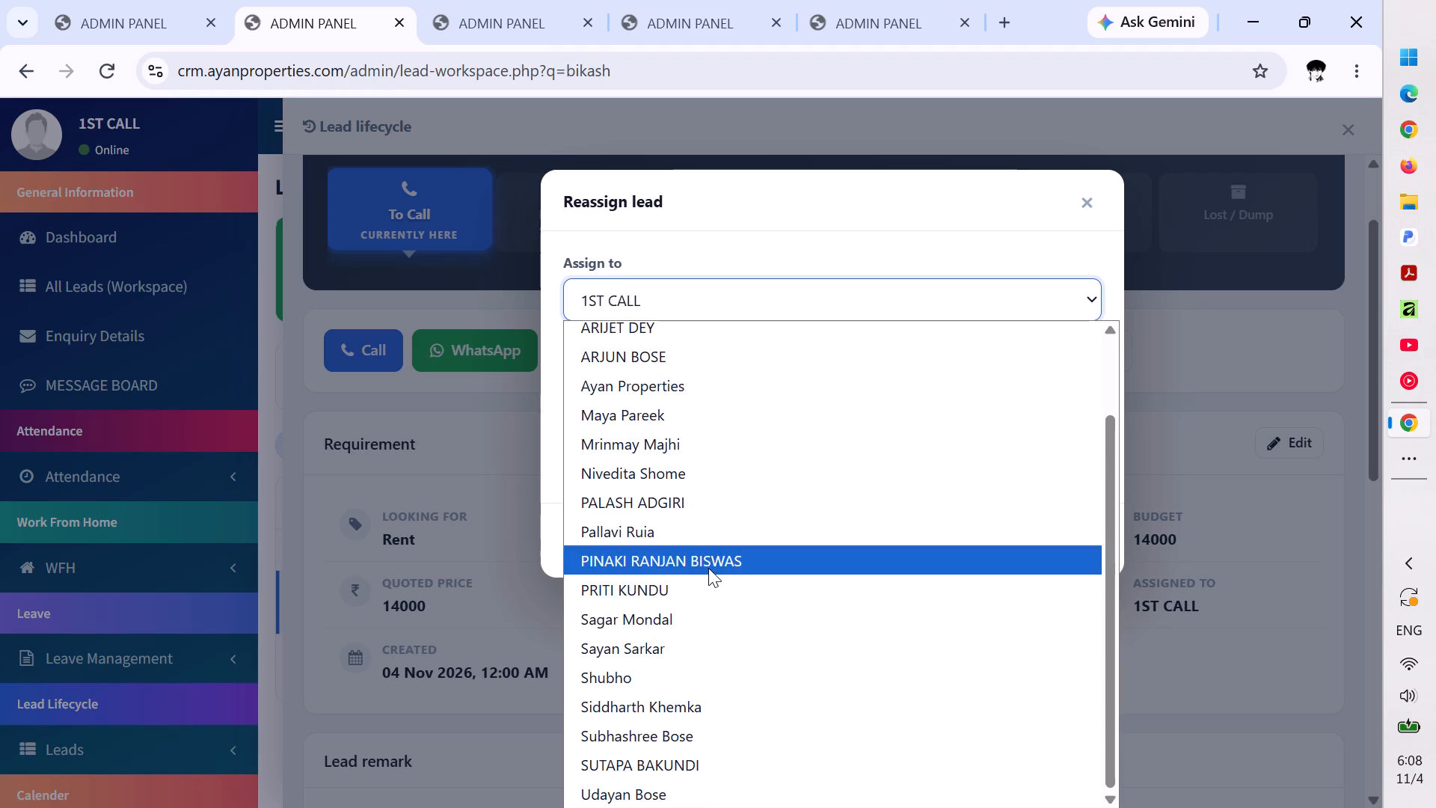
scroll(708, 568, down, 5)
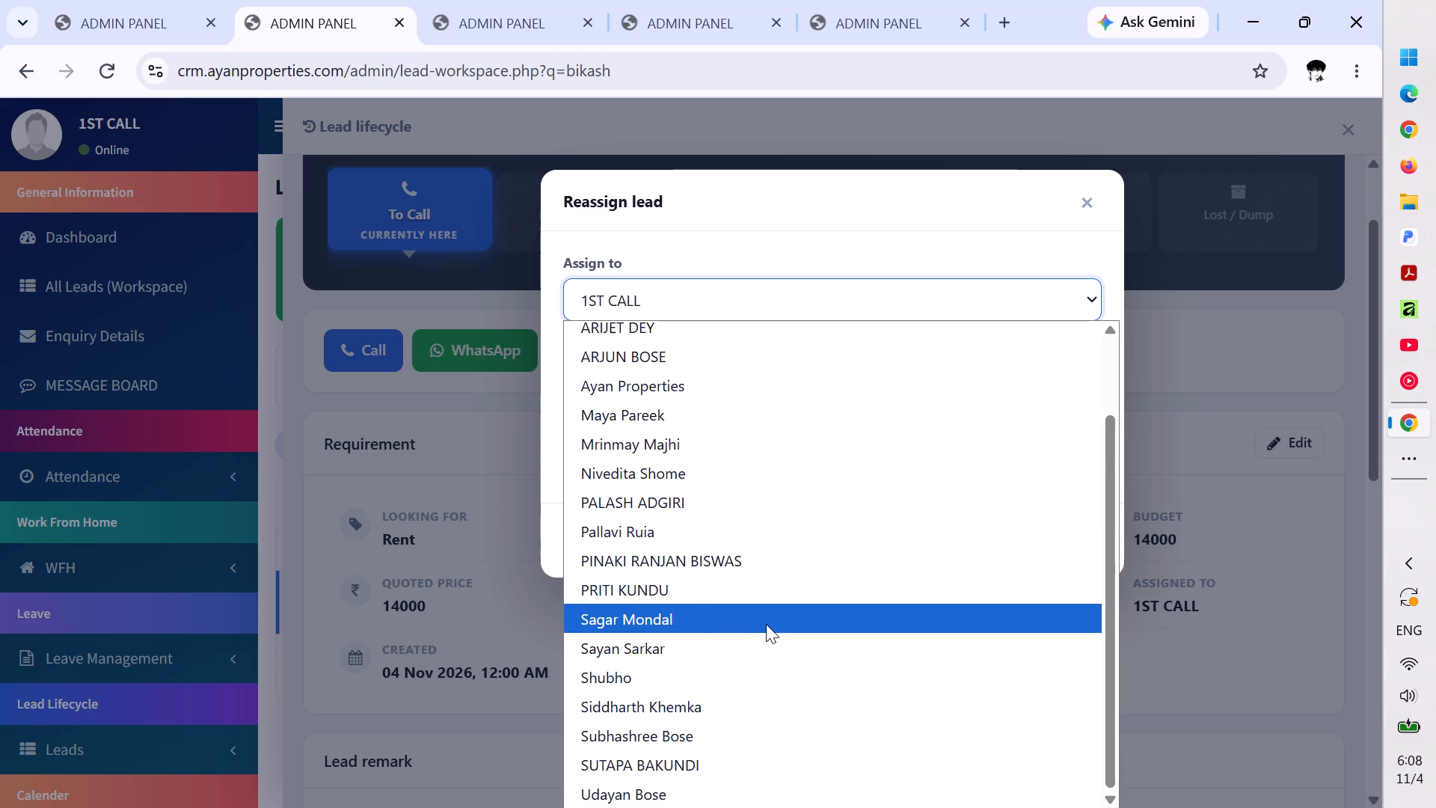
scroll(766, 624, down, 5)
click(667, 677)
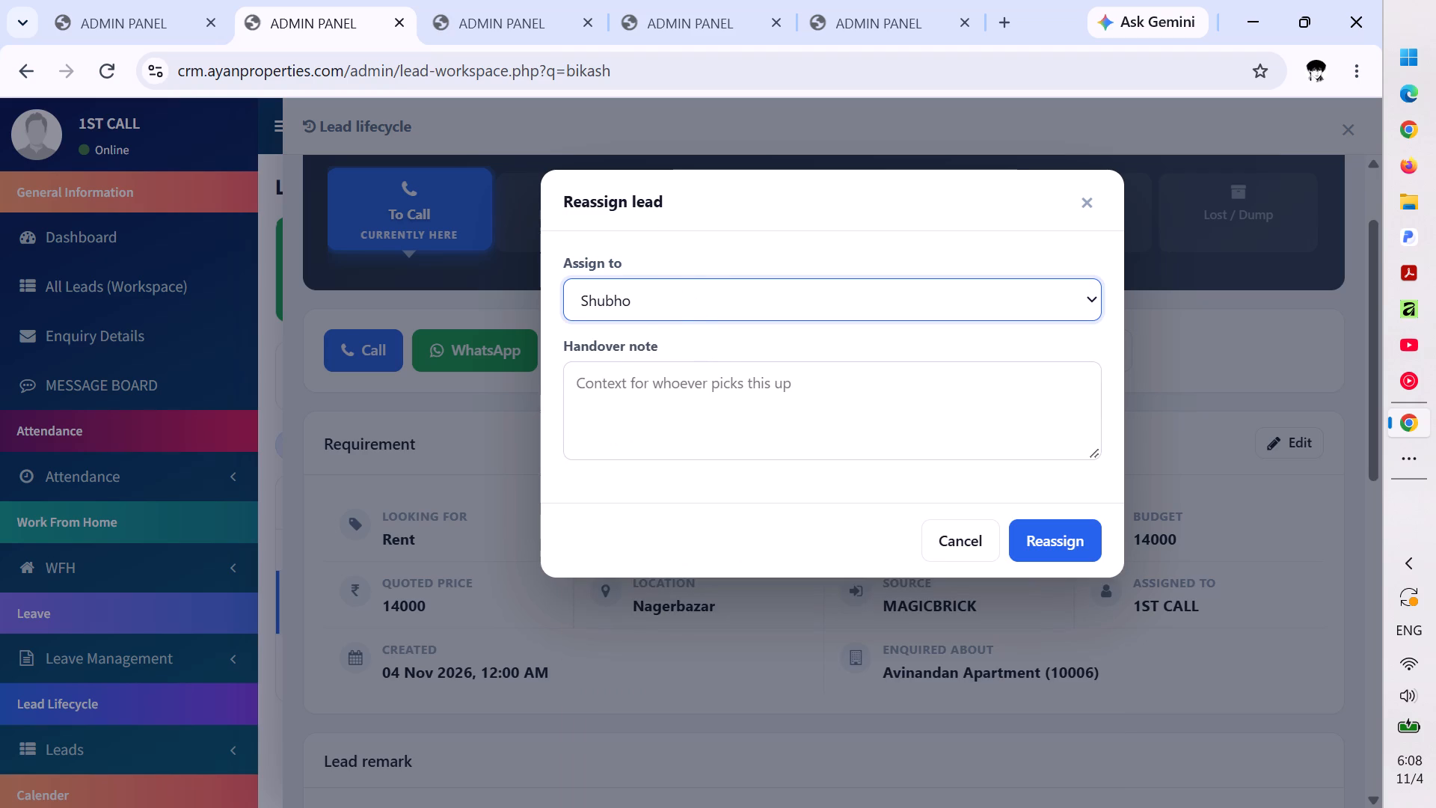
click(681, 387)
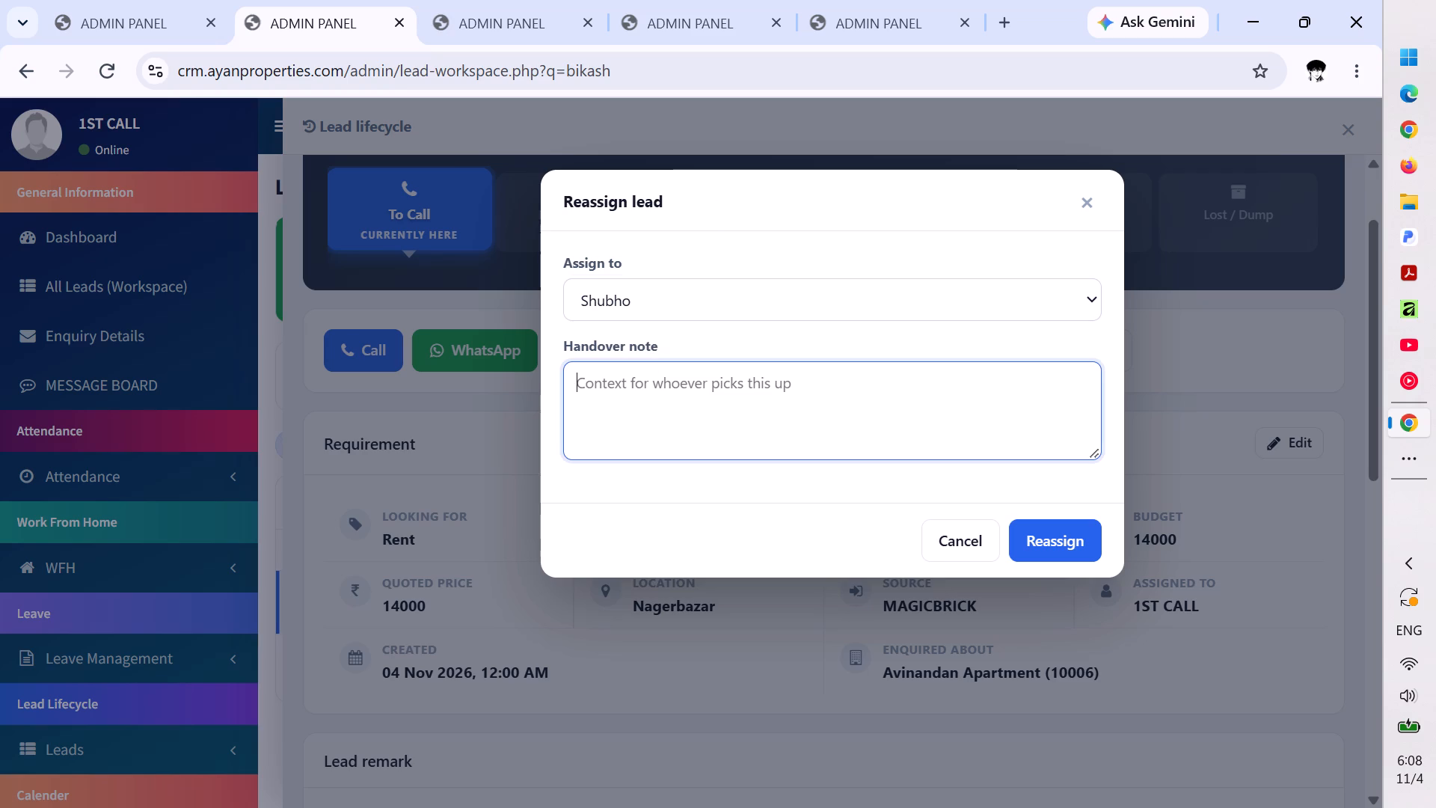
click(702, 304)
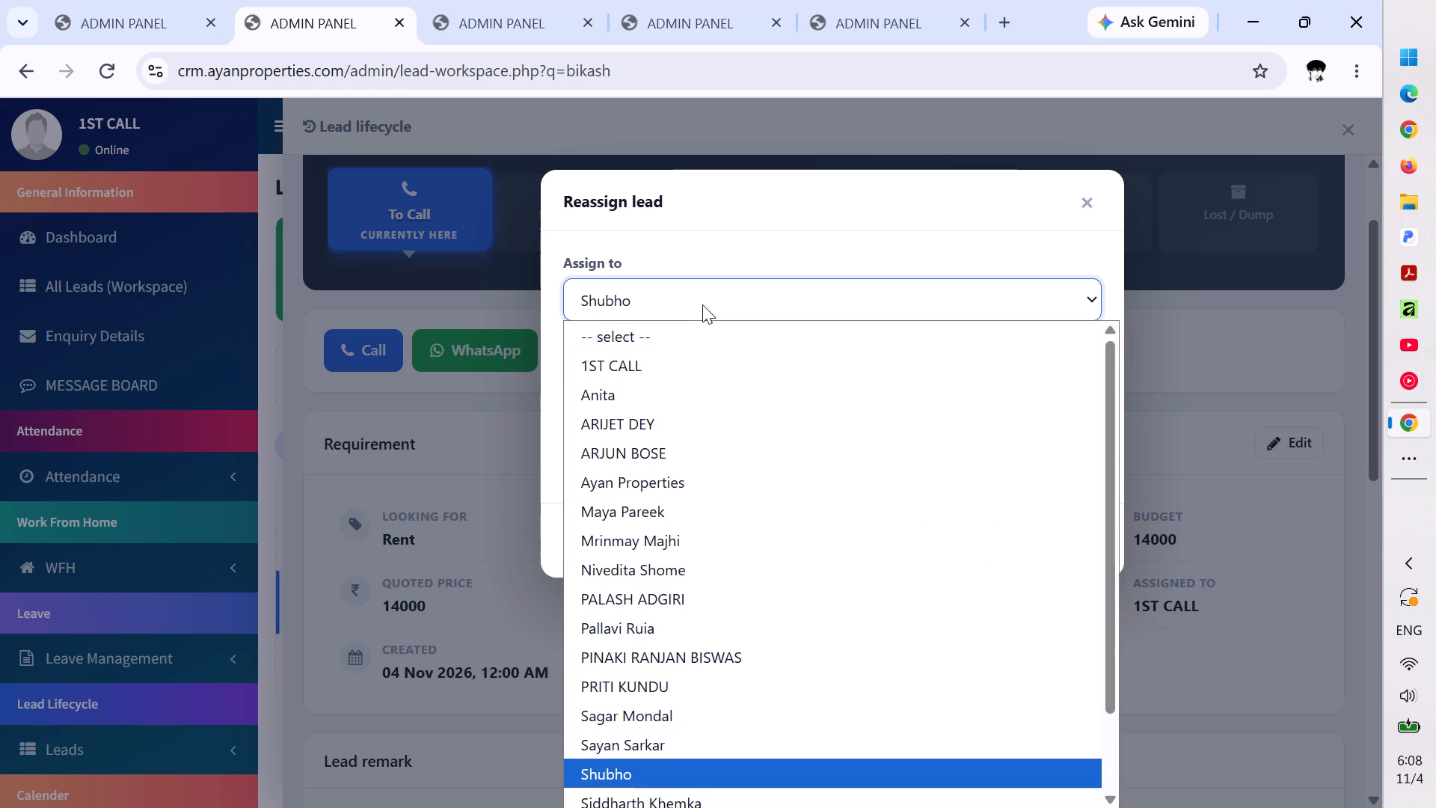
click(709, 260)
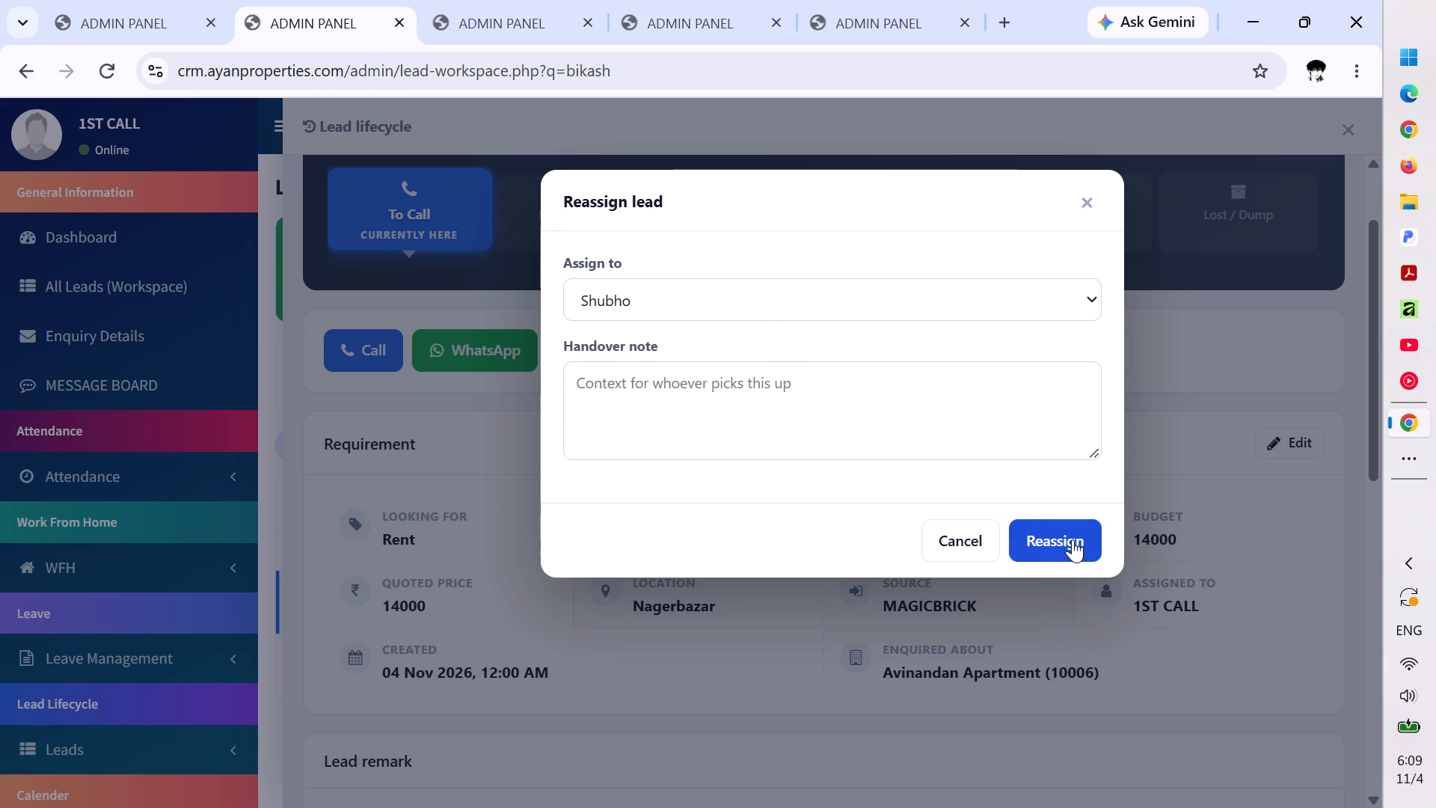
Enter the handover note "plz send you prop info to the clint" and submit the reassignment.
click(919, 400)
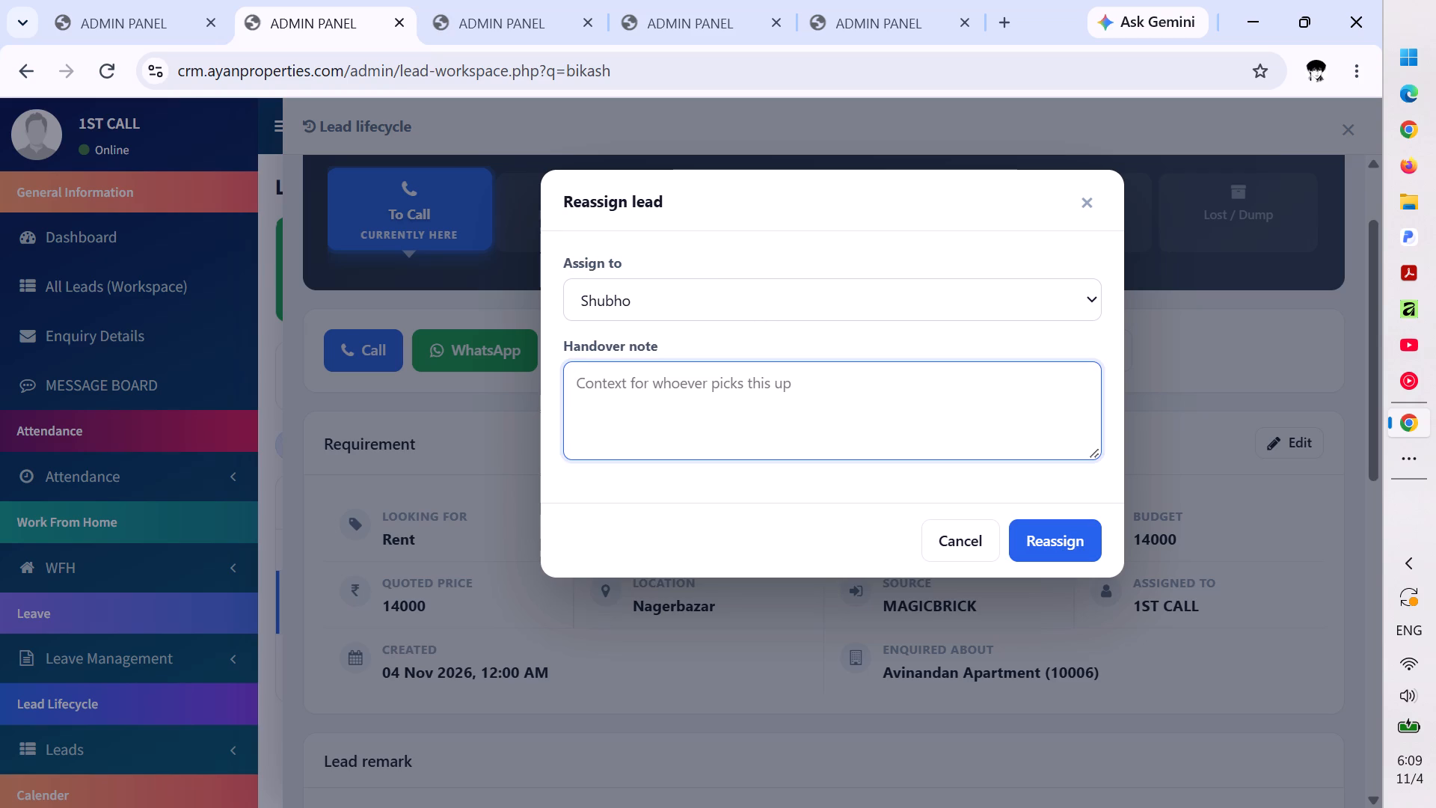
text(ple)
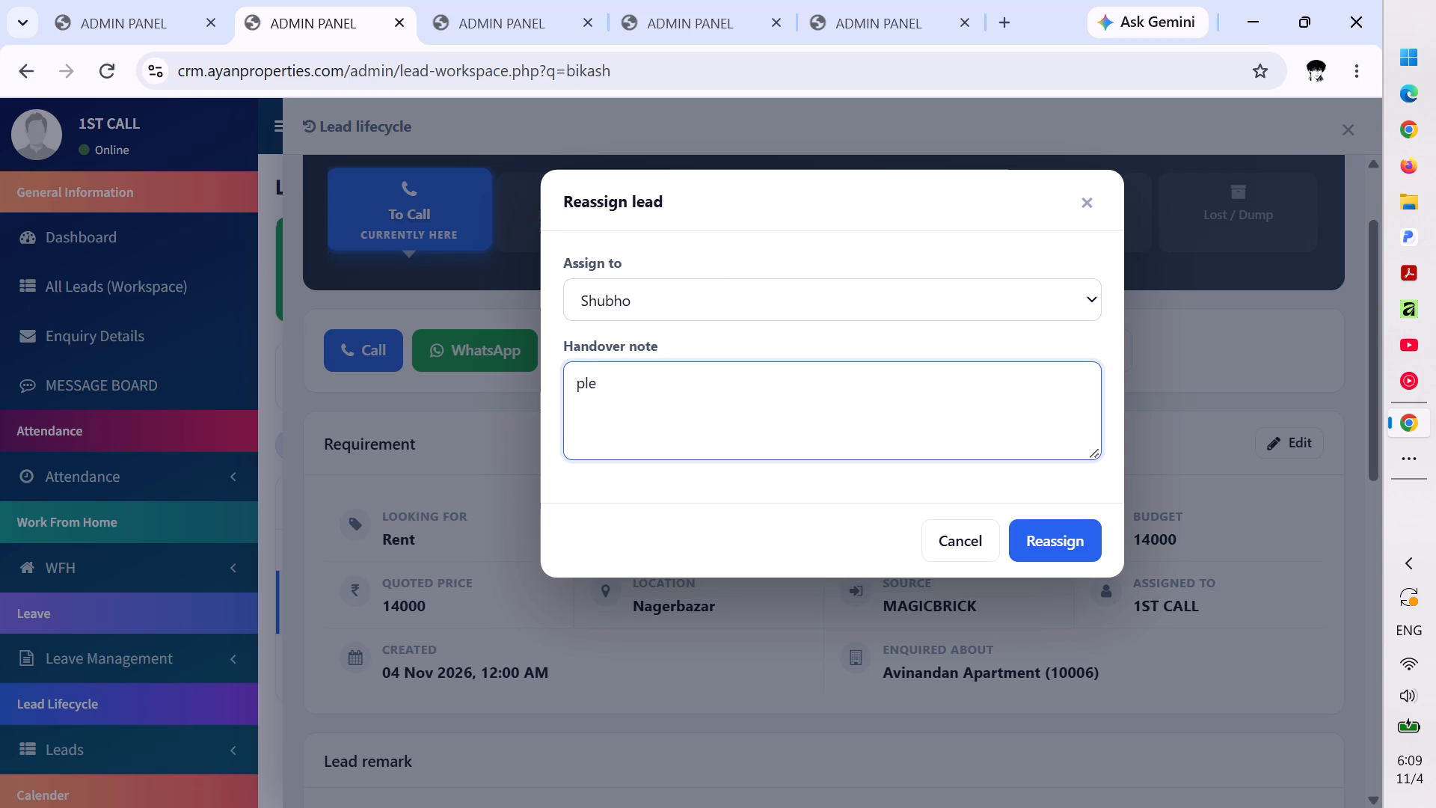
key(BackSpace)
text(z)
key(space)
text(your)
key(space)
key(BackSpace)
key(BackSpace)
key(space)
key(BackSpace)
key(BackSpace)
key(BackSpace)
key(BackSpace)
text(send you po)
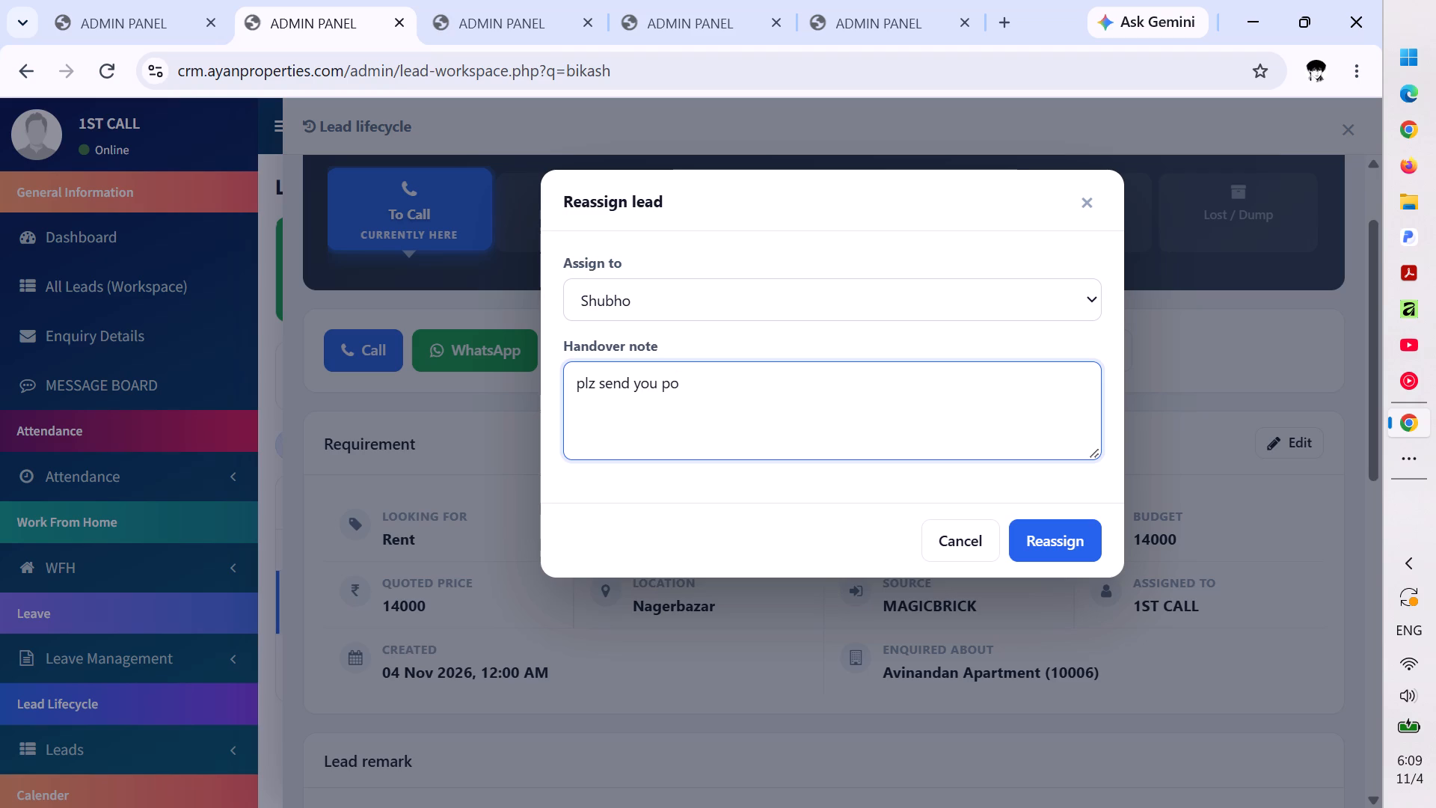
key(BackSpace)
text(rop d)
key(i)
key(BackSpace)
key(BackSpace)
text(info)
key(space)
text(to th)
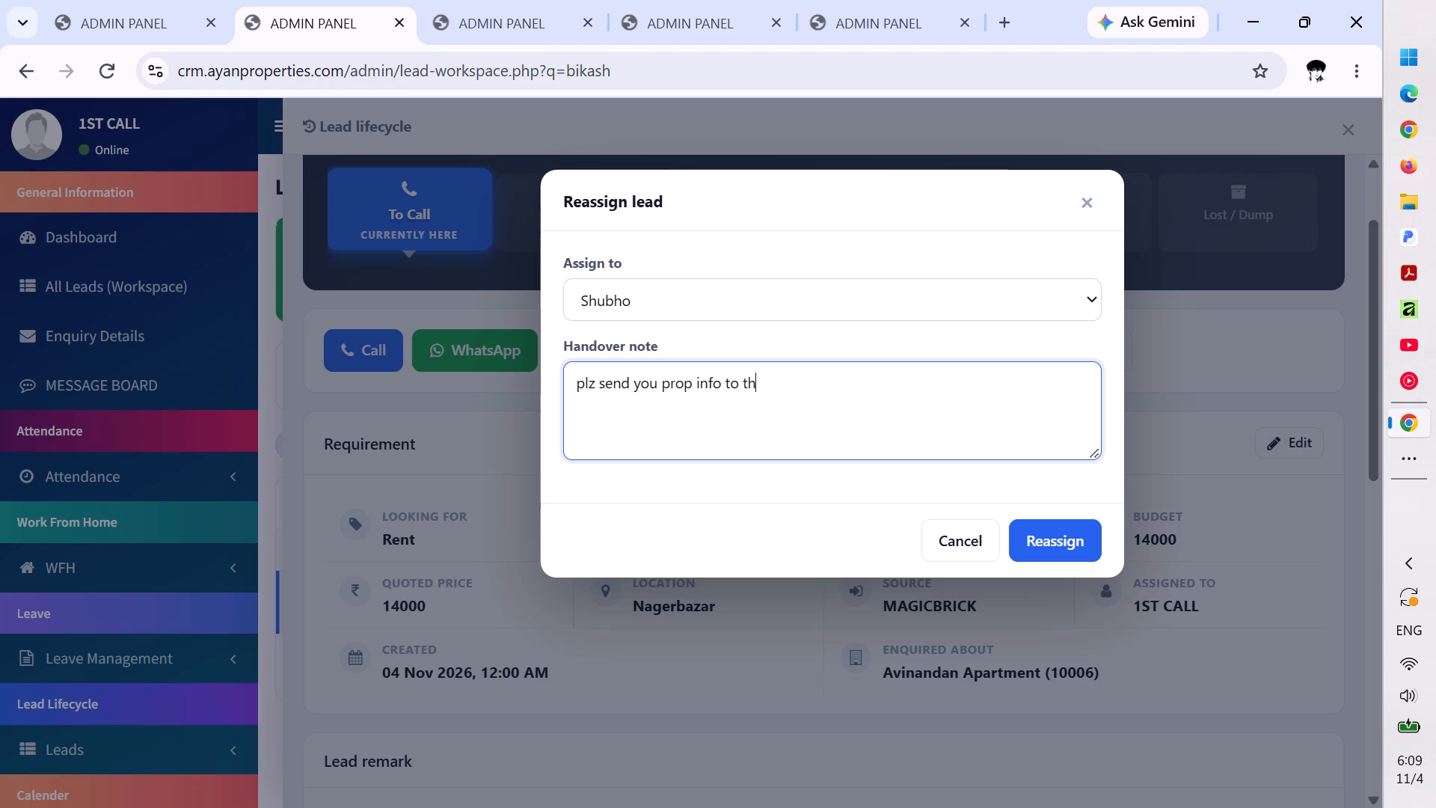
text(e)
key(space)
key(c)
text(lint)
click(1049, 542)
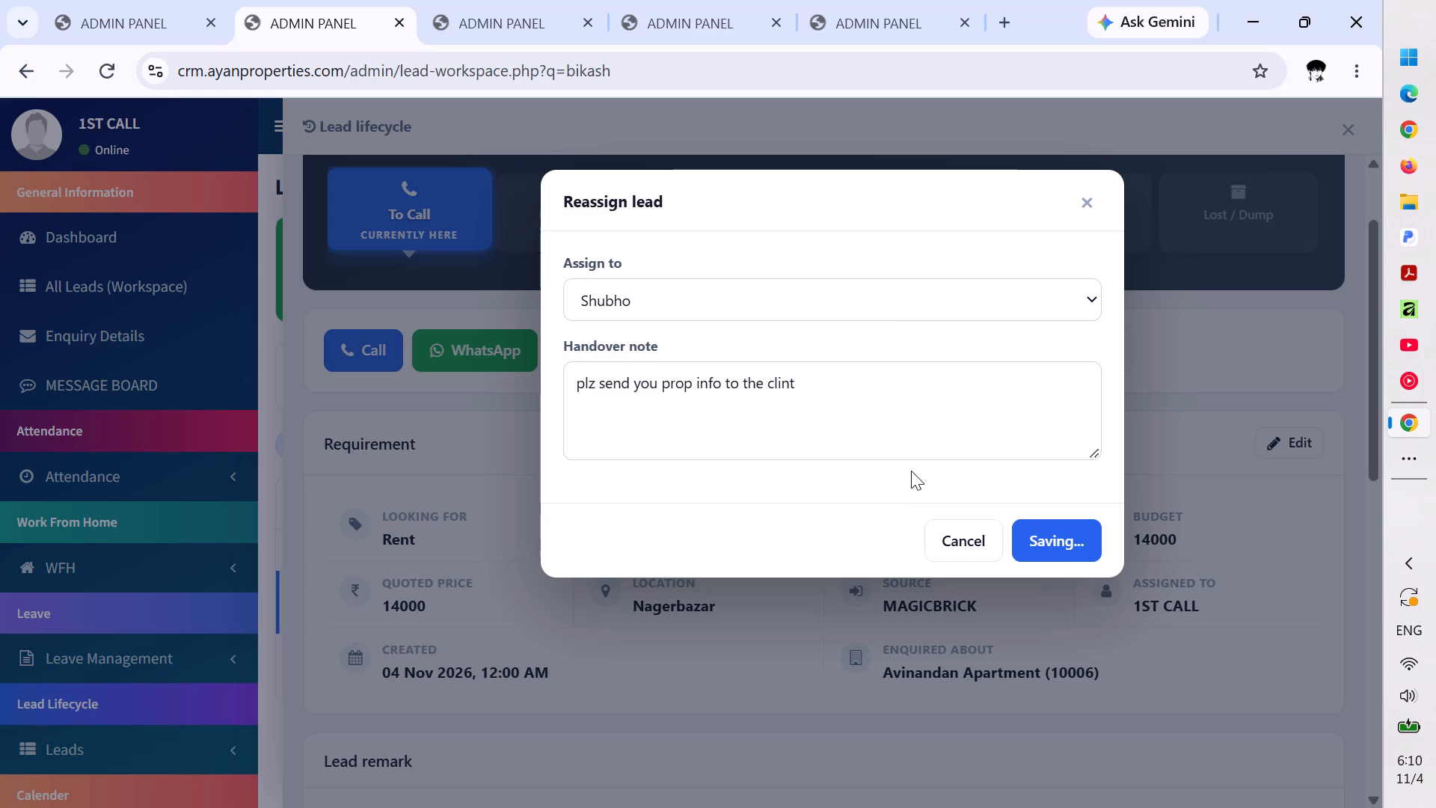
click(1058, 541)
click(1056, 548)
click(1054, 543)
Reload the 3.01. FOR 1ST CALL leads list on the other CRM page.
click(149, 18)
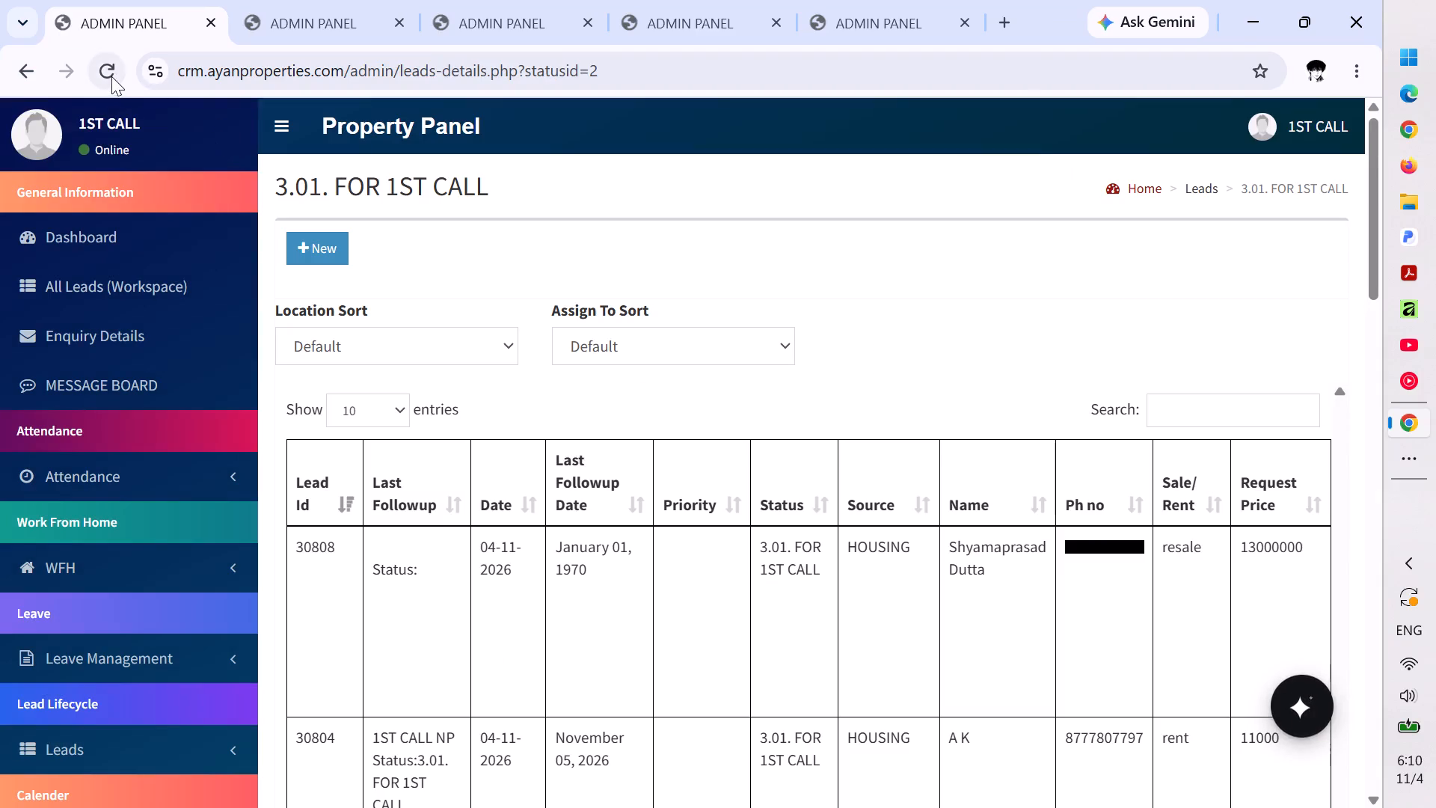
click(111, 76)
Close the lead lifecycle view in the leads workspace and clear the "bikash" search.
click(309, 28)
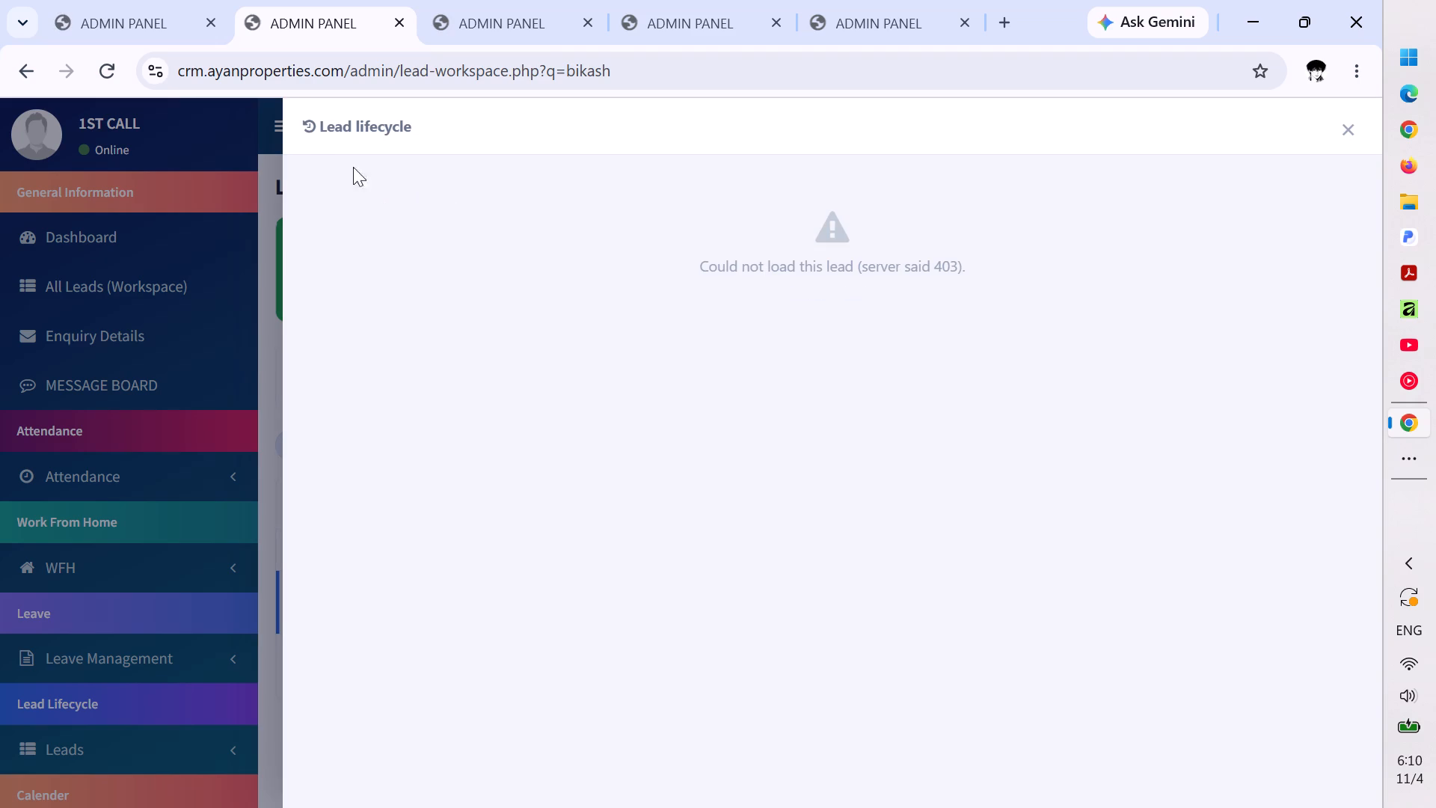
click(308, 123)
click(152, 3)
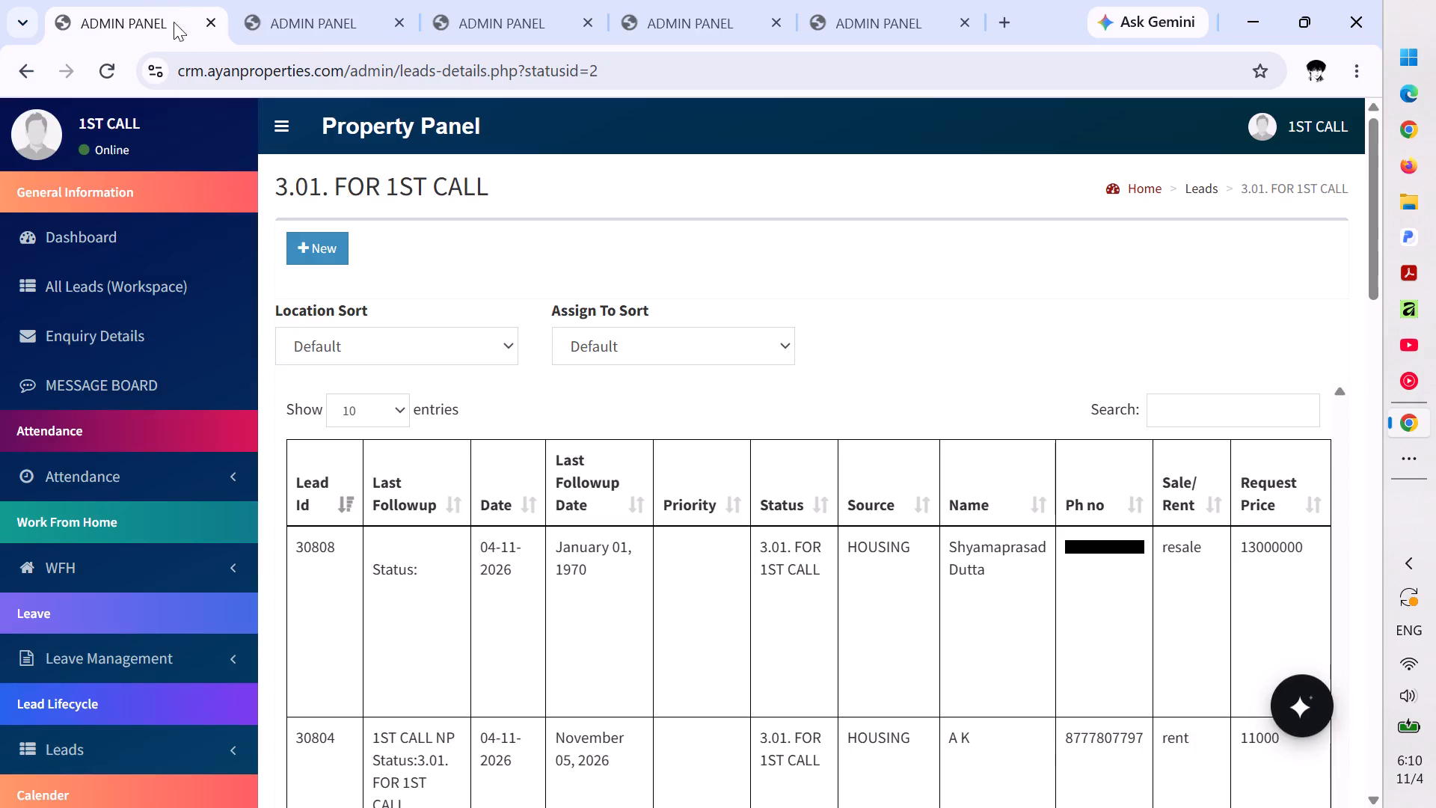
click(304, 37)
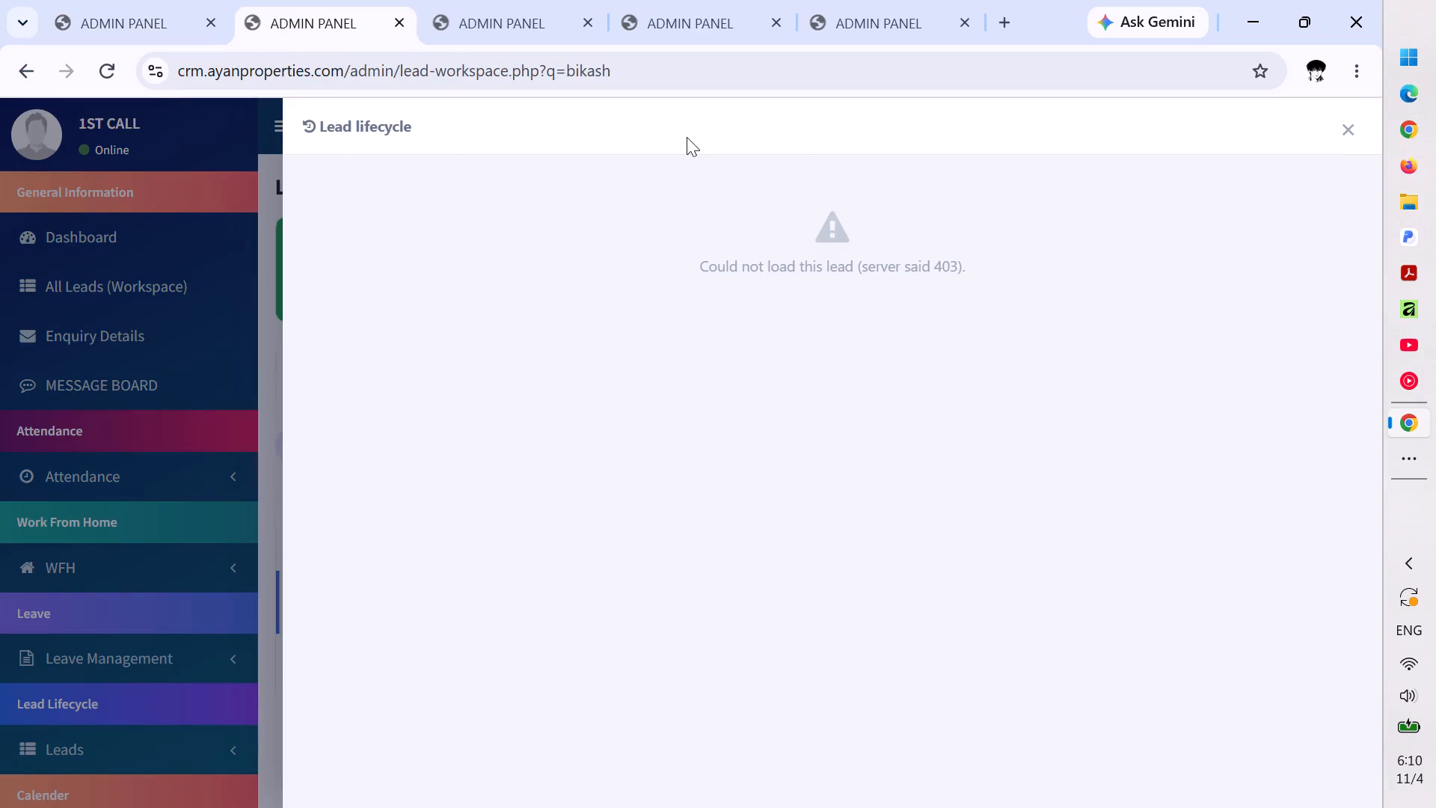
click(1340, 126)
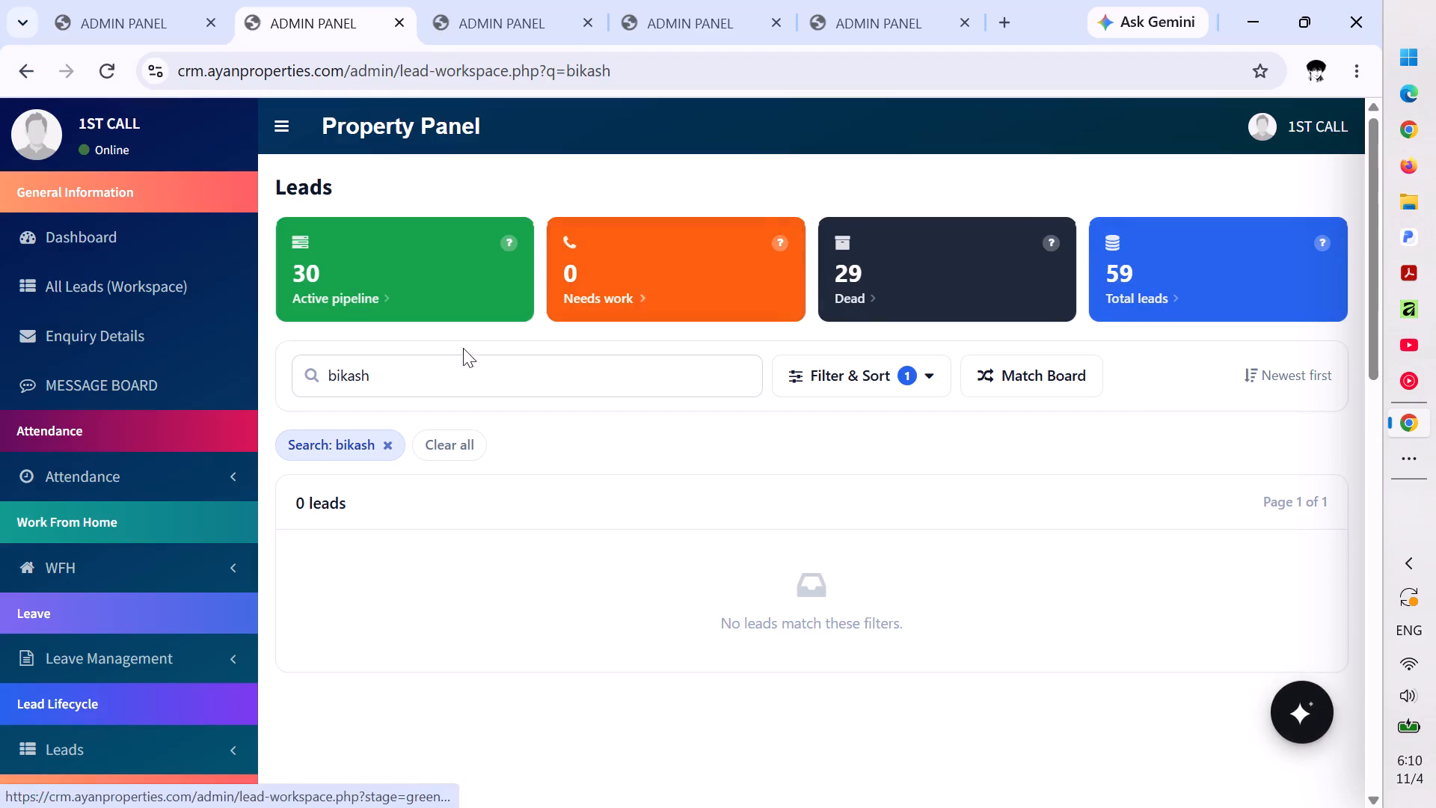
click(393, 436)
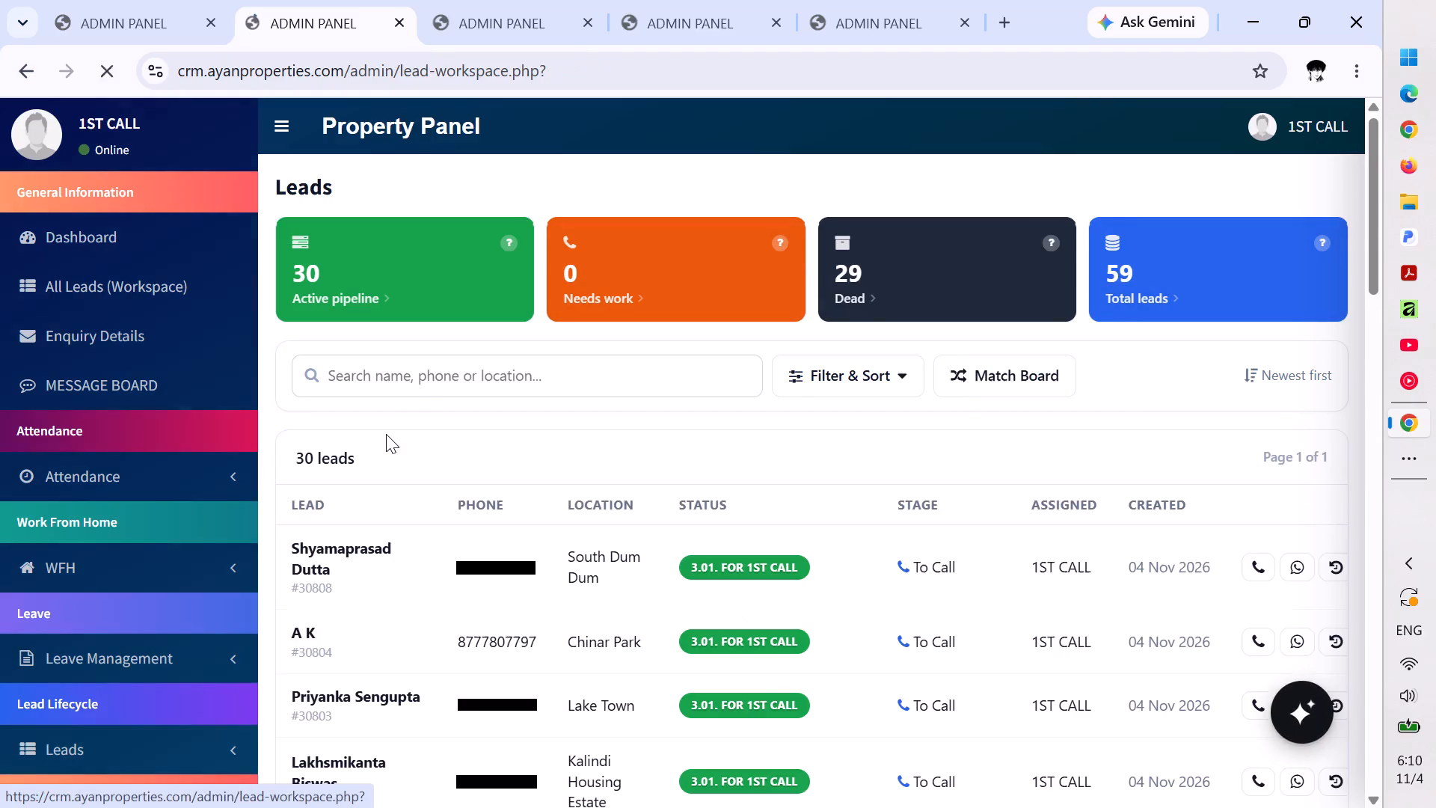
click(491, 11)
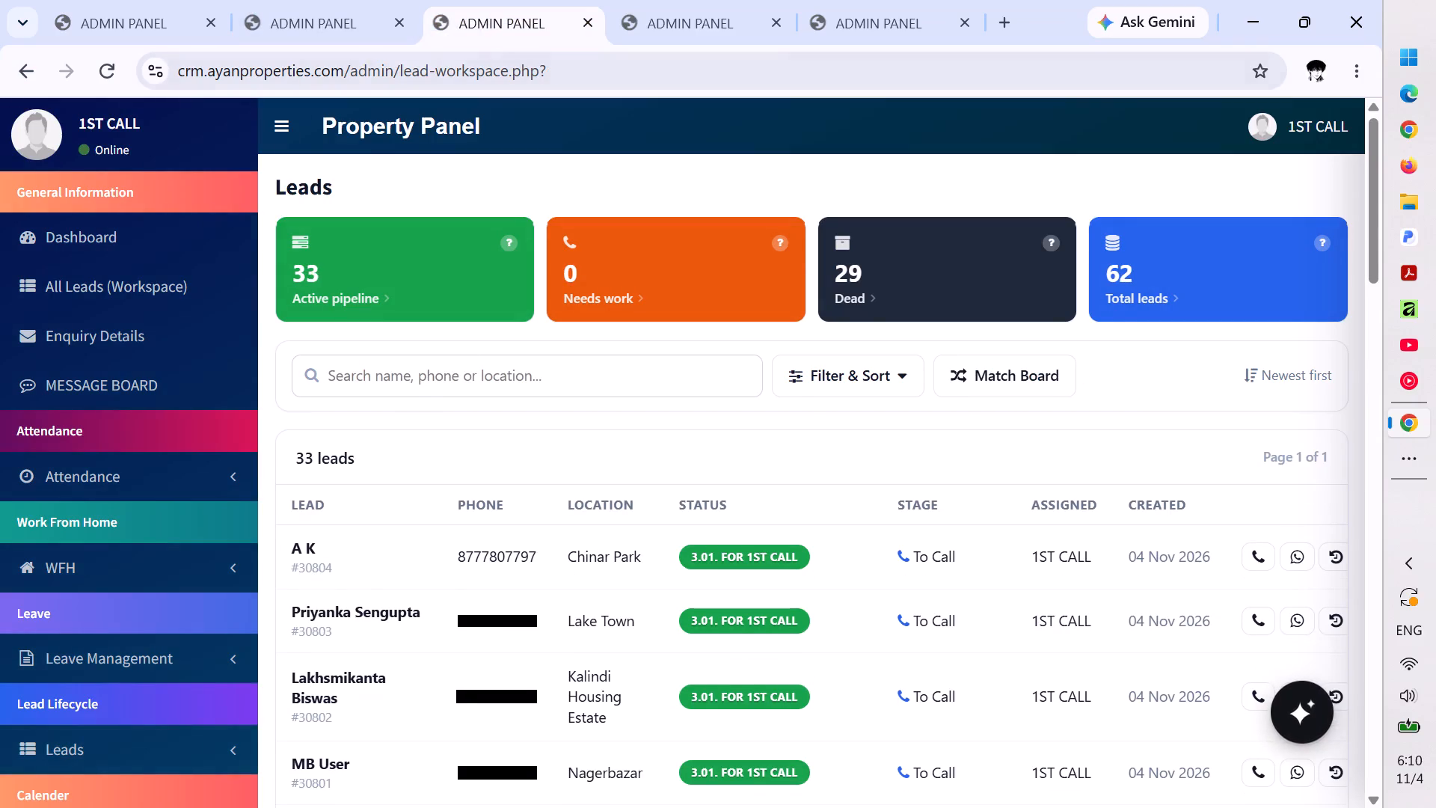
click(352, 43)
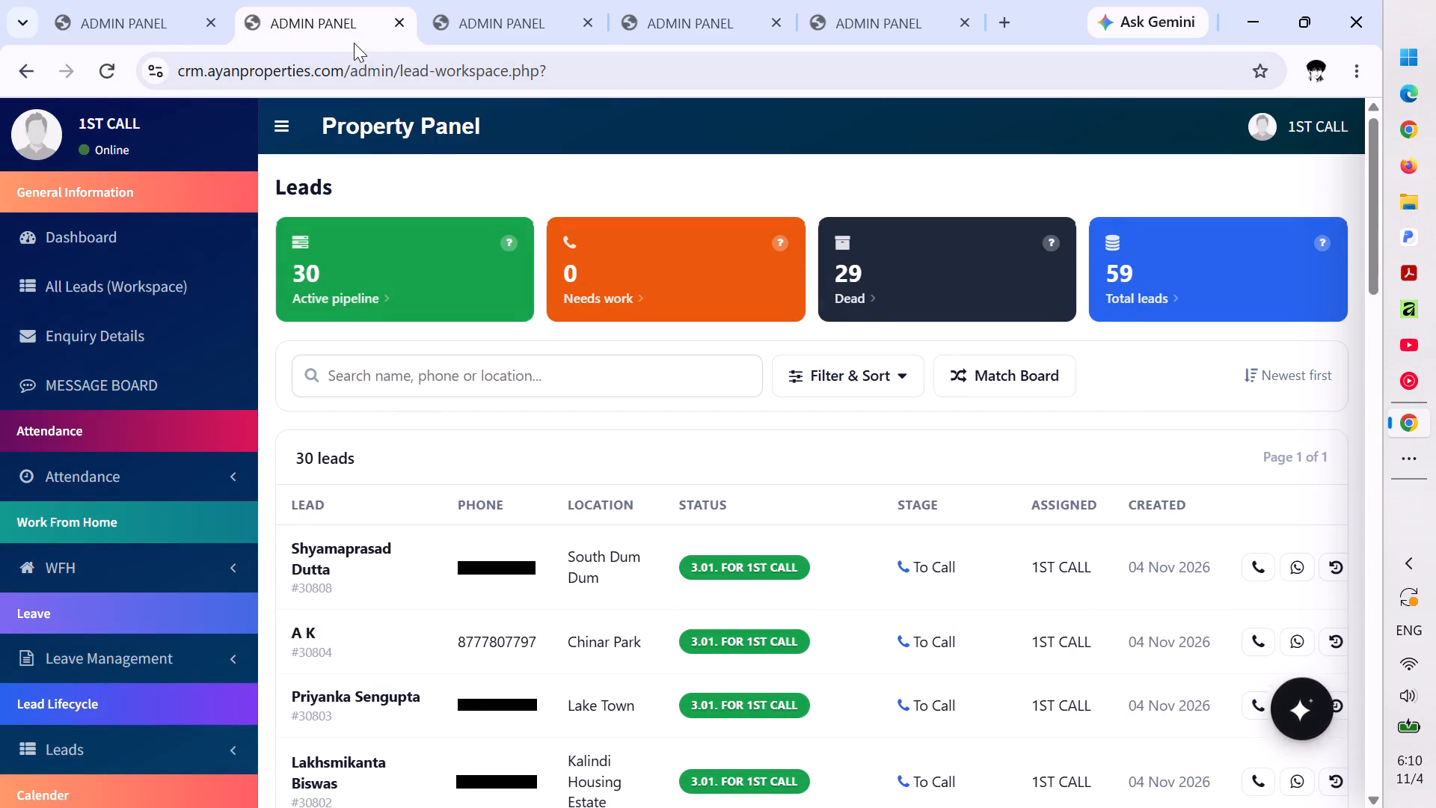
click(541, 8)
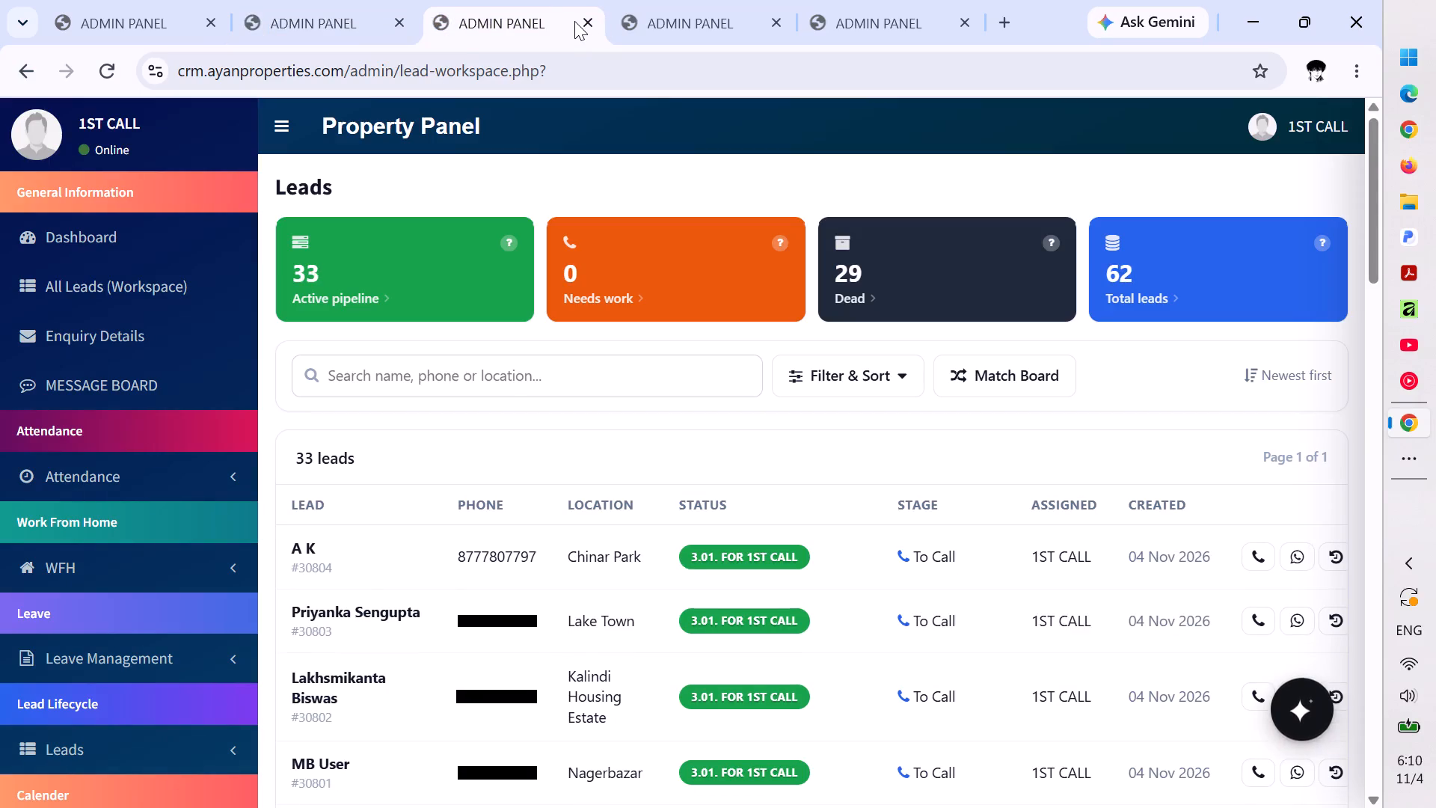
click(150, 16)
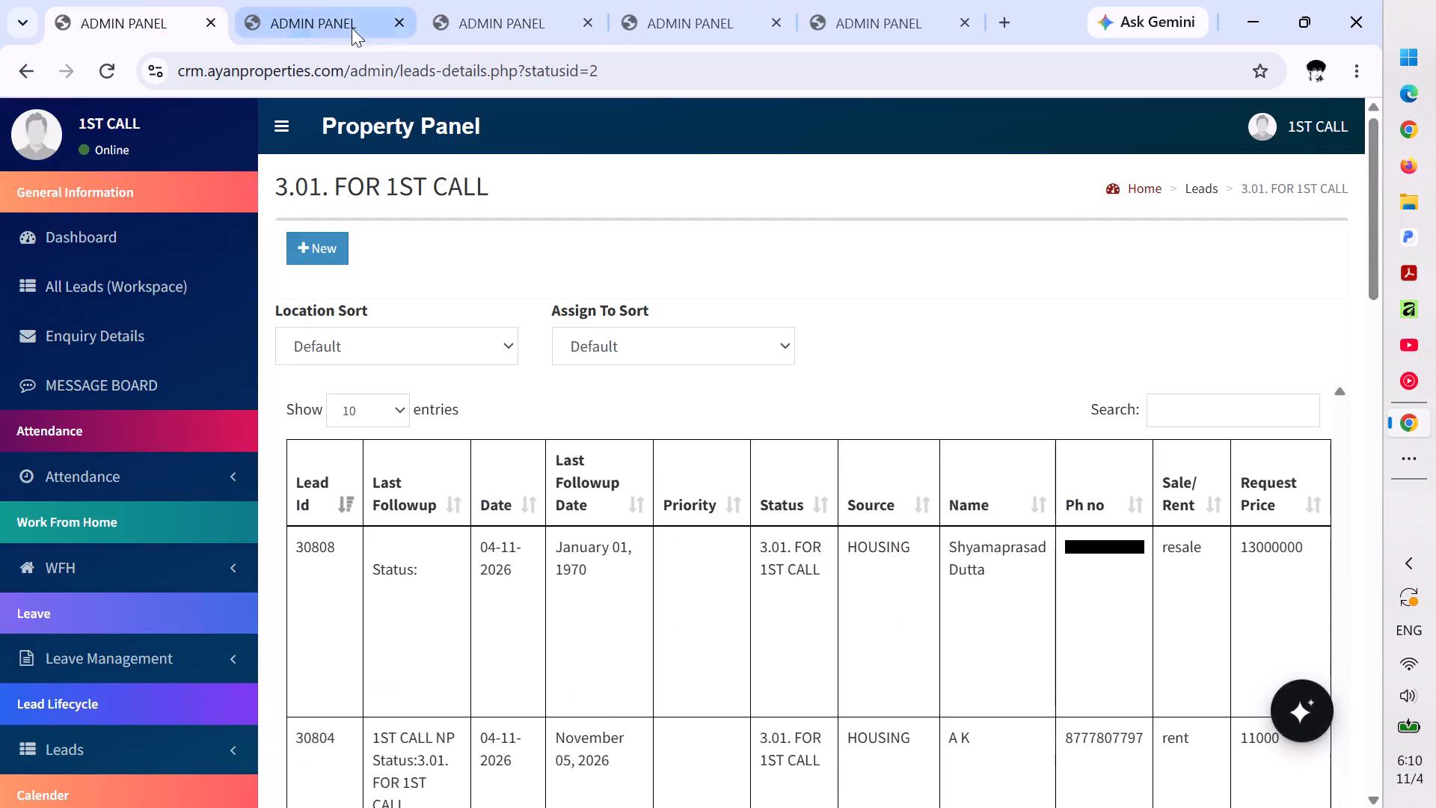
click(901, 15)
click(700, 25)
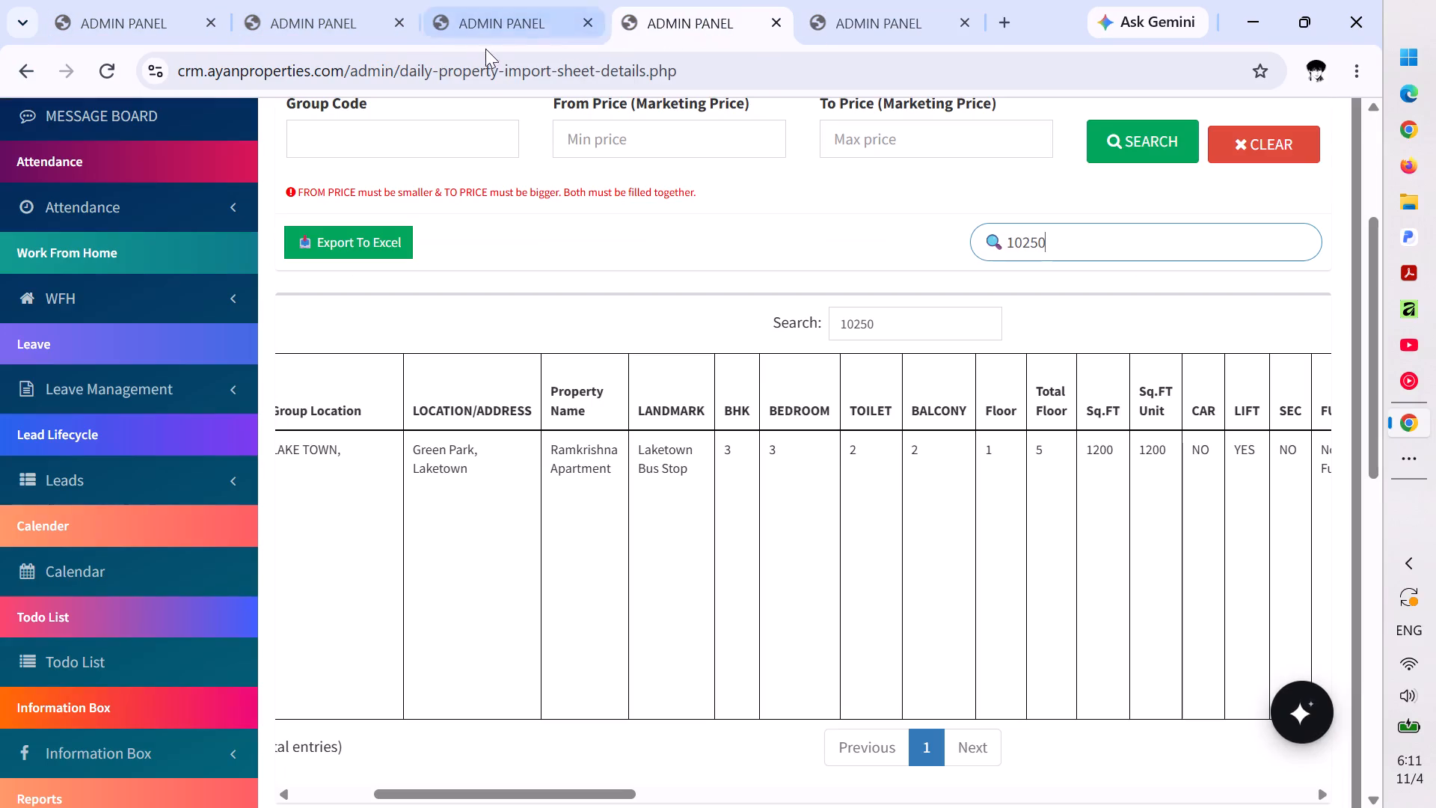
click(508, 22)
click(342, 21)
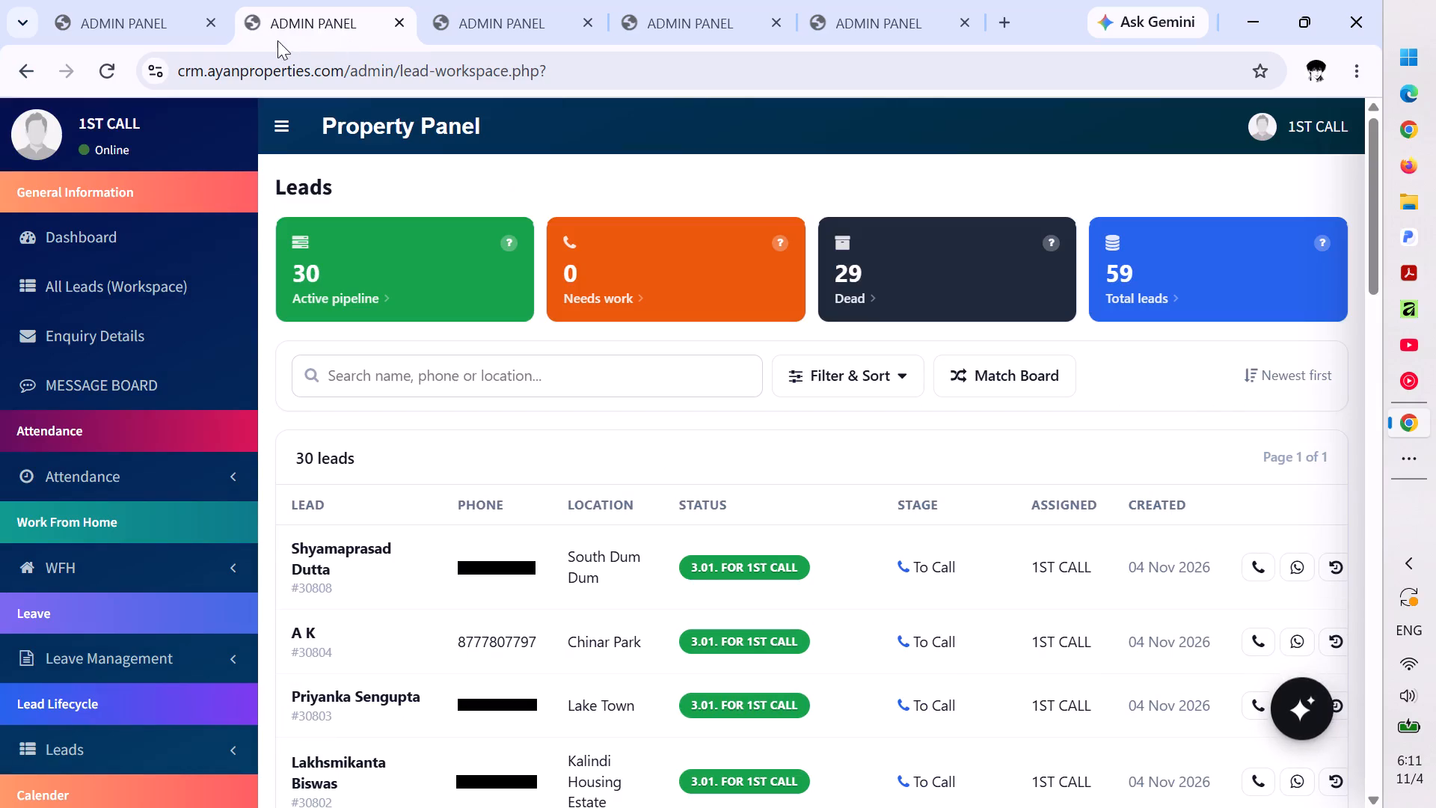
Open the Todo List from the leads workspace and look through the leads still listed.
scroll(141, 427, down, 2)
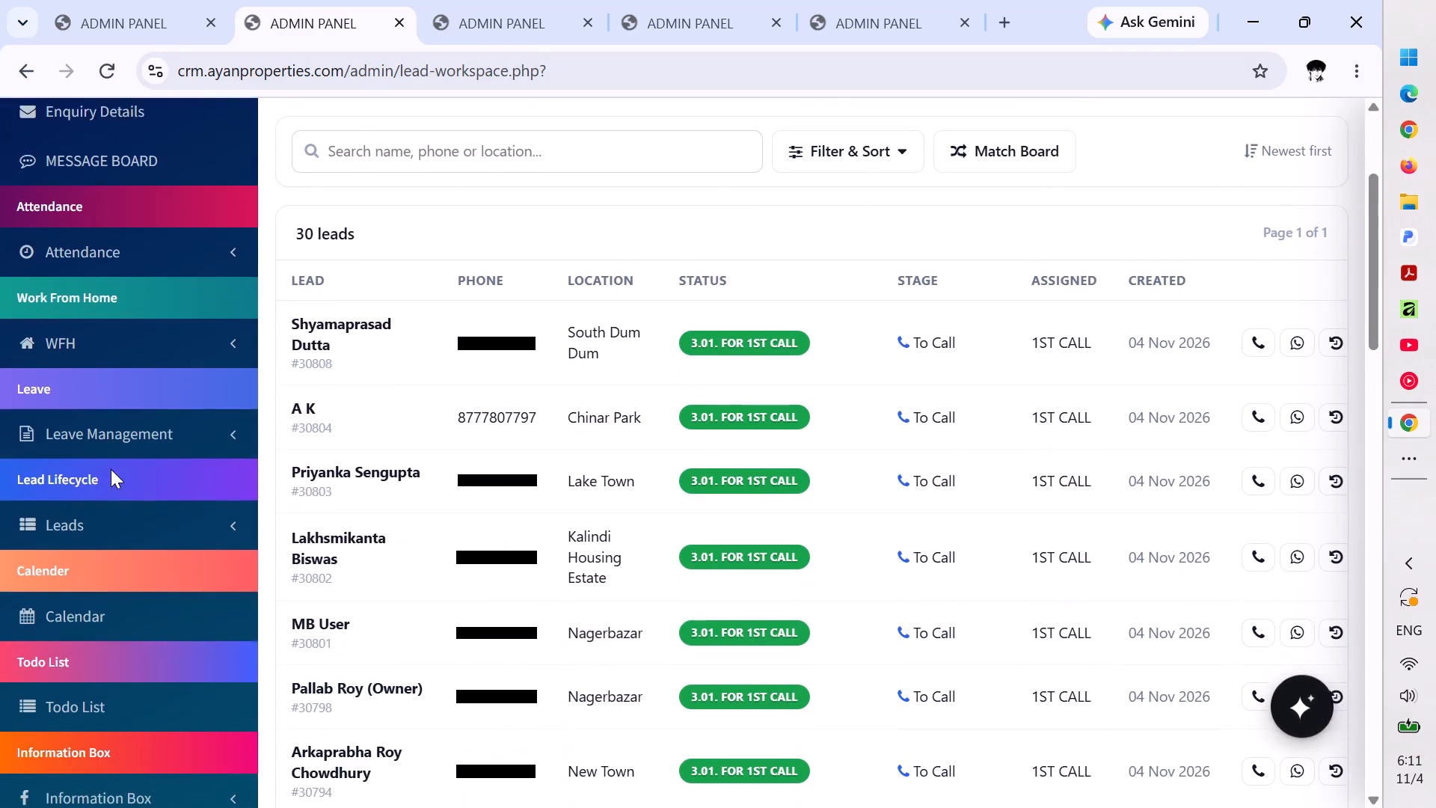
scroll(117, 474, down, 1)
scroll(129, 443, up, 7)
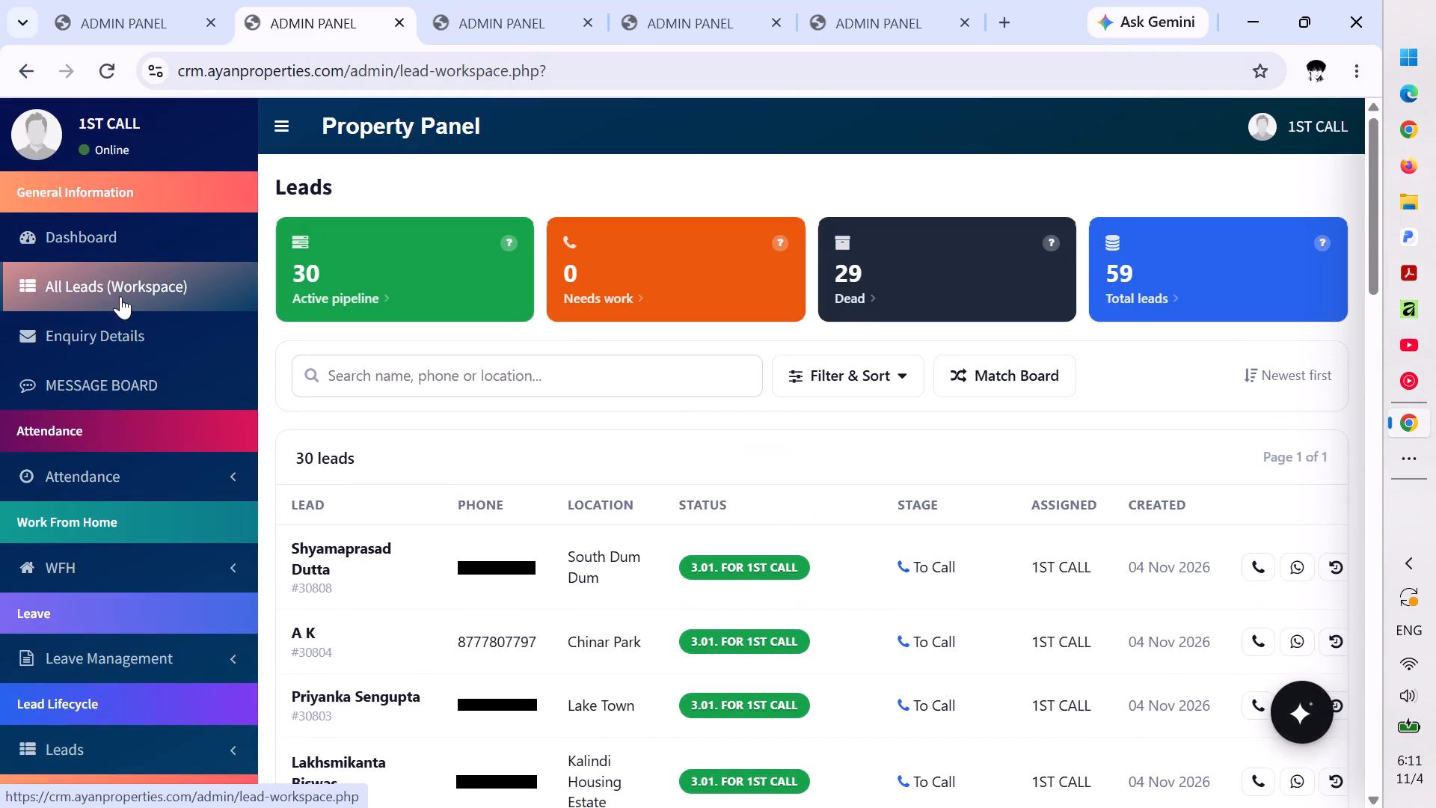
scroll(152, 444, down, 1)
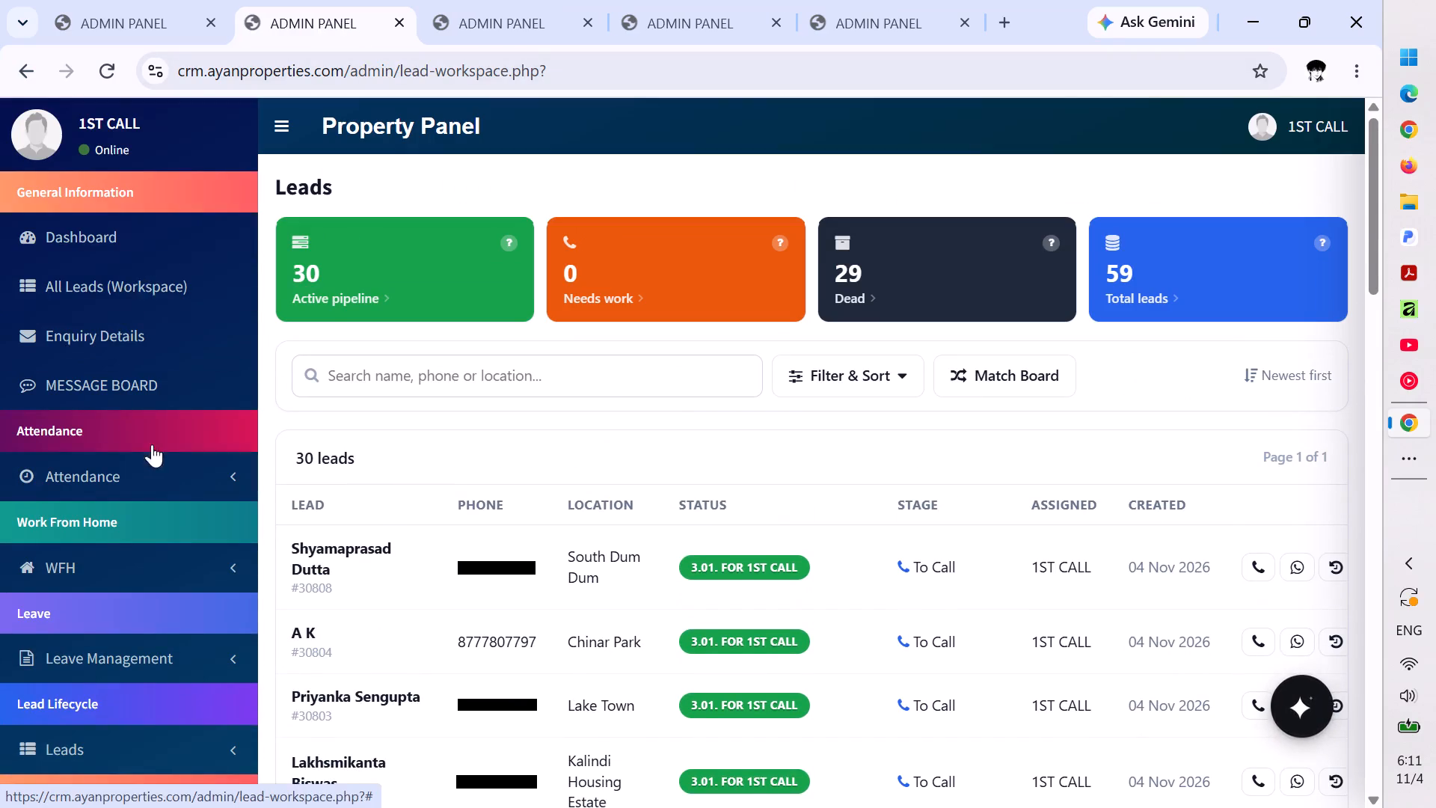
scroll(152, 444, down, 2)
click(111, 596)
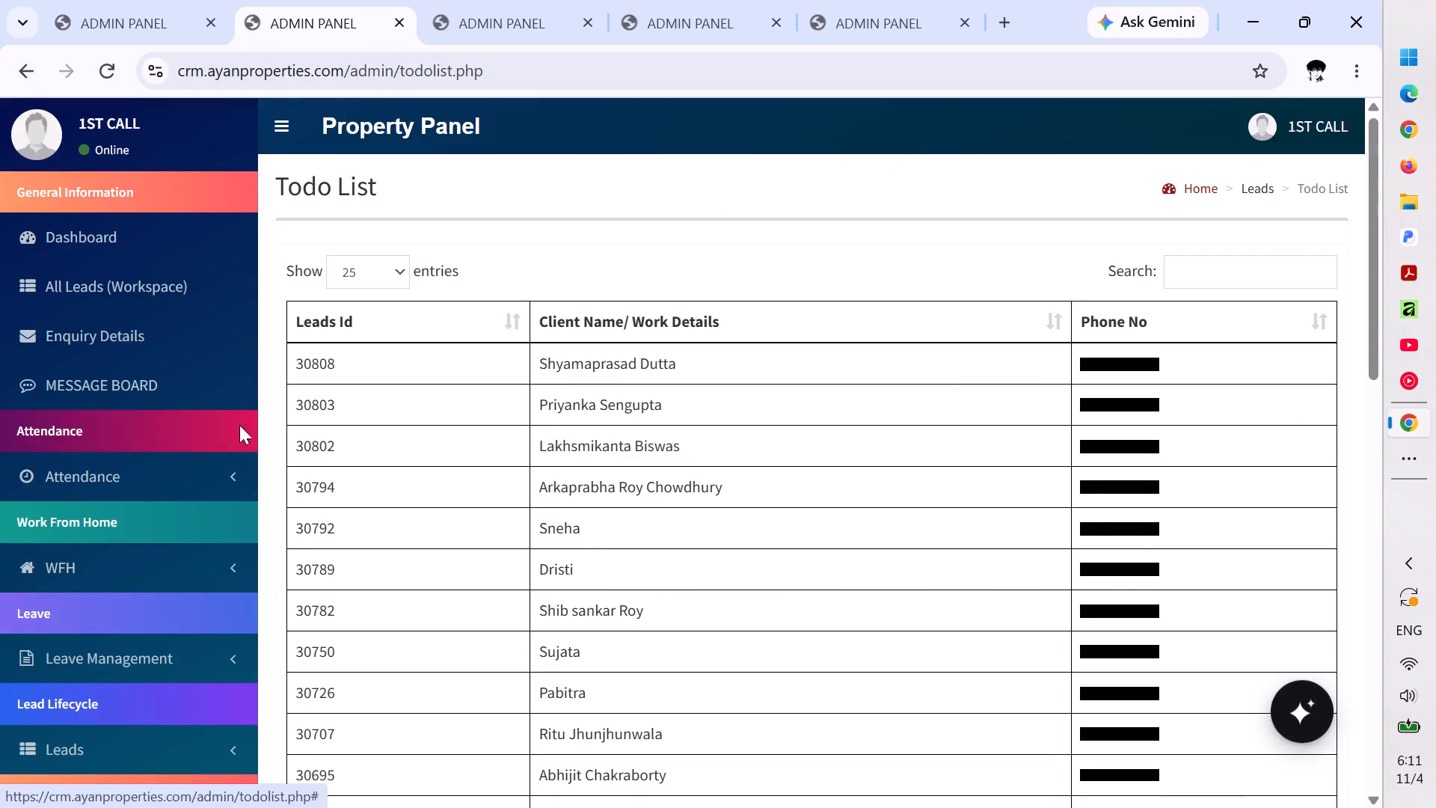
scroll(499, 429, down, 2)
scroll(499, 429, up, 2)
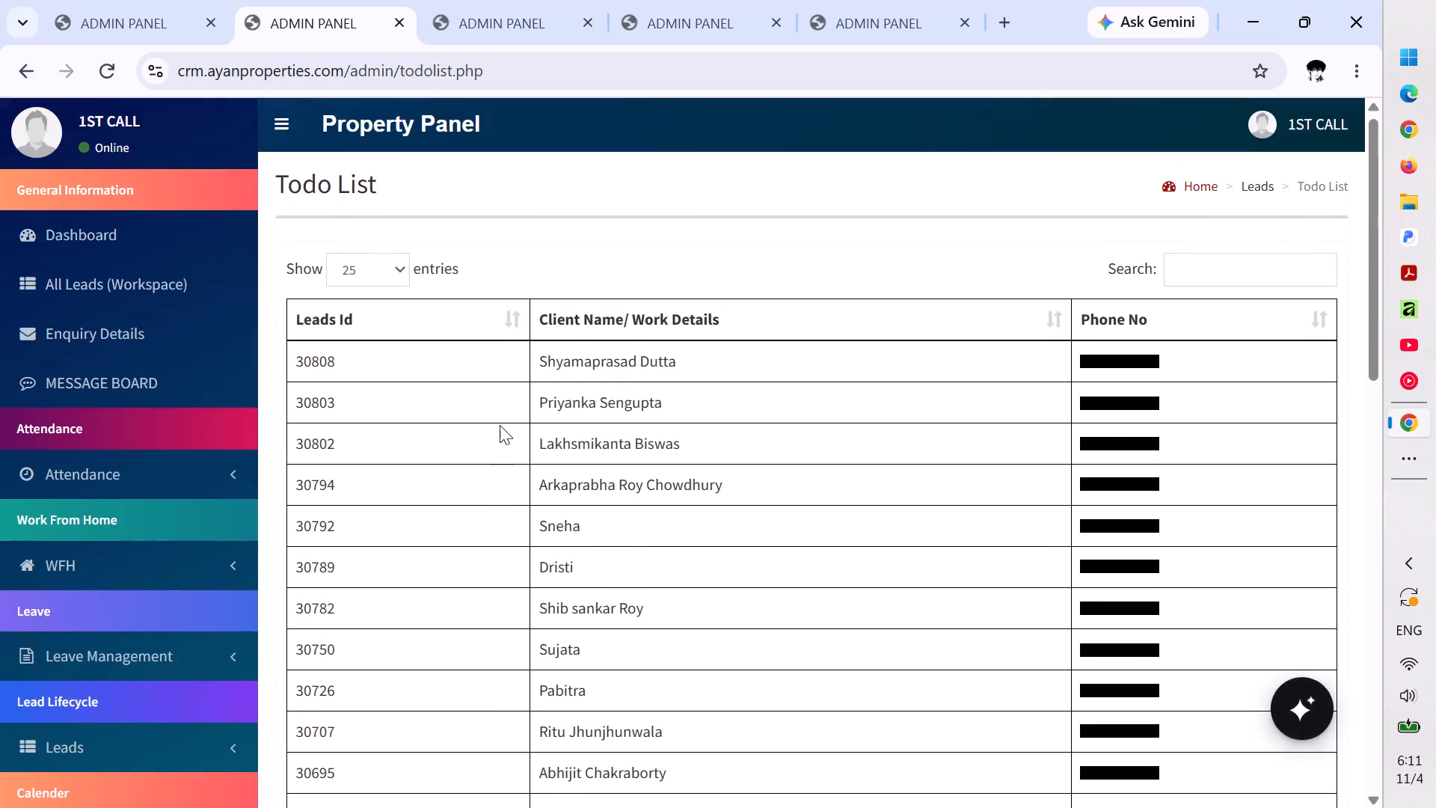
scroll(501, 420, down, 8)
scroll(501, 418, up, 4)
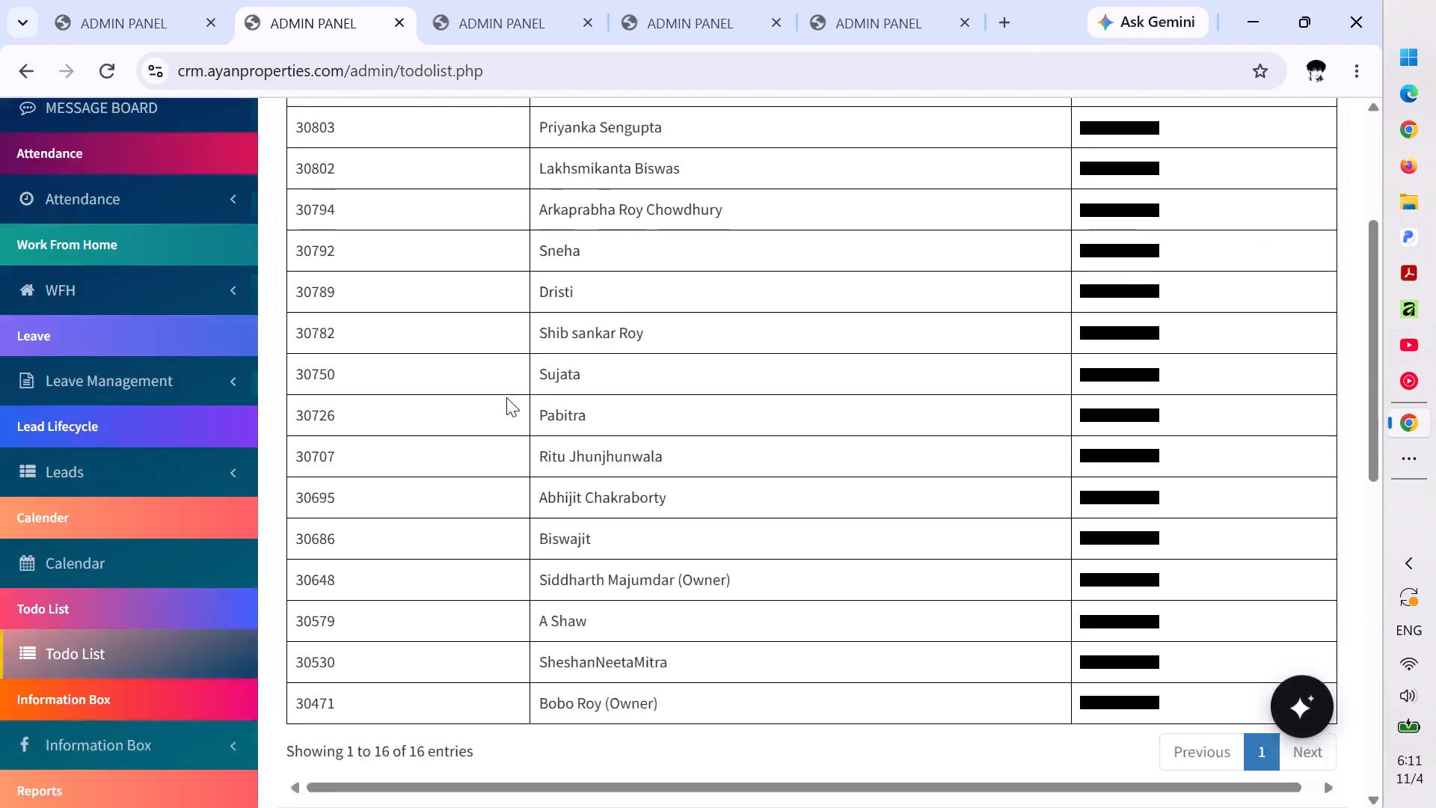
scroll(506, 397, up, 8)
scroll(507, 394, down, 3)
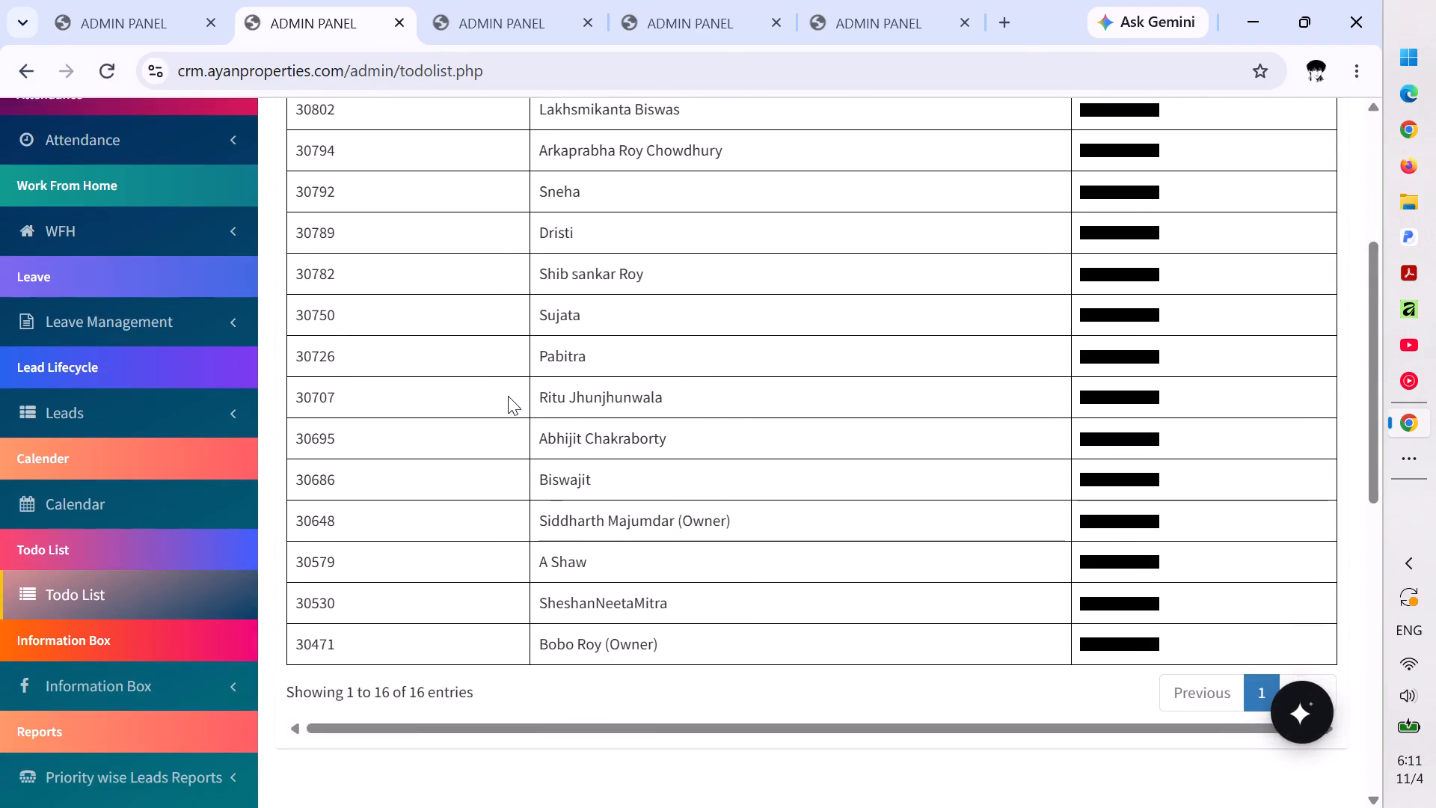
scroll(508, 399, up, 4)
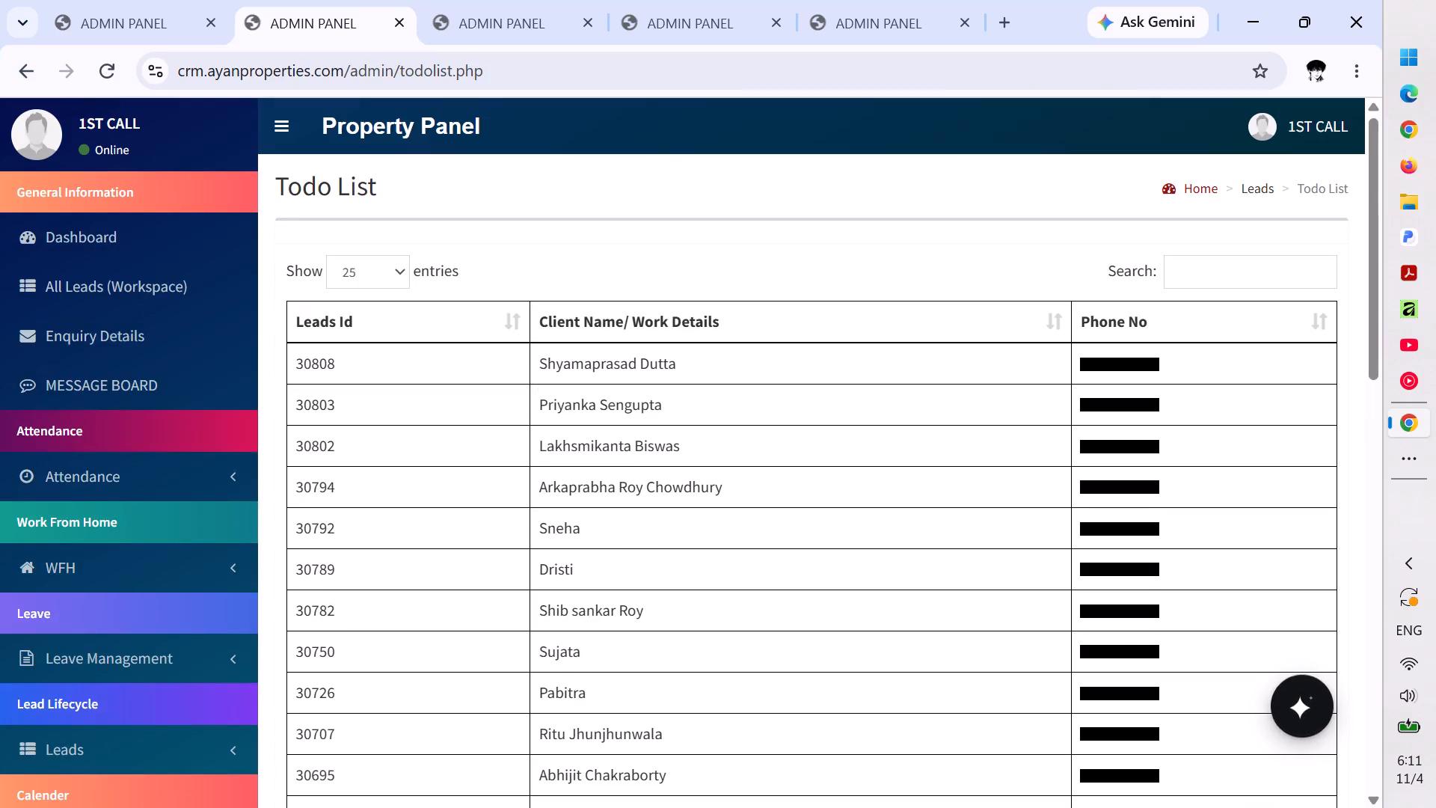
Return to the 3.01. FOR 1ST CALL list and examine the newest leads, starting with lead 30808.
click(130, 34)
scroll(663, 387, down, 2)
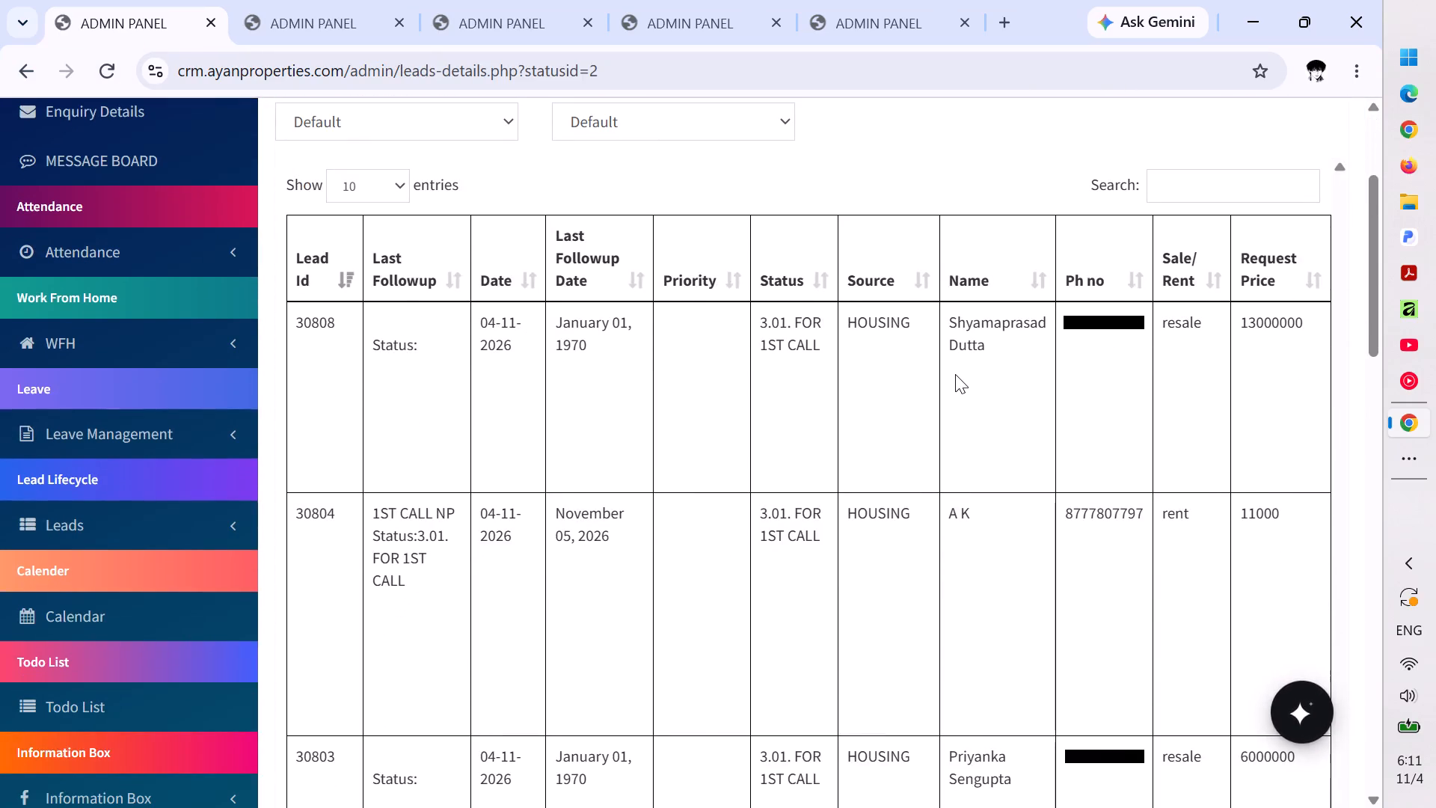
scroll(955, 374, left, 3)
scroll(944, 367, right, 4)
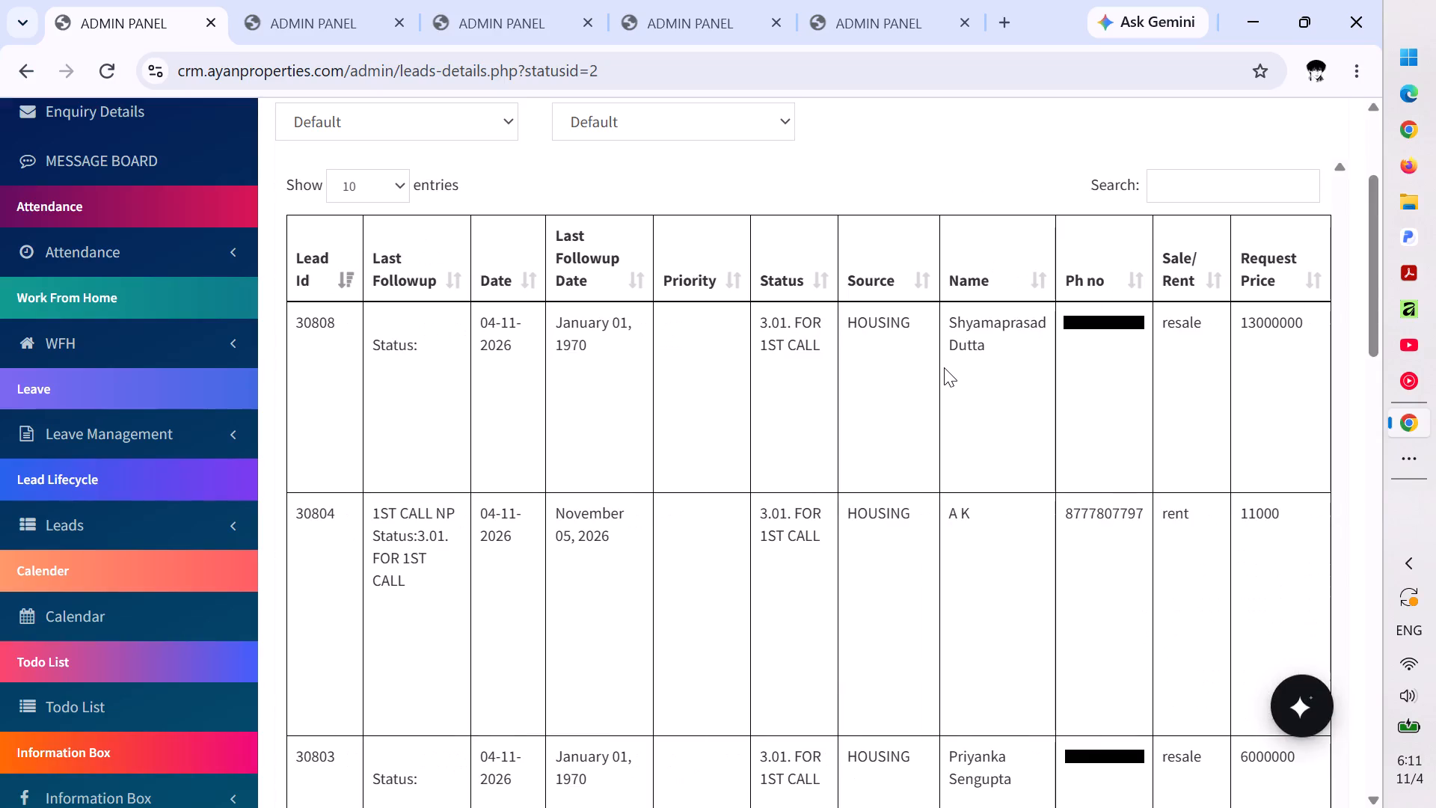
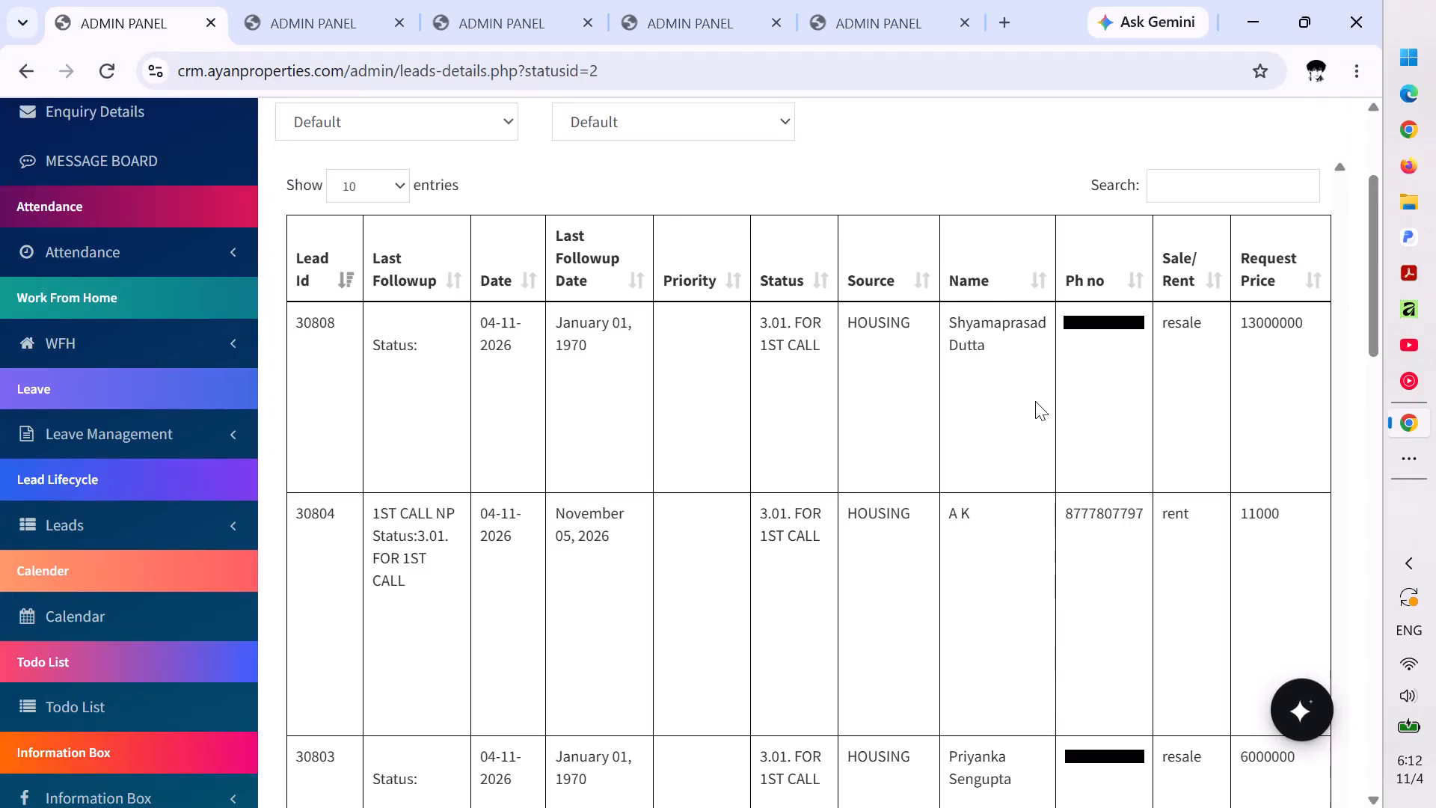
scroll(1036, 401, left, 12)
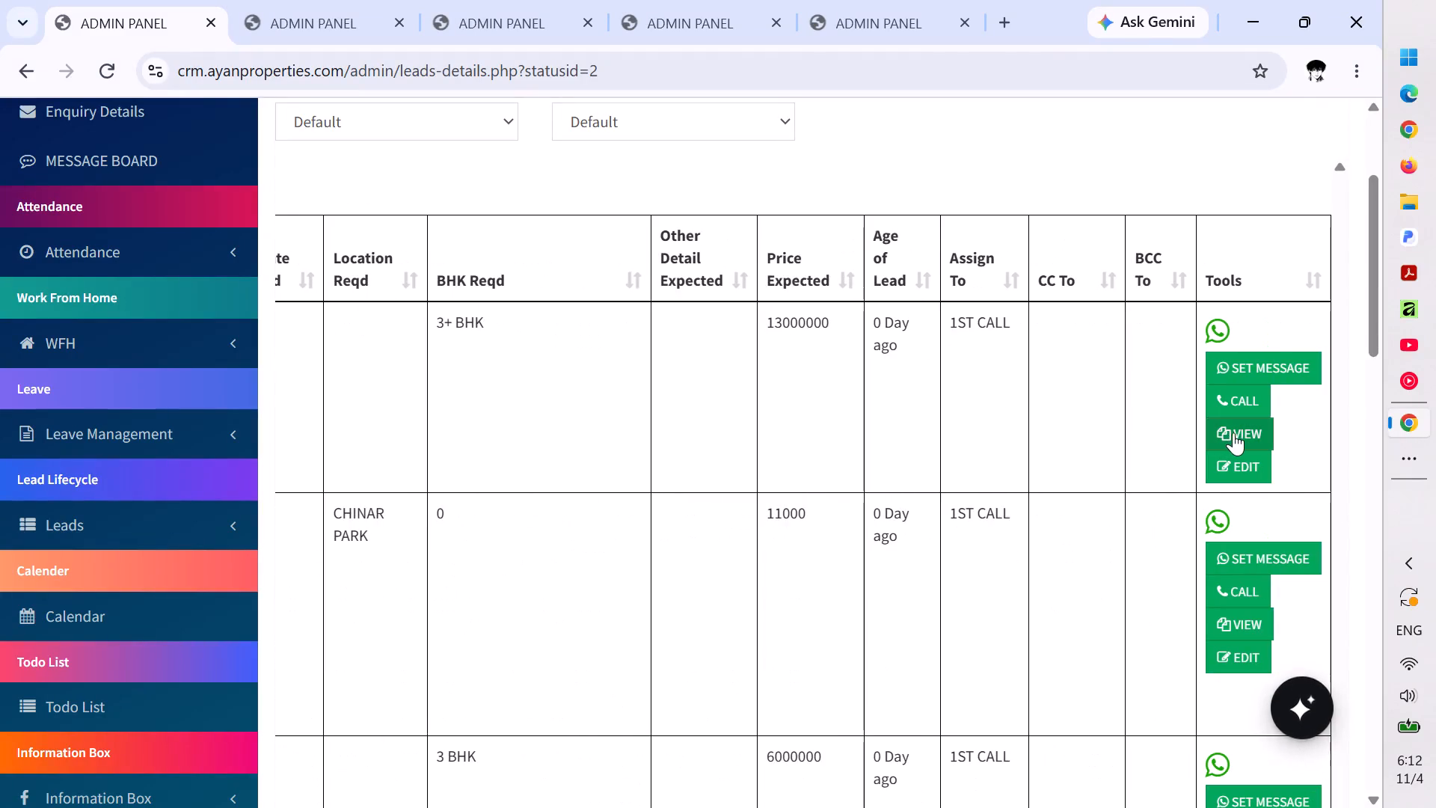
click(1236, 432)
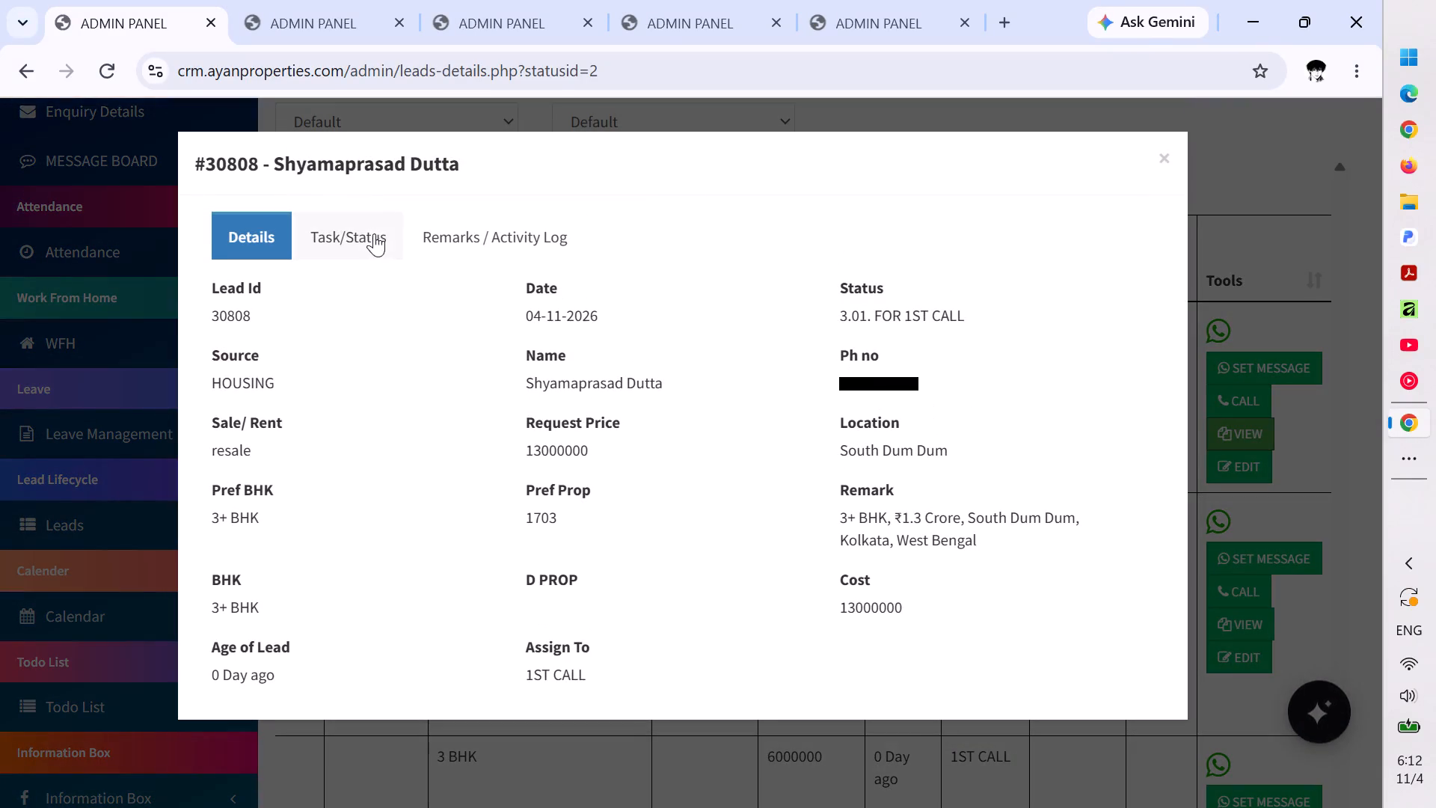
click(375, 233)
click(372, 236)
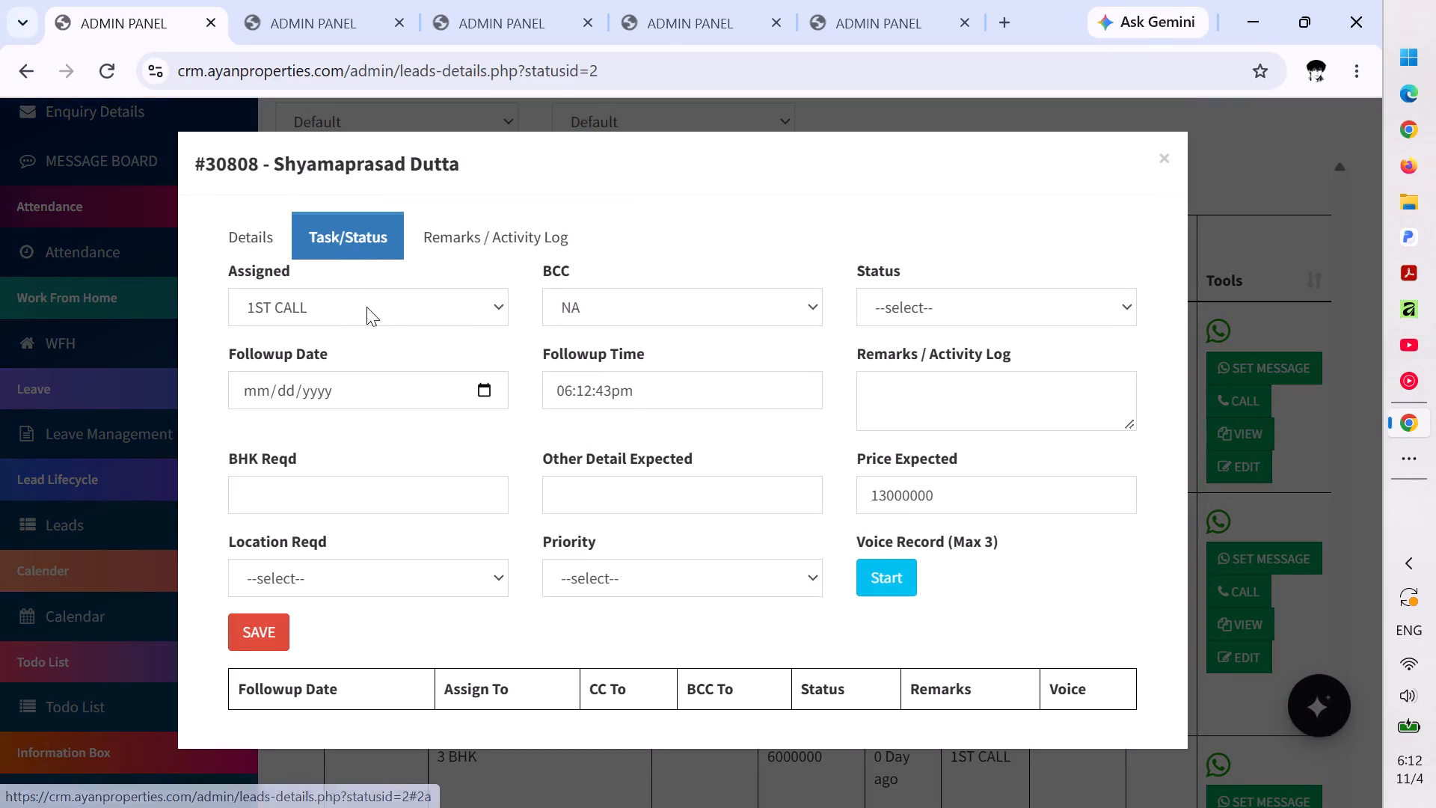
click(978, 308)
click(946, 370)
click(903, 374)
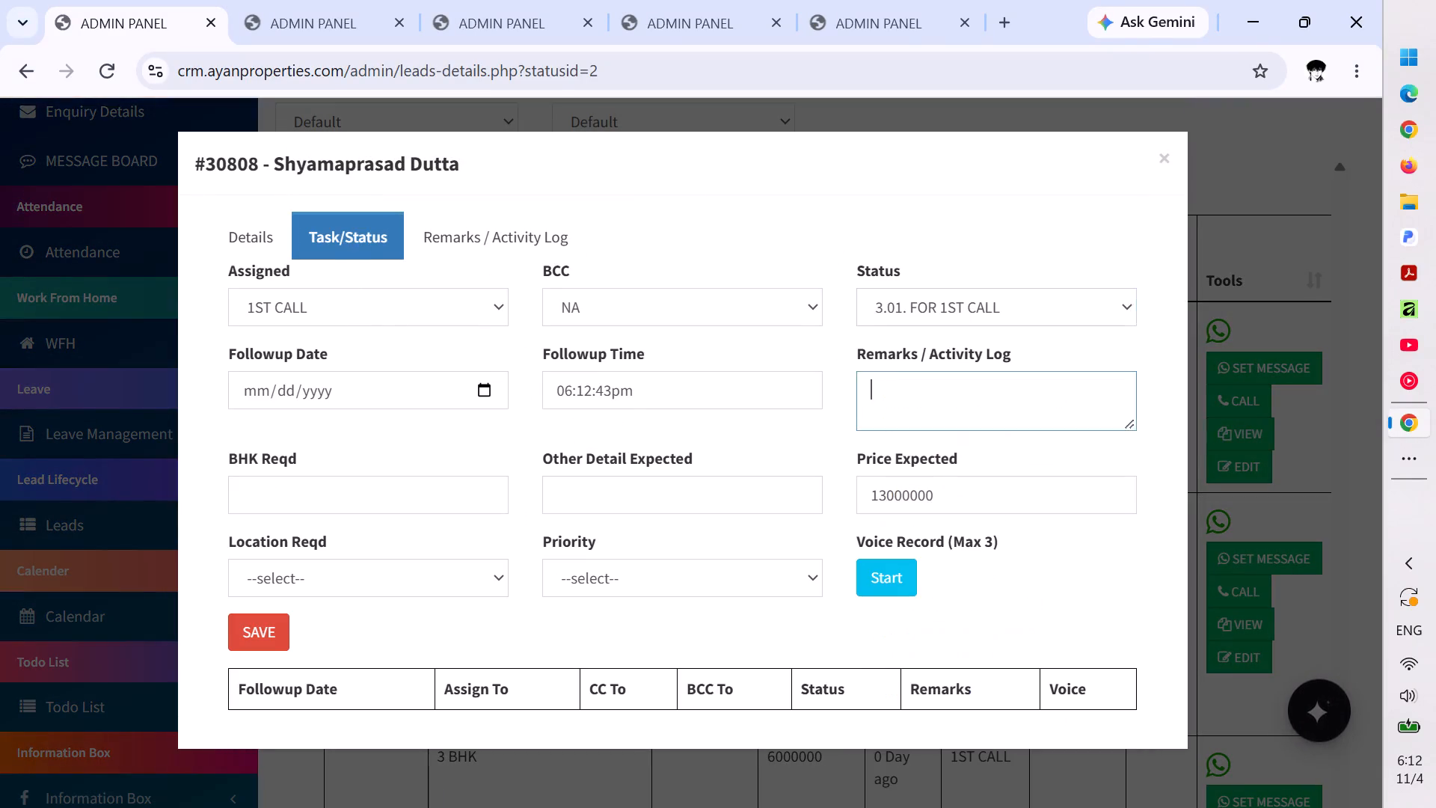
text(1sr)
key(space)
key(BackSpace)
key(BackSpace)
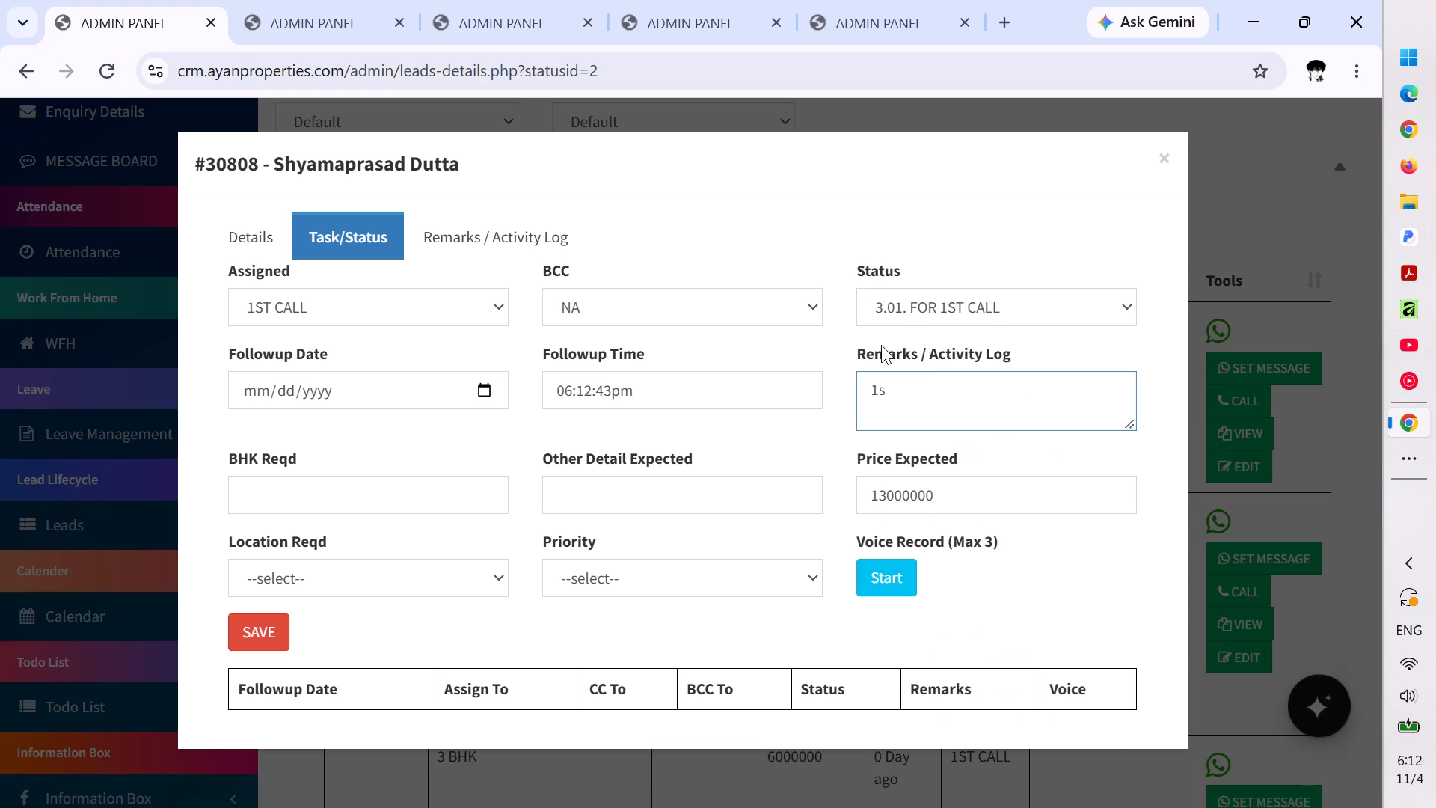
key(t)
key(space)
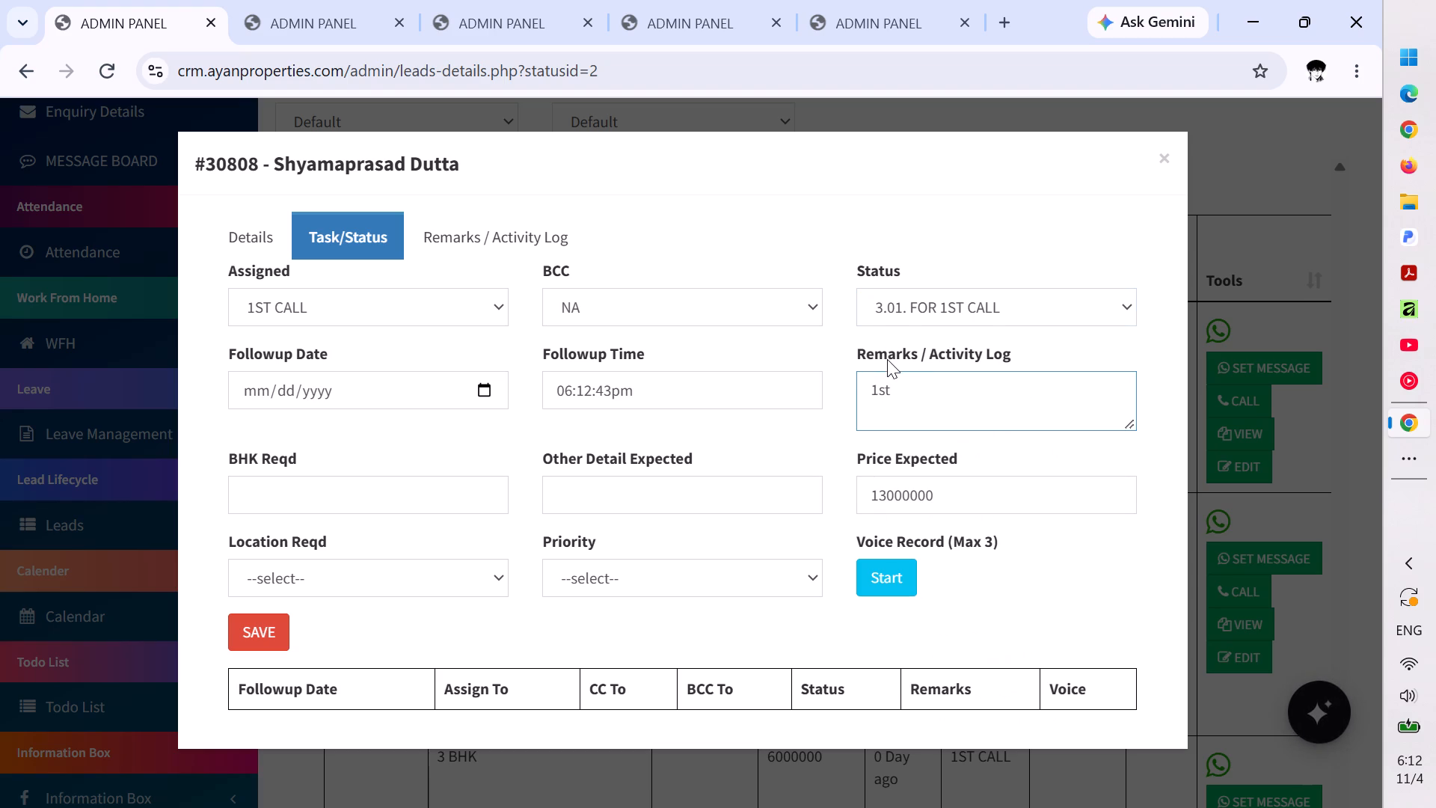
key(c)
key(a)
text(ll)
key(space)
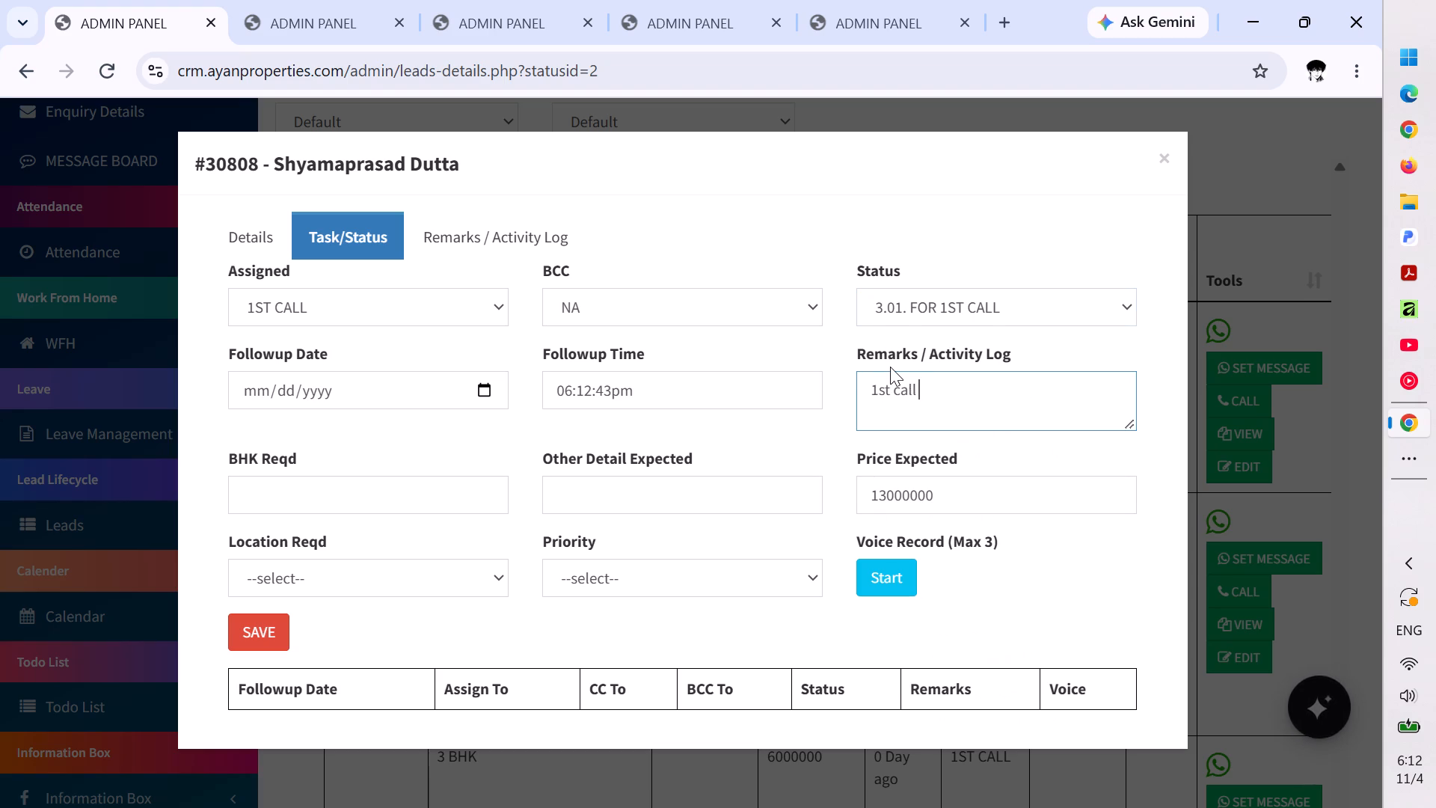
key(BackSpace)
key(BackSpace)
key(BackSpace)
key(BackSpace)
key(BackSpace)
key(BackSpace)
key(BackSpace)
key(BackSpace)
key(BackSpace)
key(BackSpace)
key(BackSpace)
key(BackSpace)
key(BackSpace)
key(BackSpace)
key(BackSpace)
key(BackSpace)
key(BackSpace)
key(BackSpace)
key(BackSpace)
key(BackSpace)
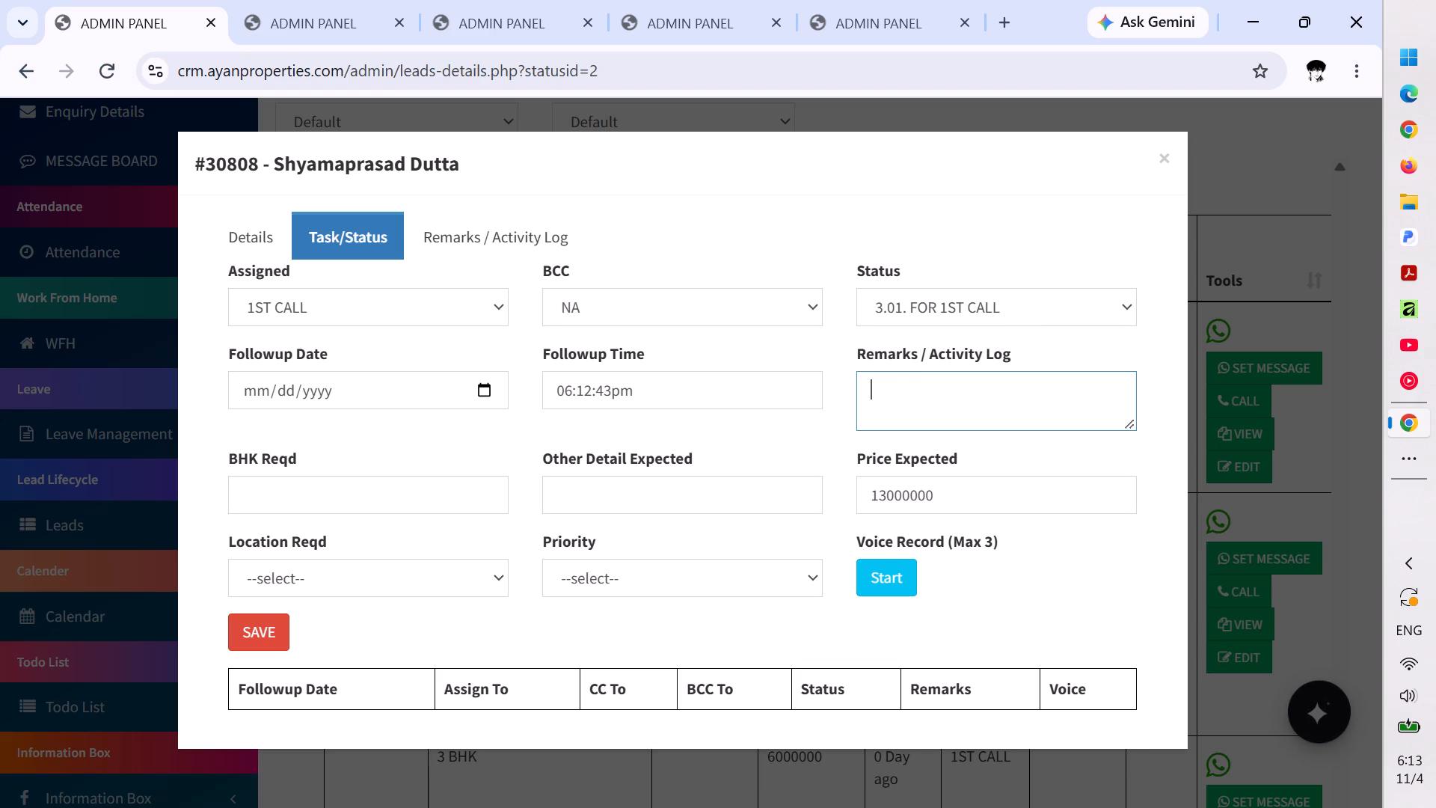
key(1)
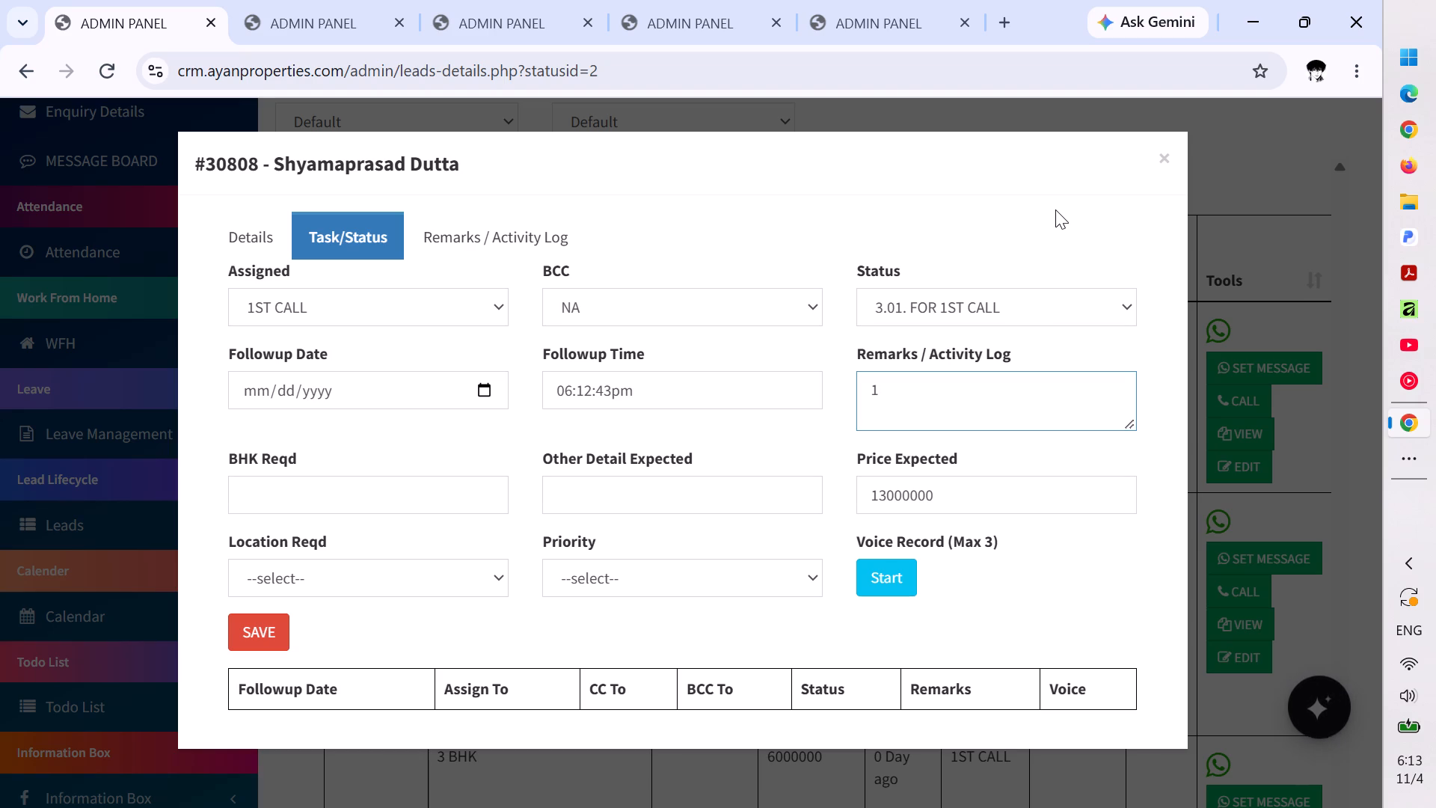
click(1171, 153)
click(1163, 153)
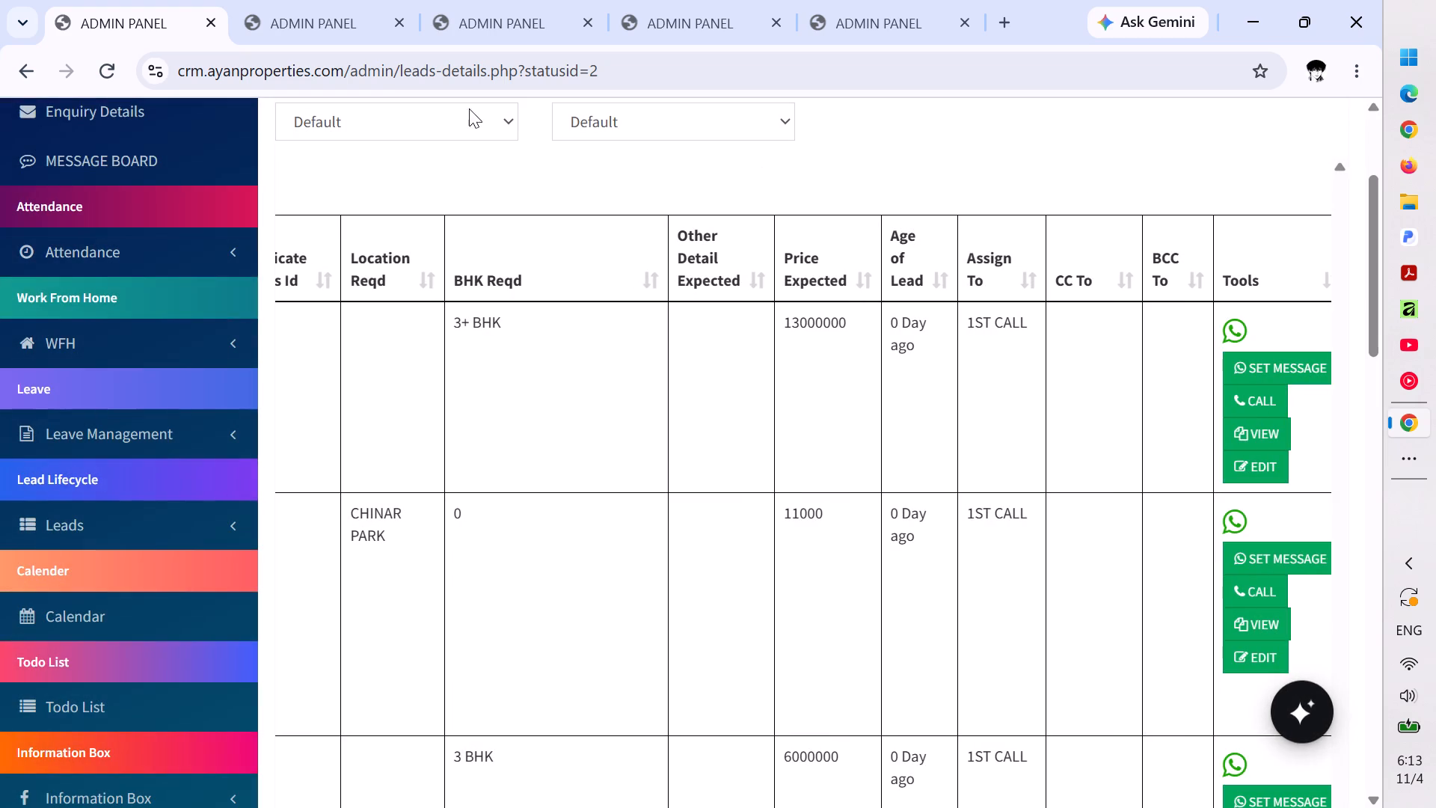
Look through the newest leads in the leads workspace and return to the 3.01. FOR 1ST CALL list.
scroll(135, 464, down, 1)
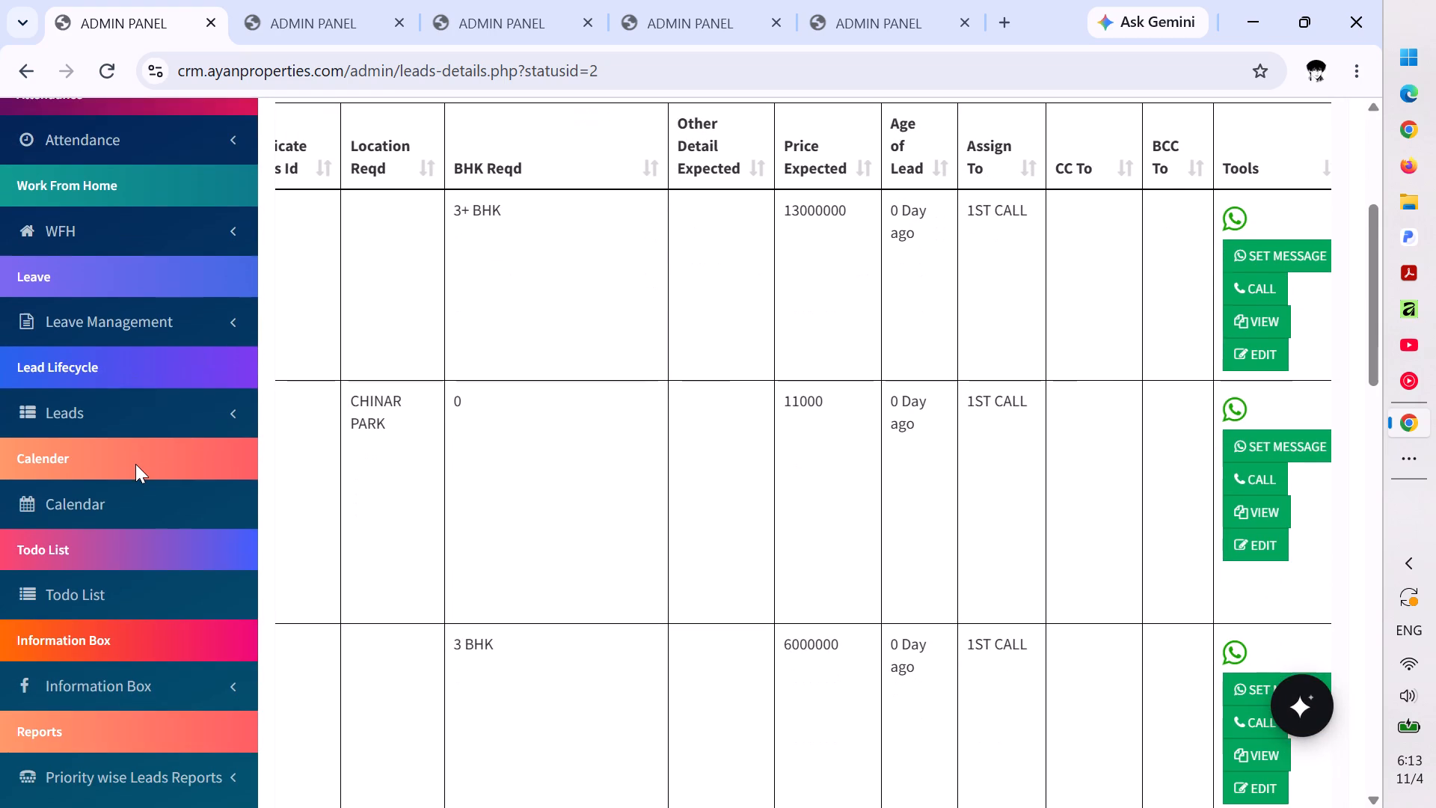
scroll(135, 459, up, 2)
scroll(145, 397, up, 2)
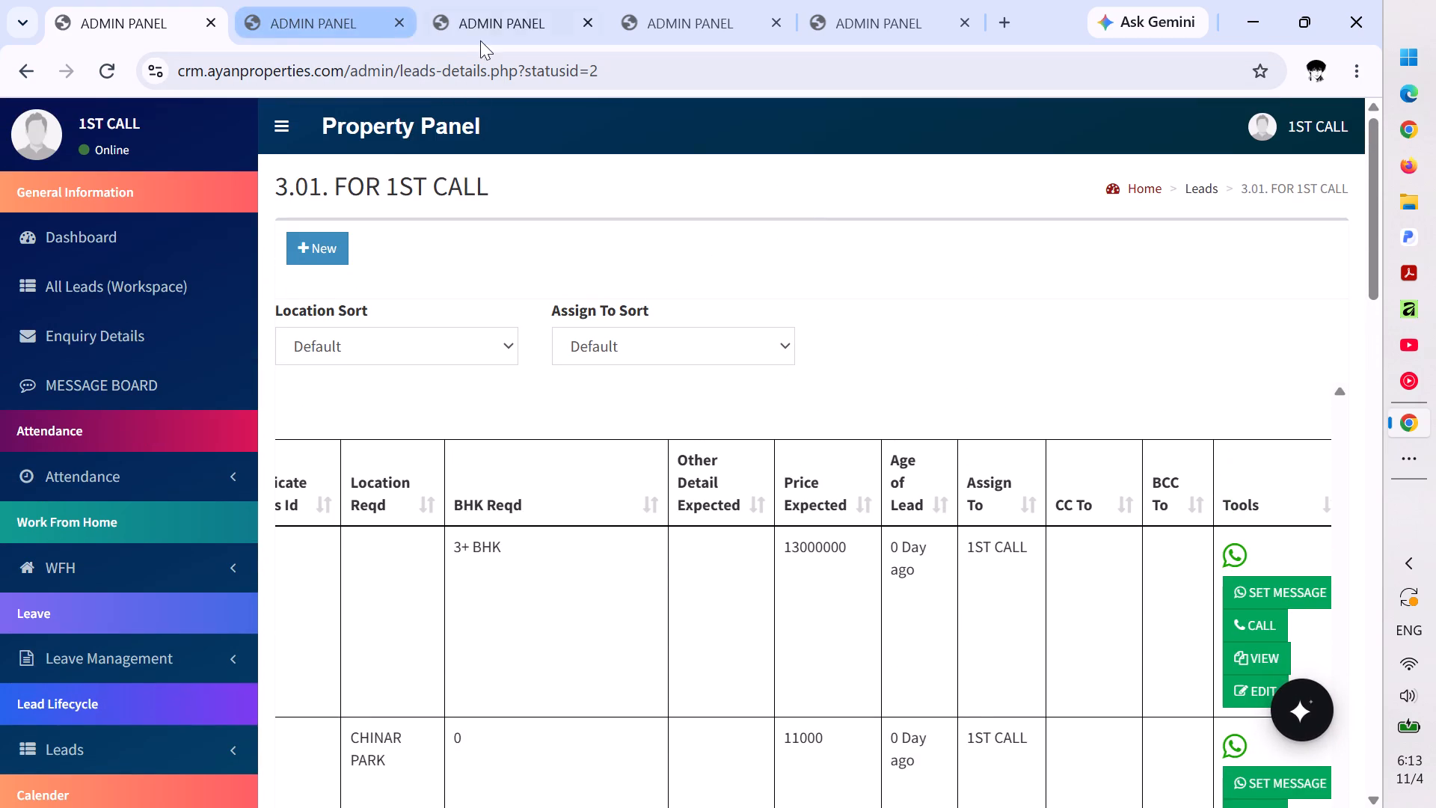
click(497, 30)
scroll(773, 432, down, 1)
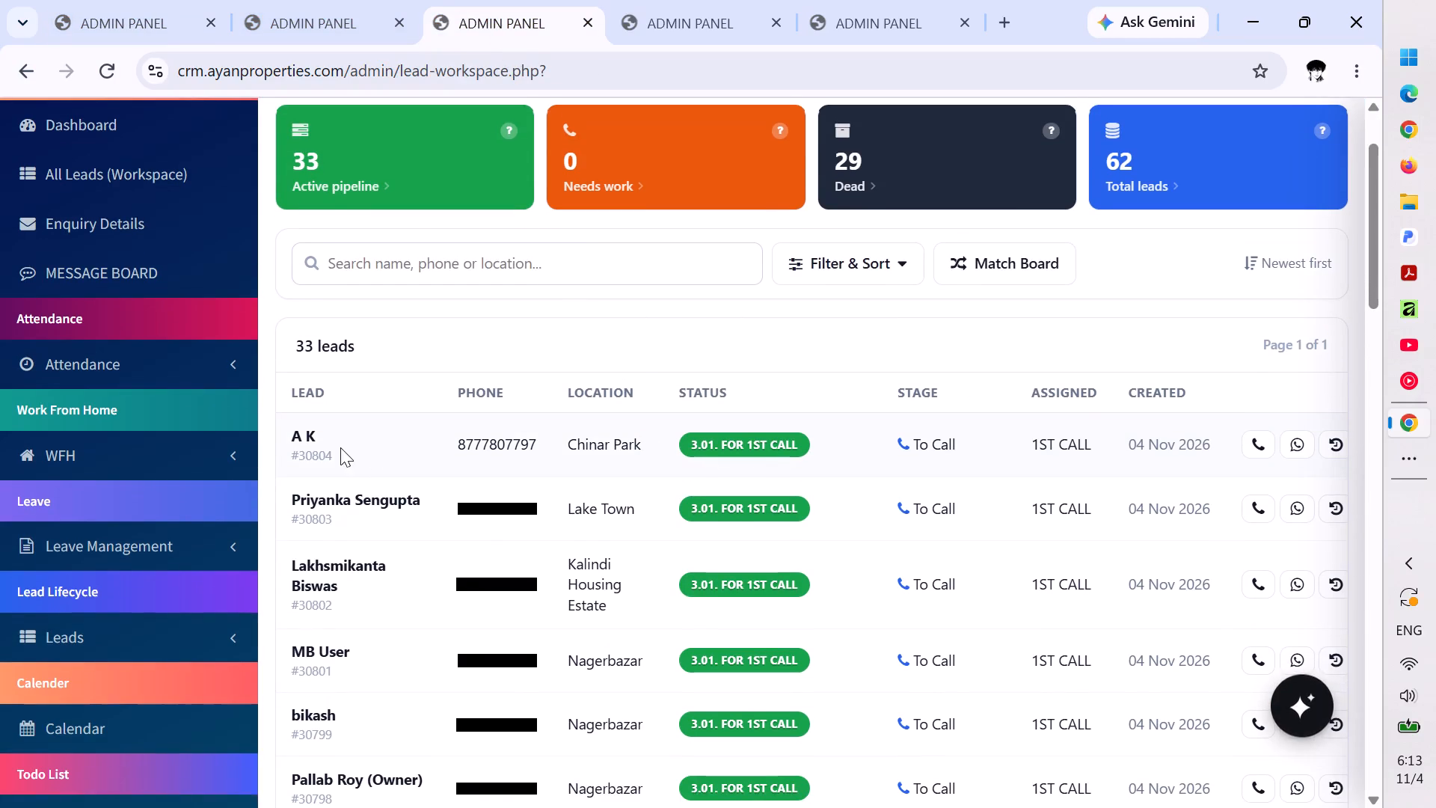
scroll(571, 406, up, 1)
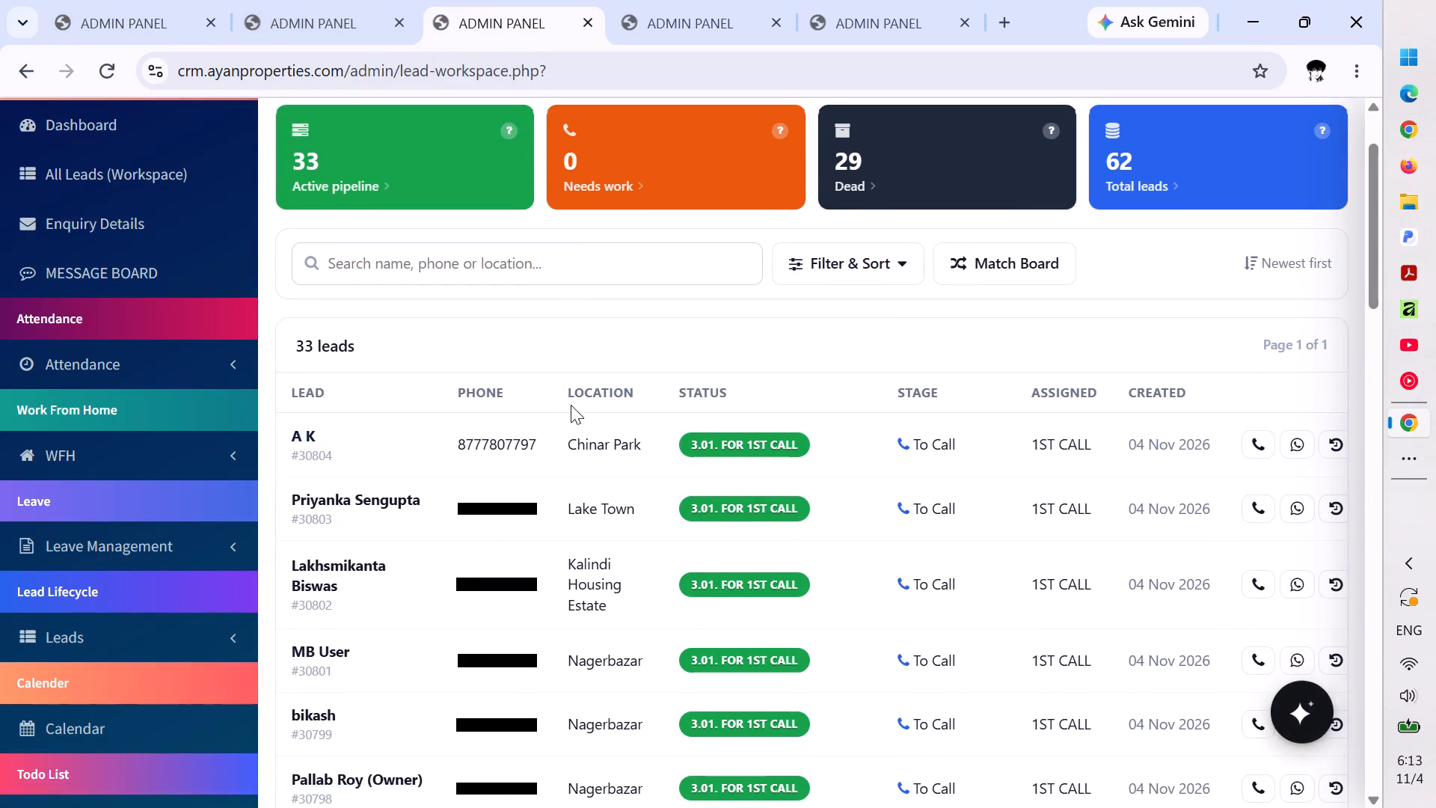
scroll(571, 405, up, 1)
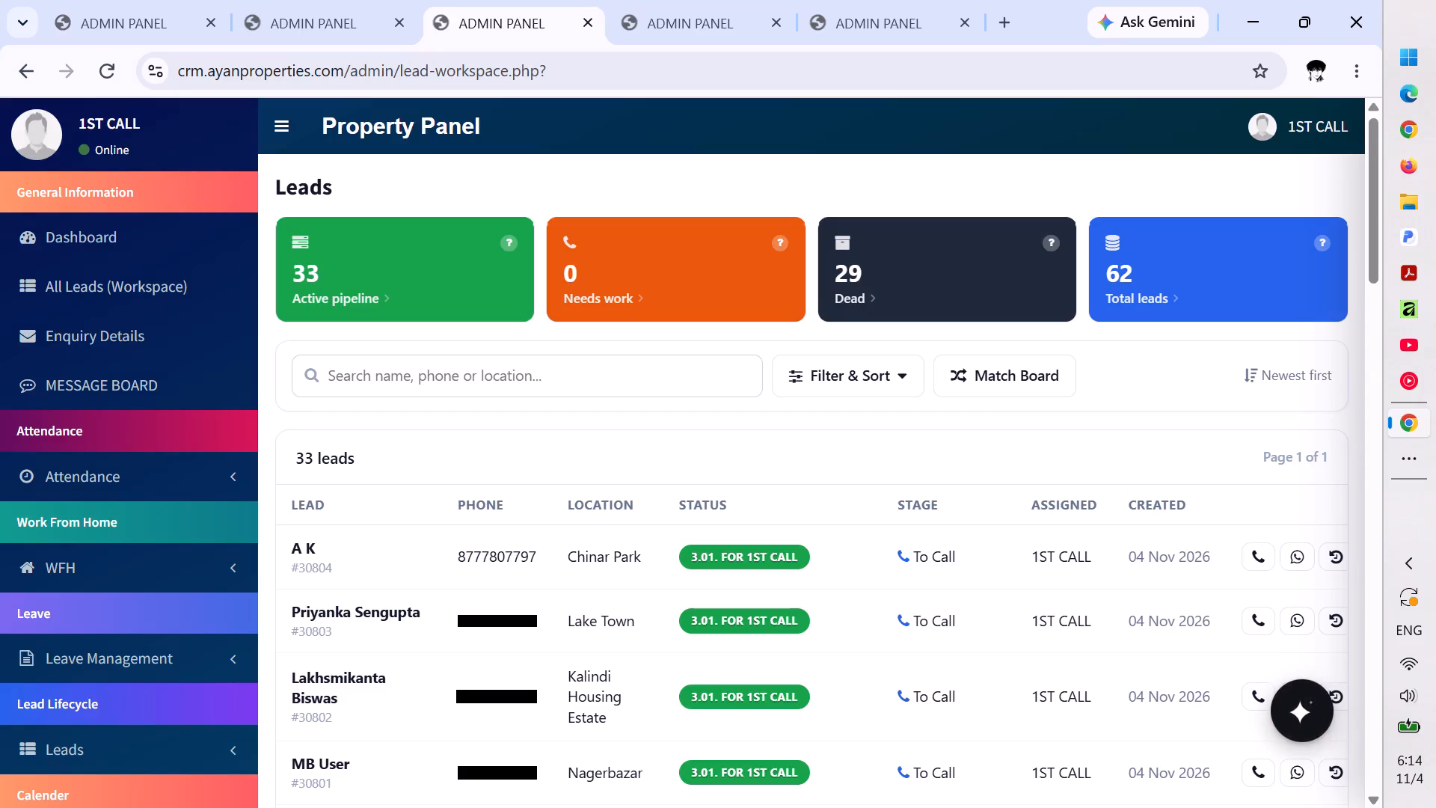
click(127, 10)
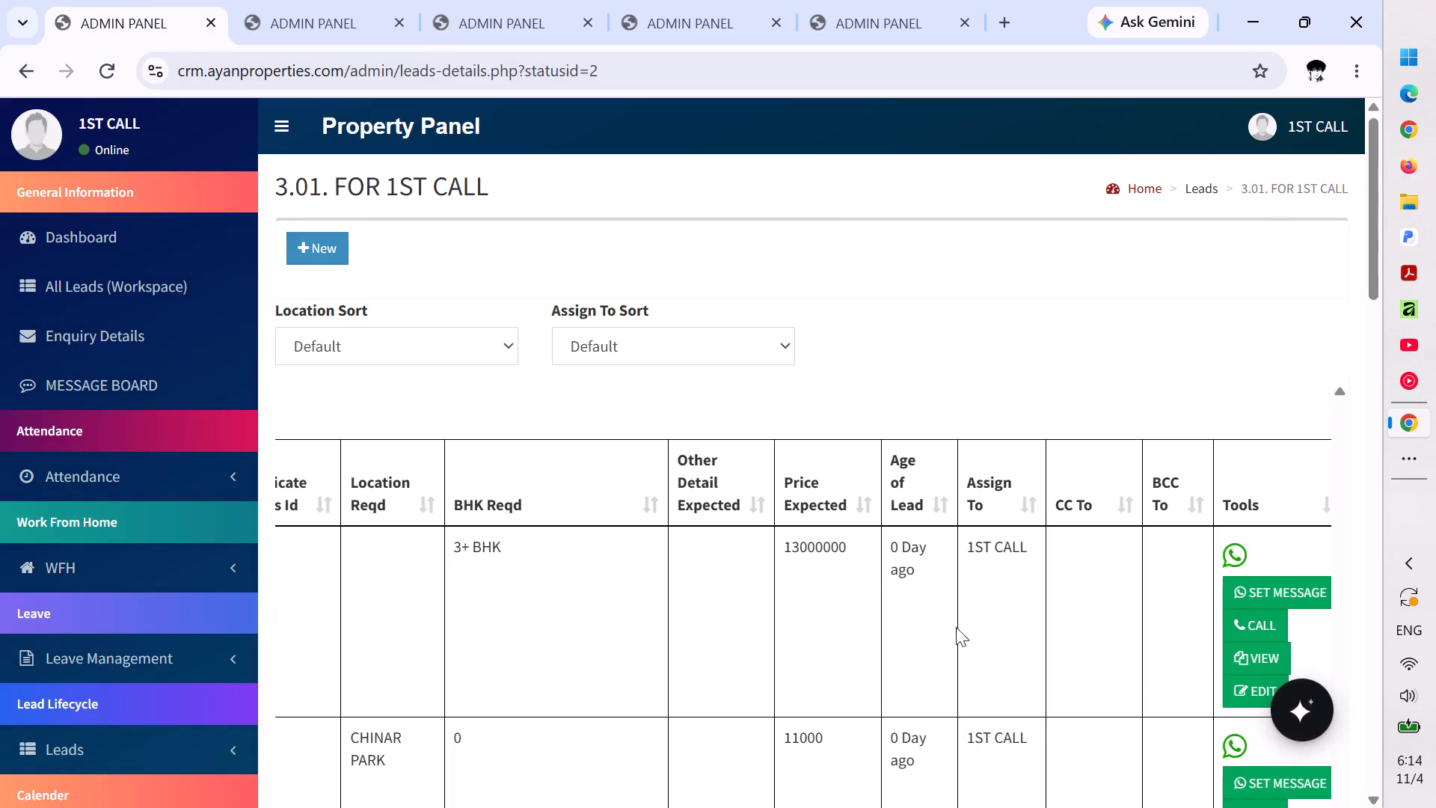
click(289, 18)
click(158, 6)
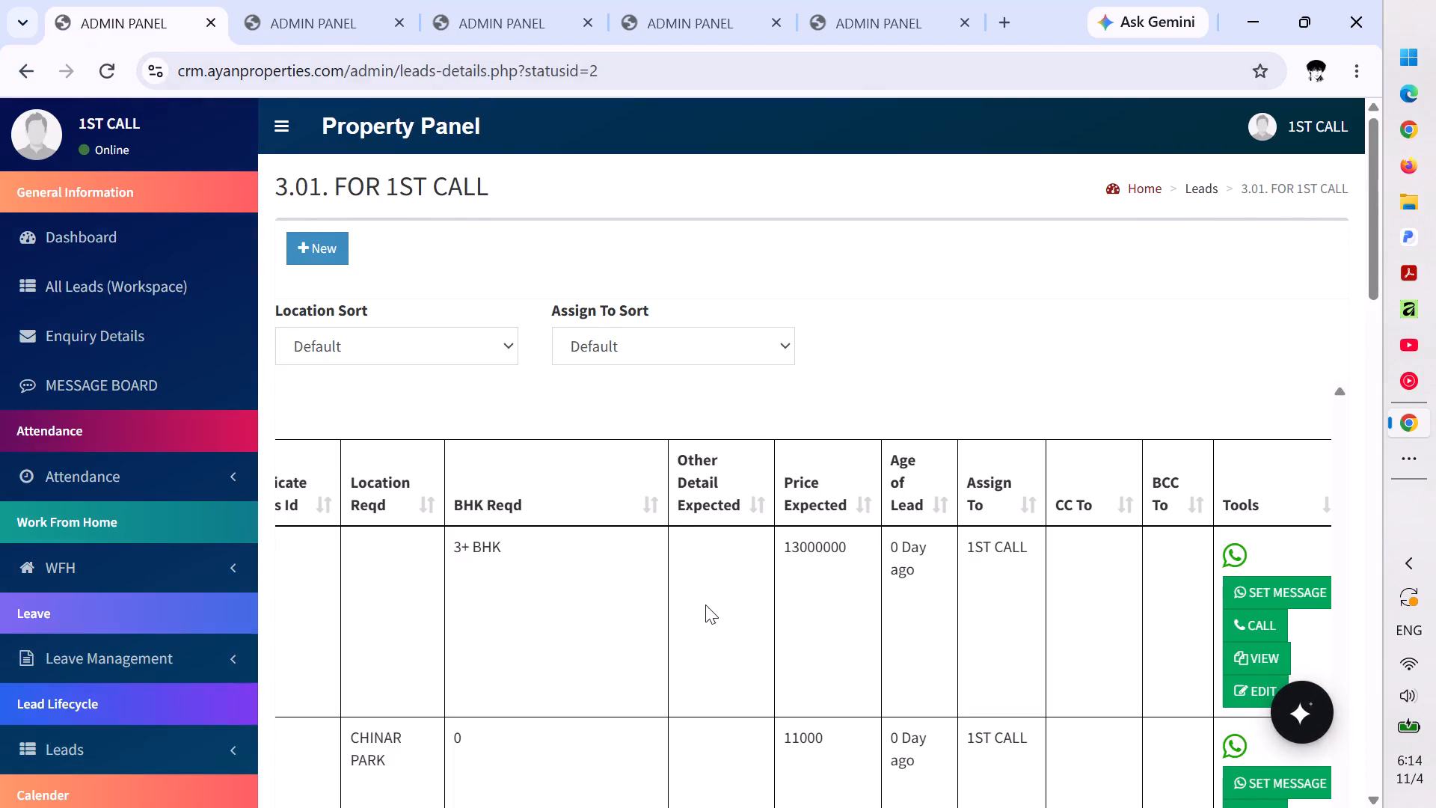
scroll(706, 599, down, 2)
scroll(678, 548, right, 7)
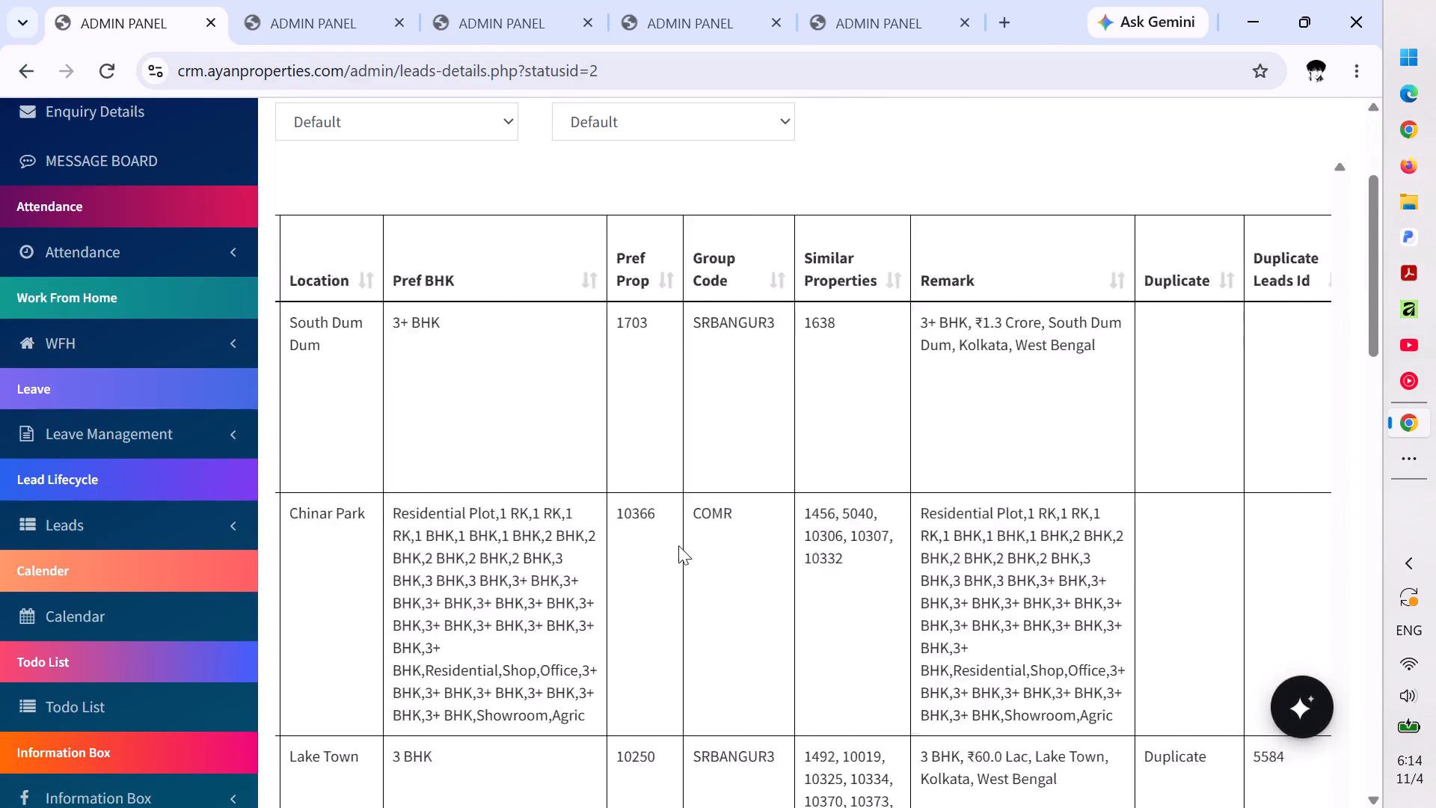
scroll(678, 545, left, 6)
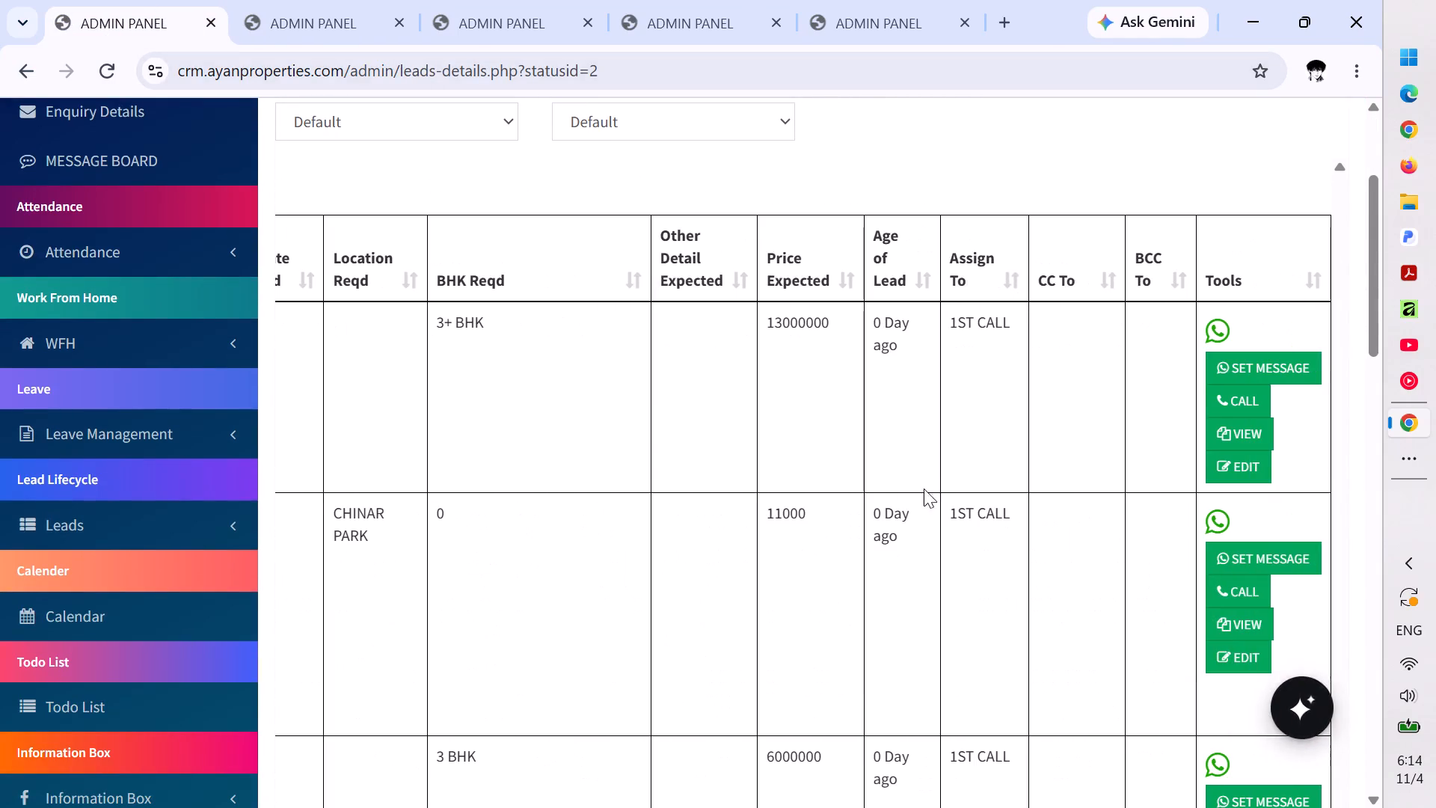
click(1236, 435)
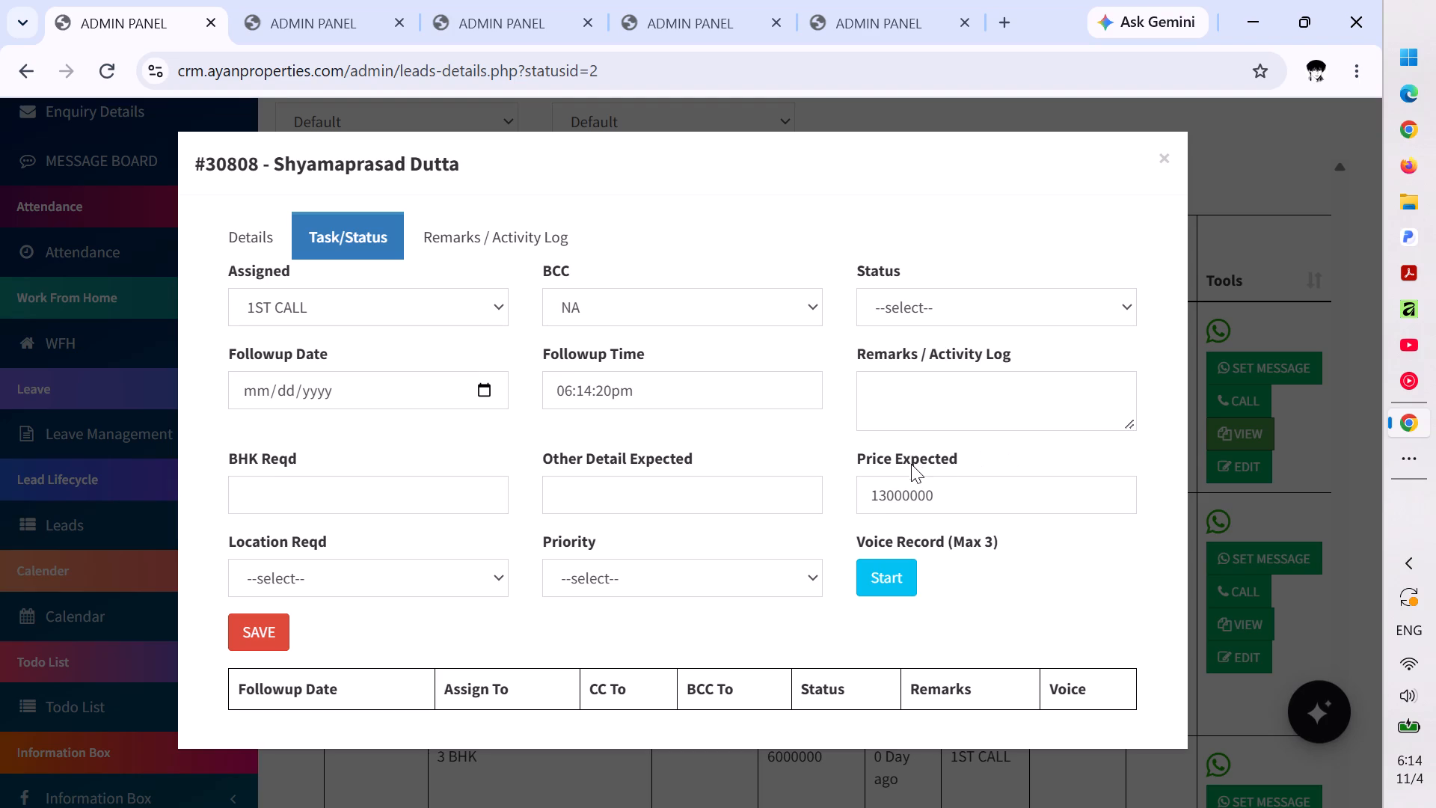
click(931, 298)
click(930, 361)
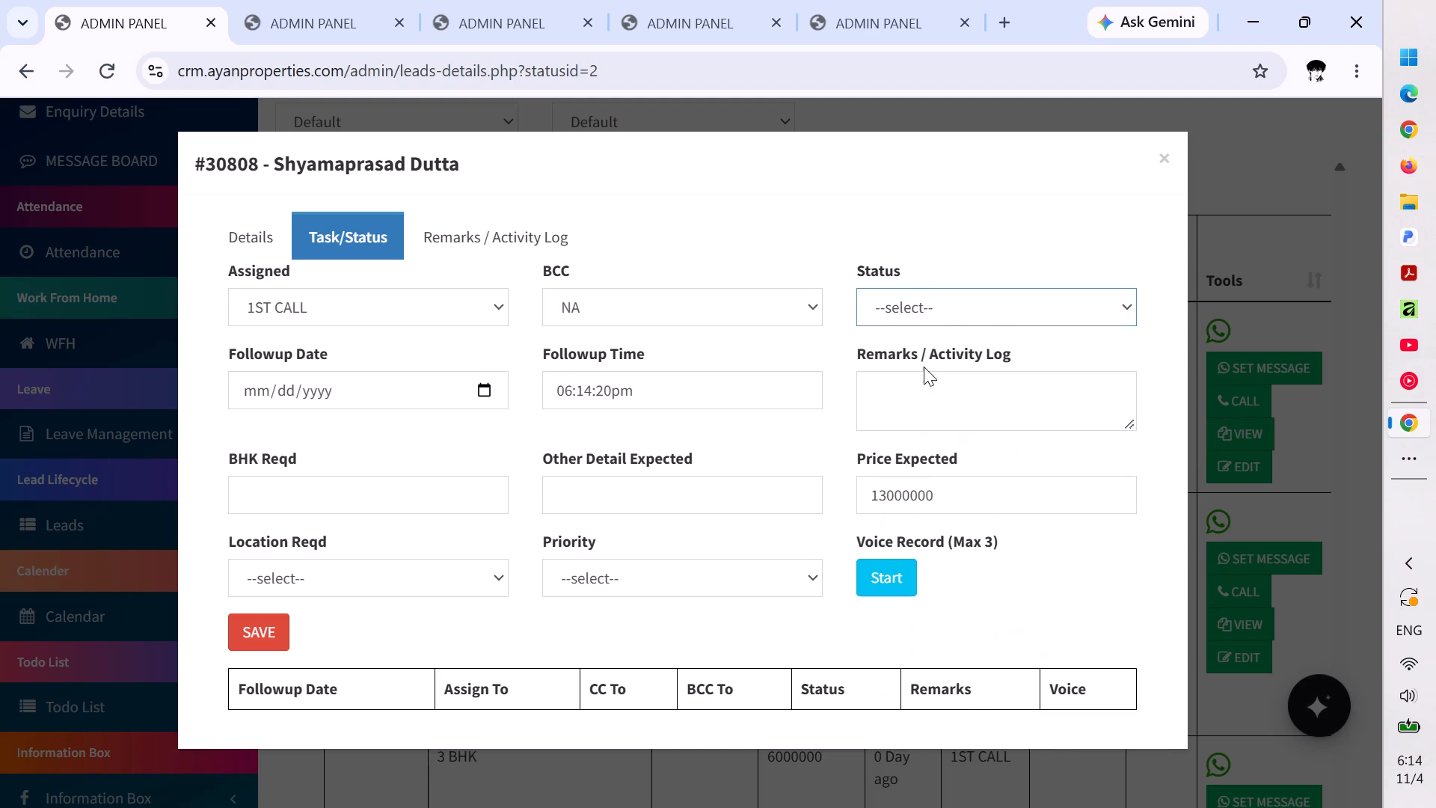
click(918, 370)
key(1)
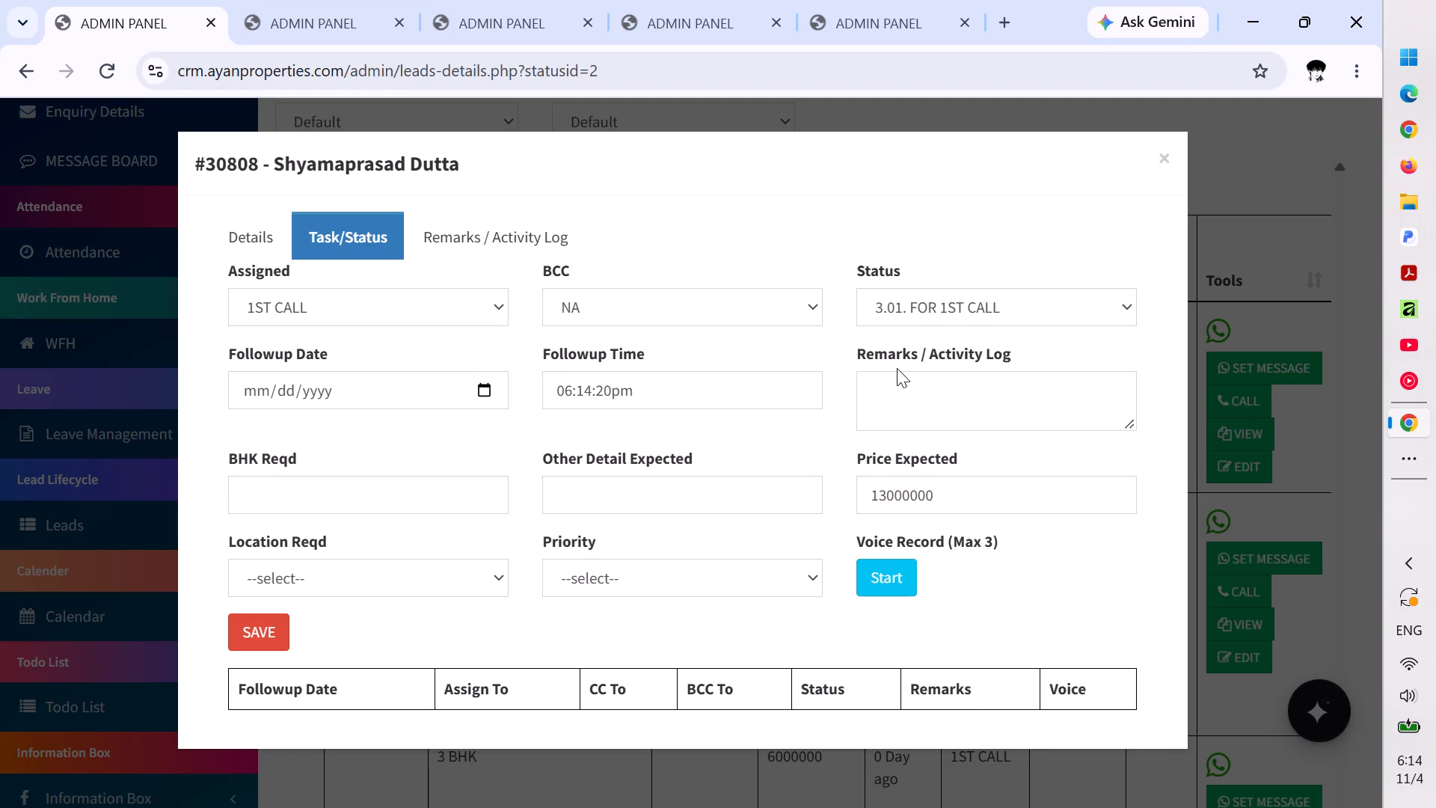
text(SR)
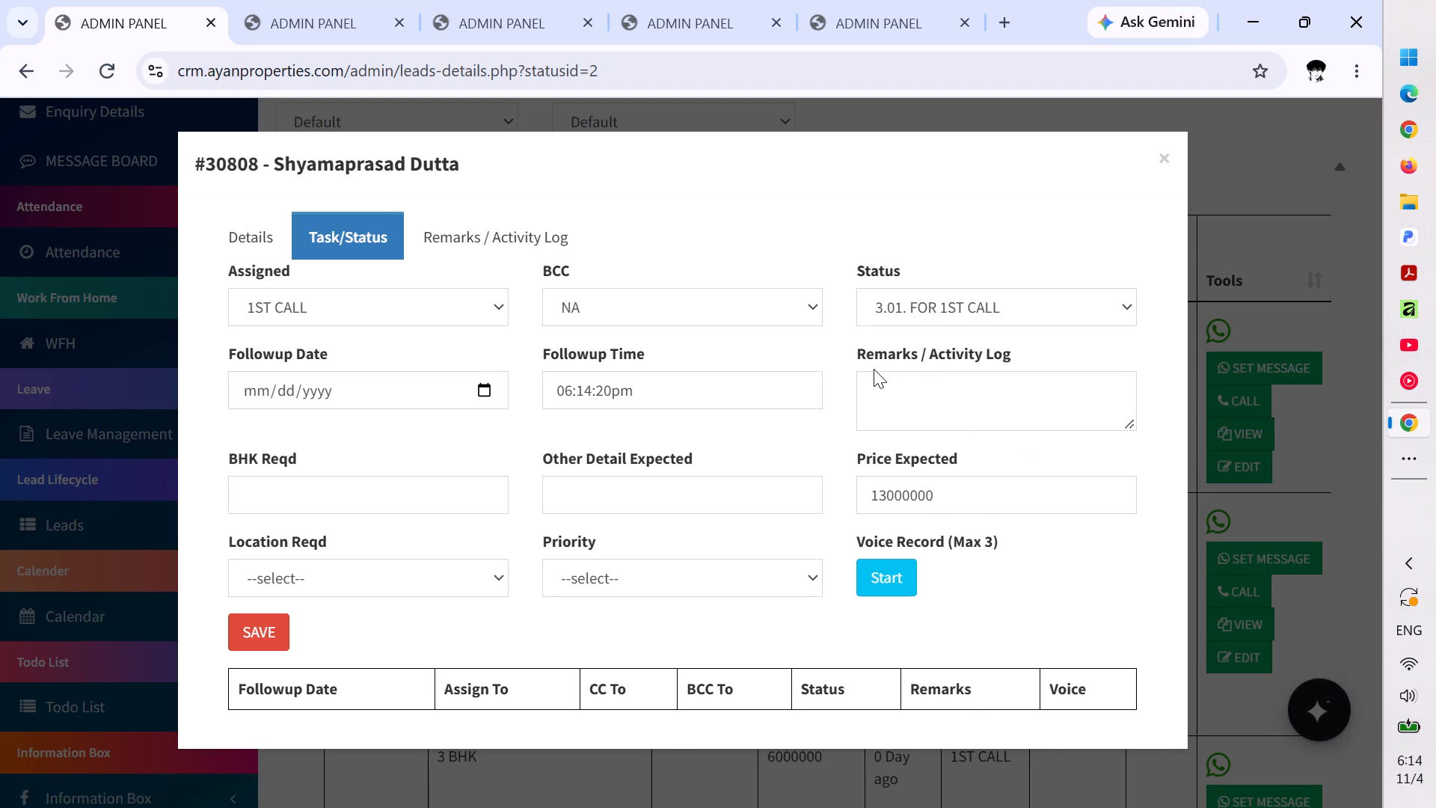
key(BackSpace)
click(885, 381)
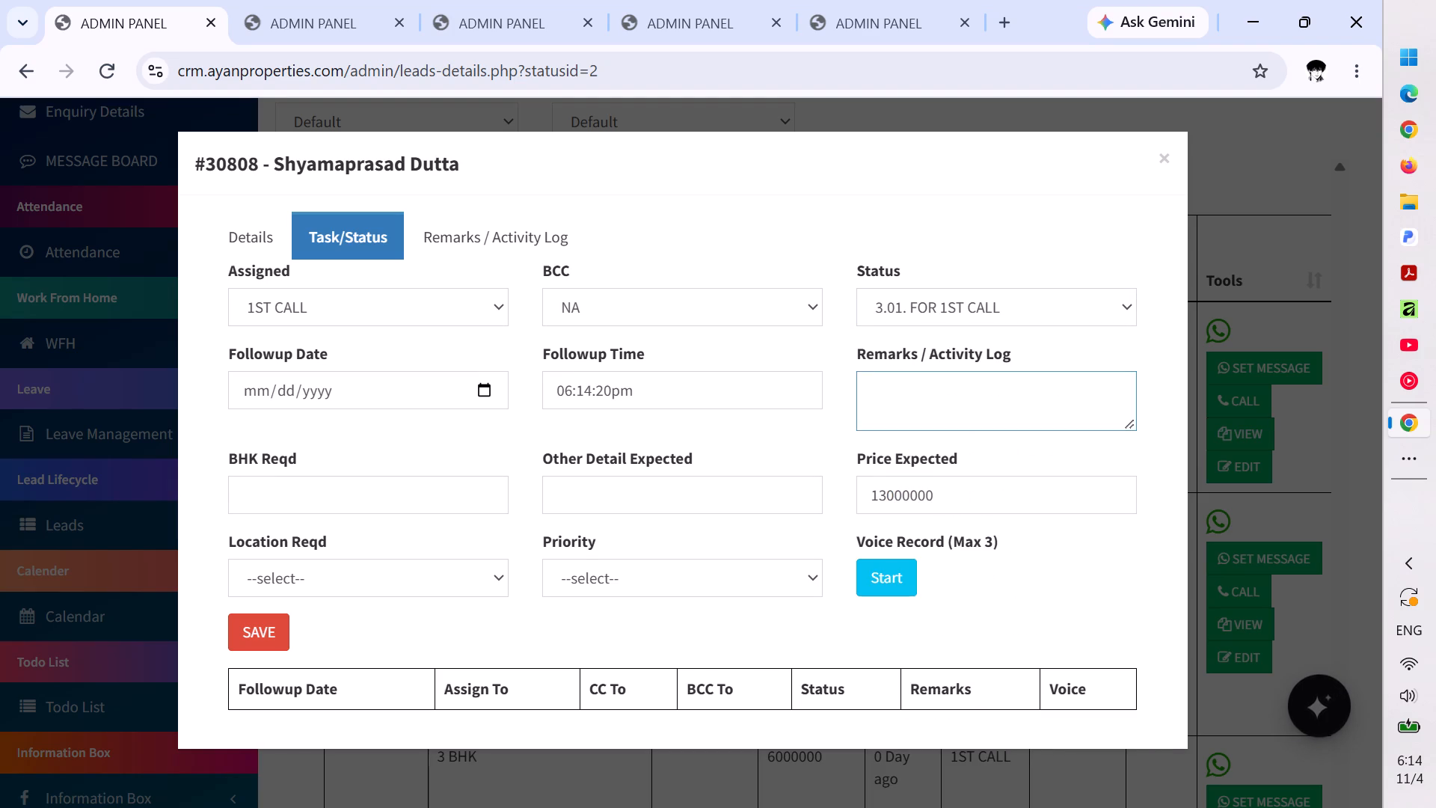
key(1)
text(ST CALL)
key(space)
text(NP)
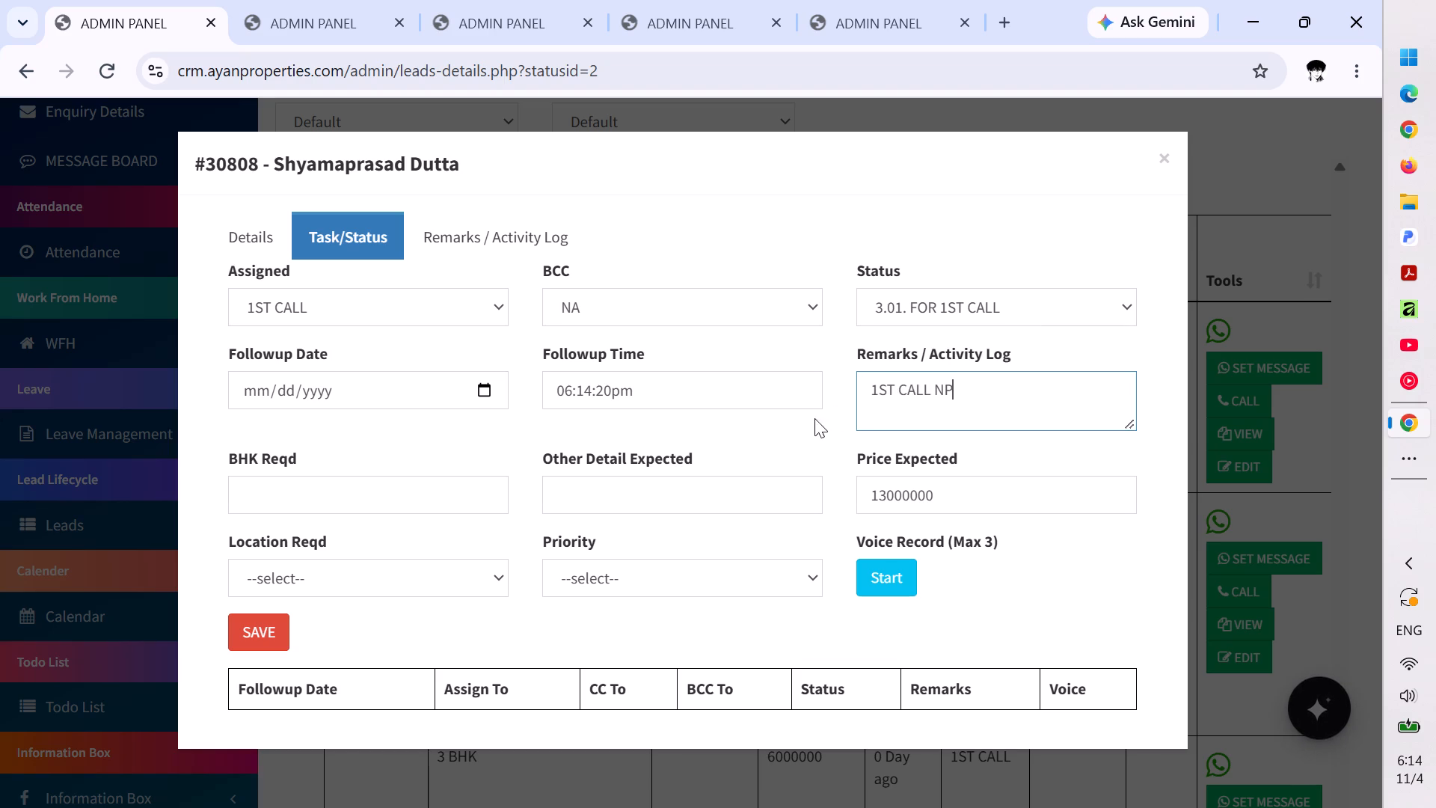
click(494, 396)
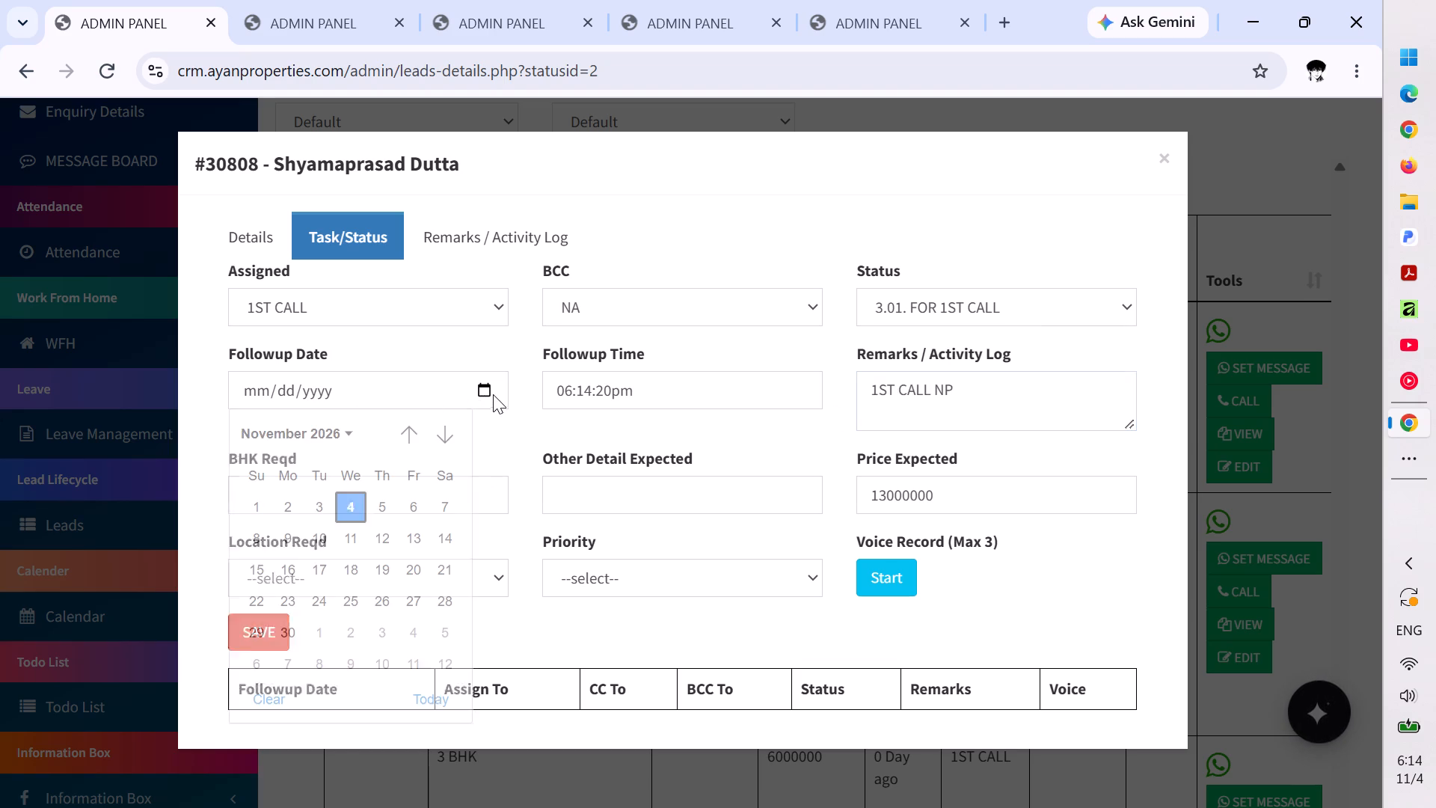
click(376, 501)
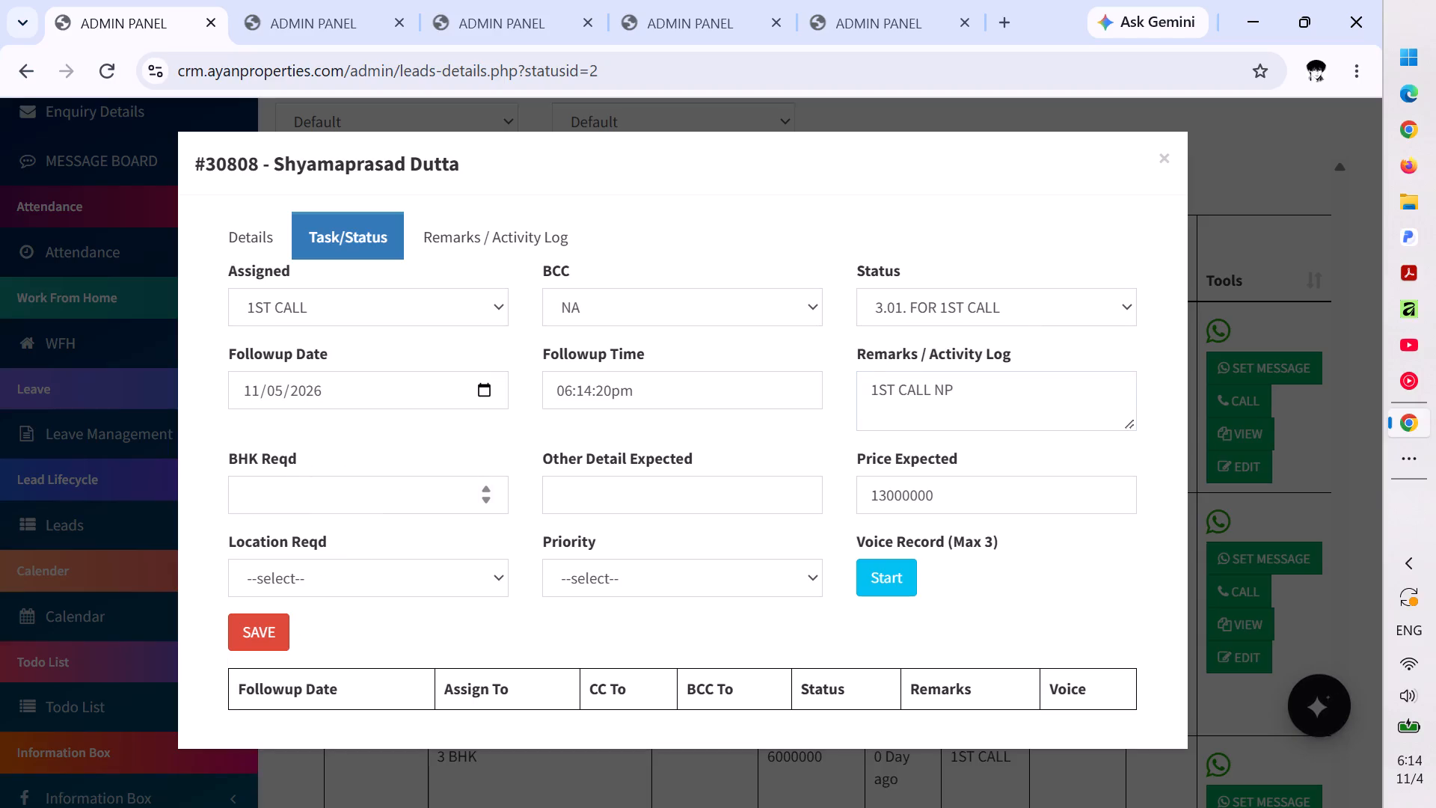
click(339, 499)
key(3)
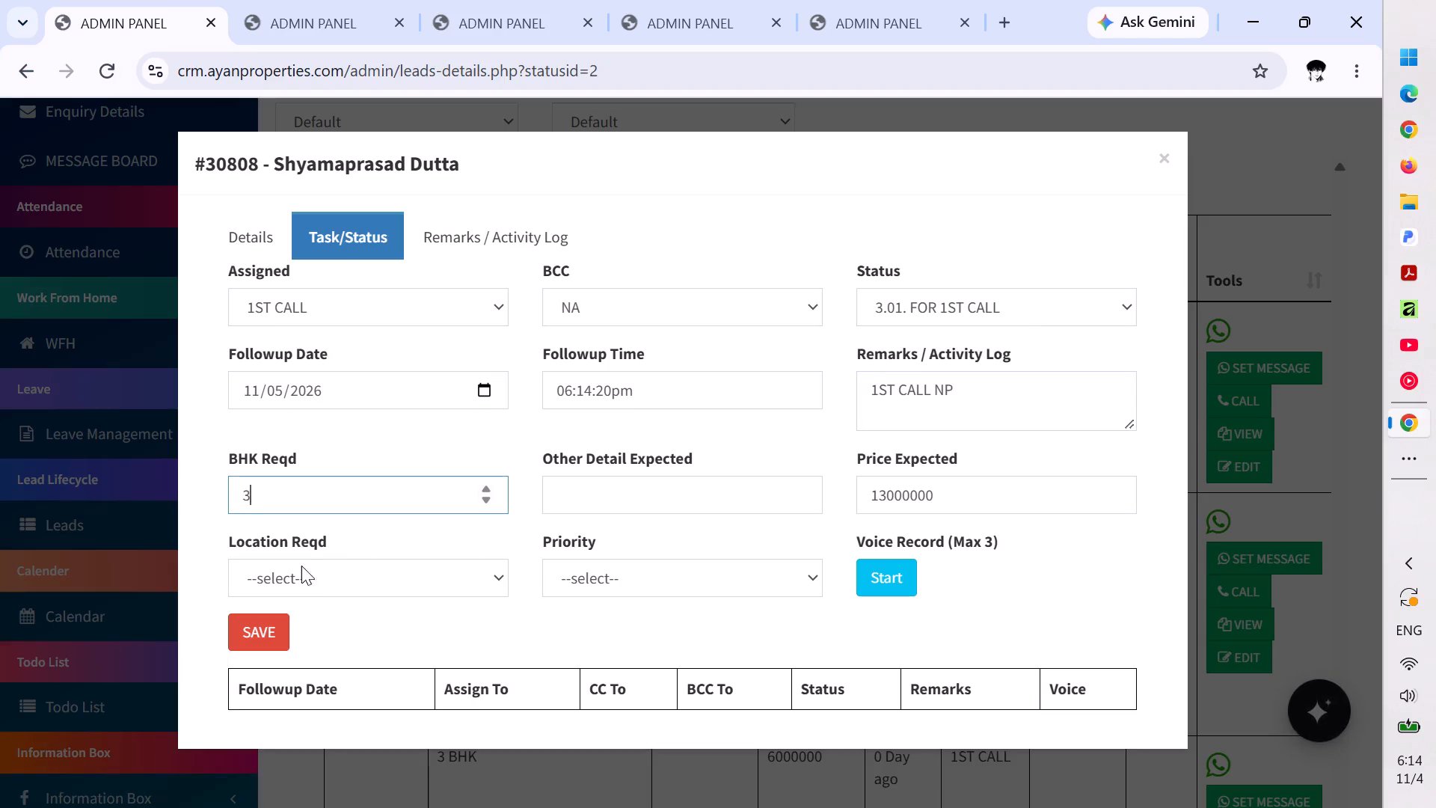
click(244, 229)
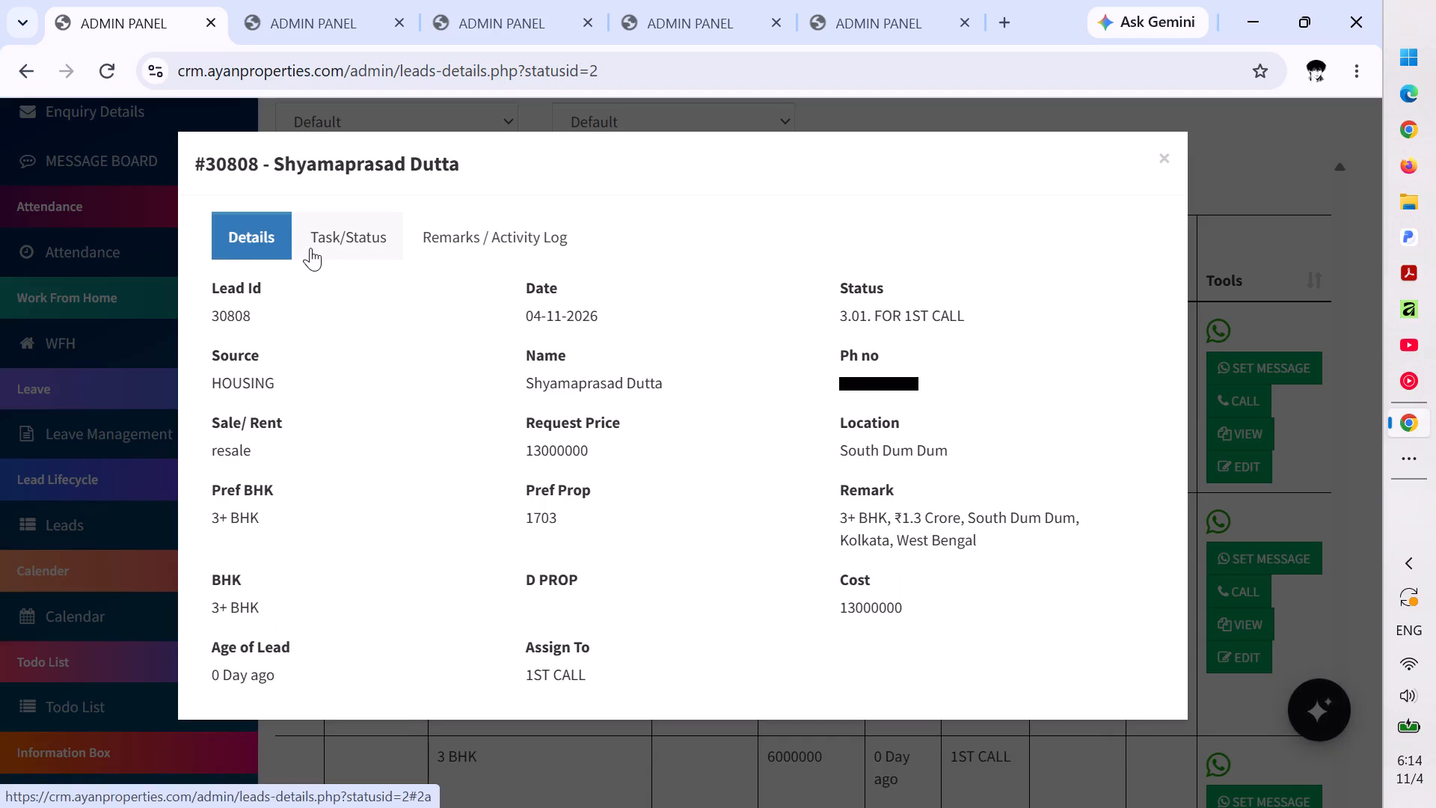
click(352, 239)
click(349, 575)
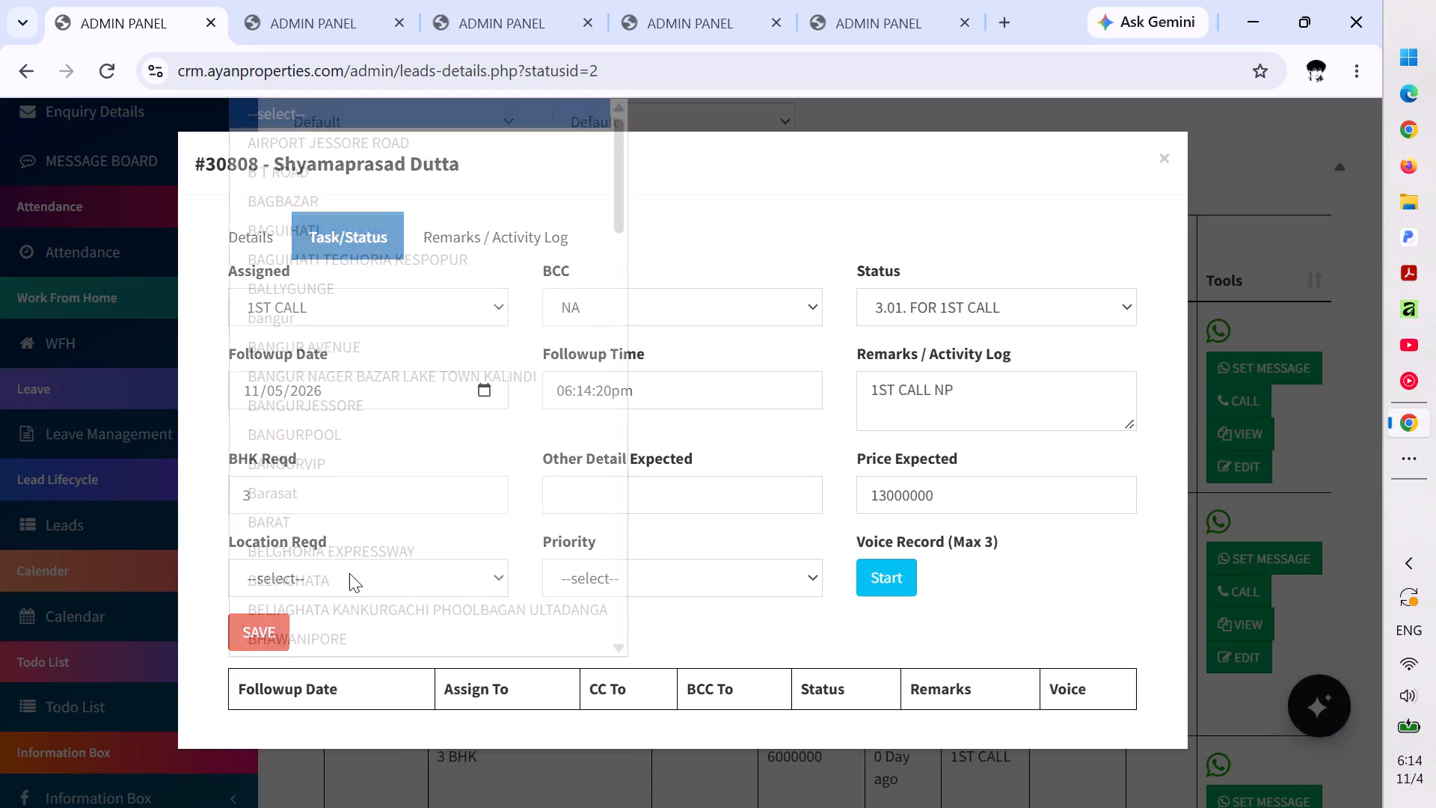
key(d)
key(u)
key(m)
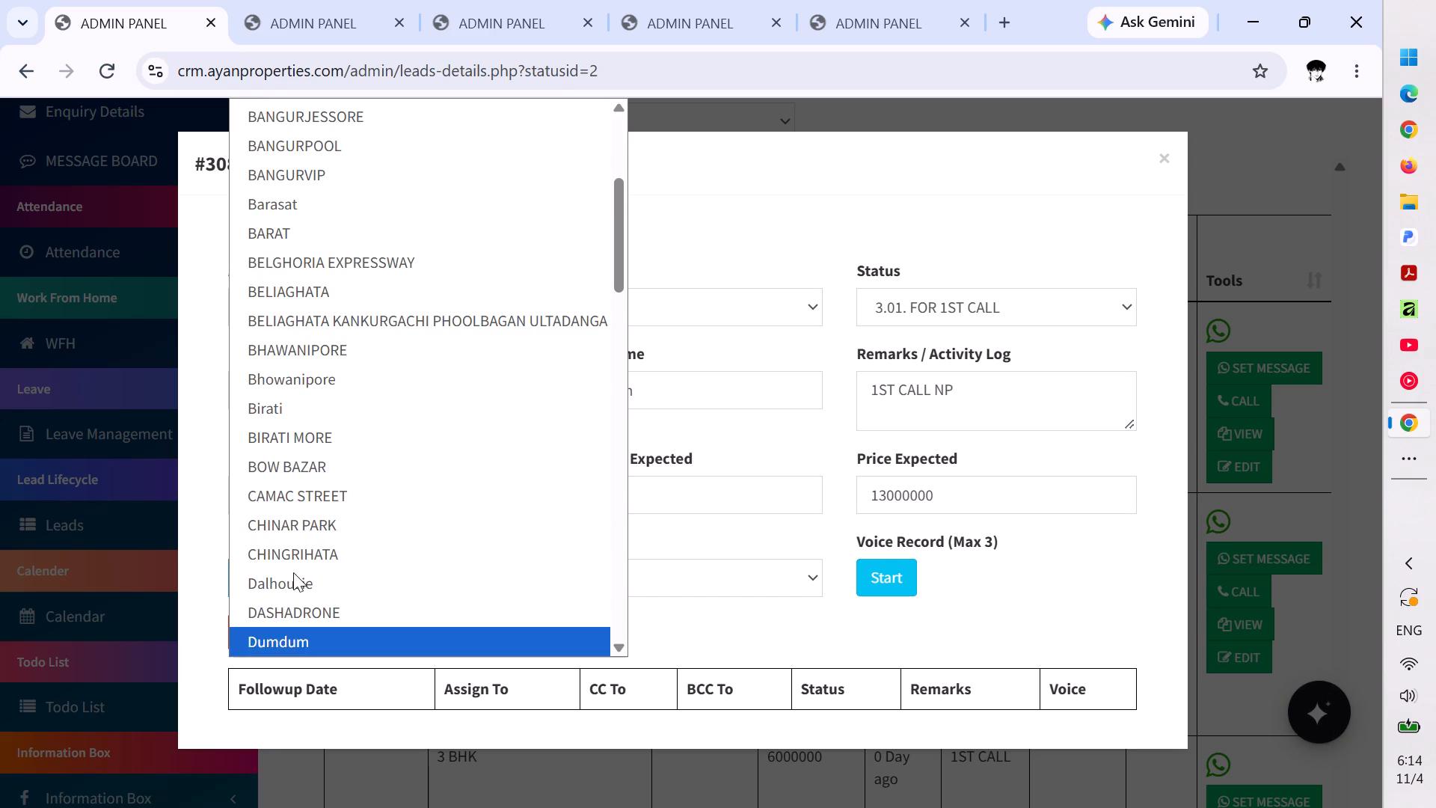
click(289, 632)
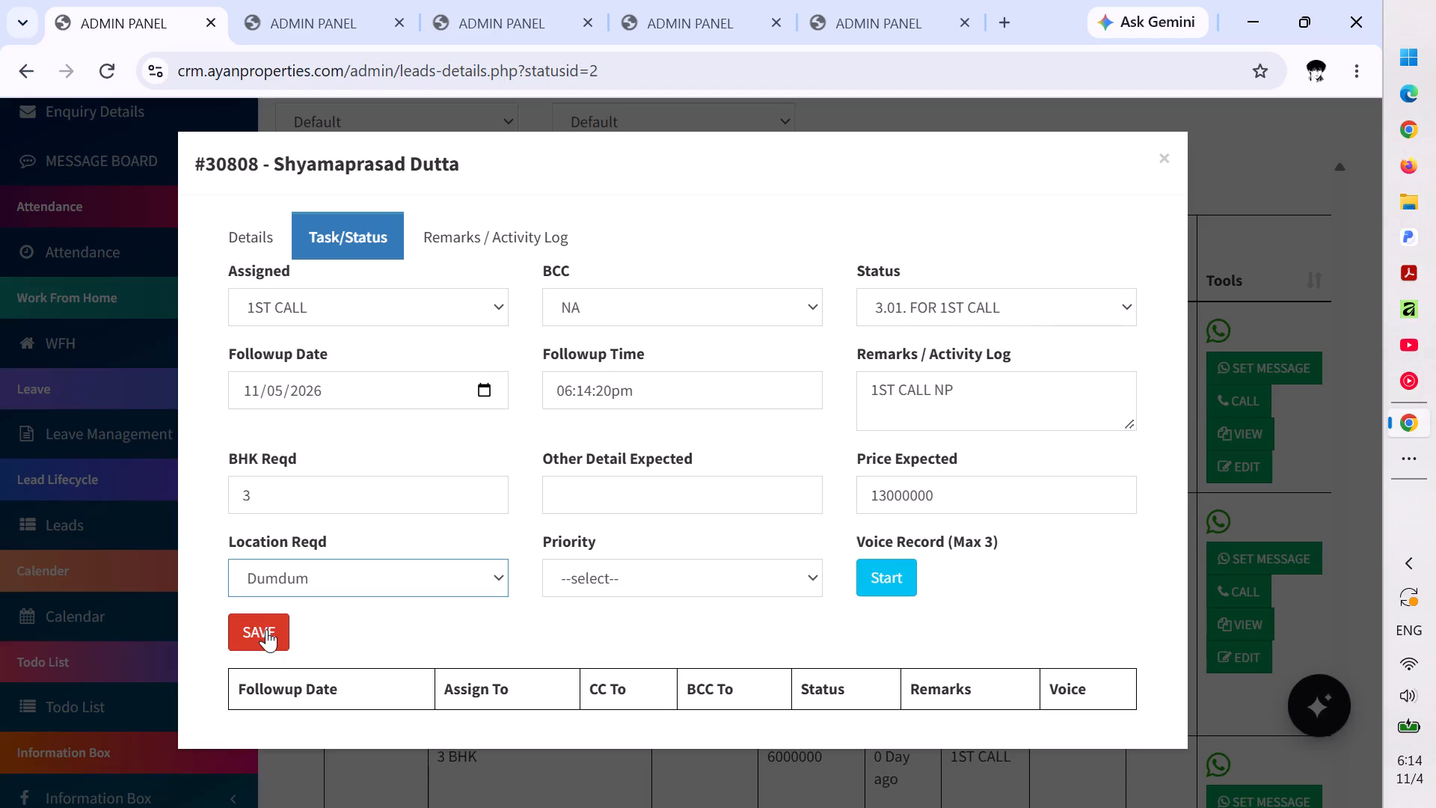
click(266, 629)
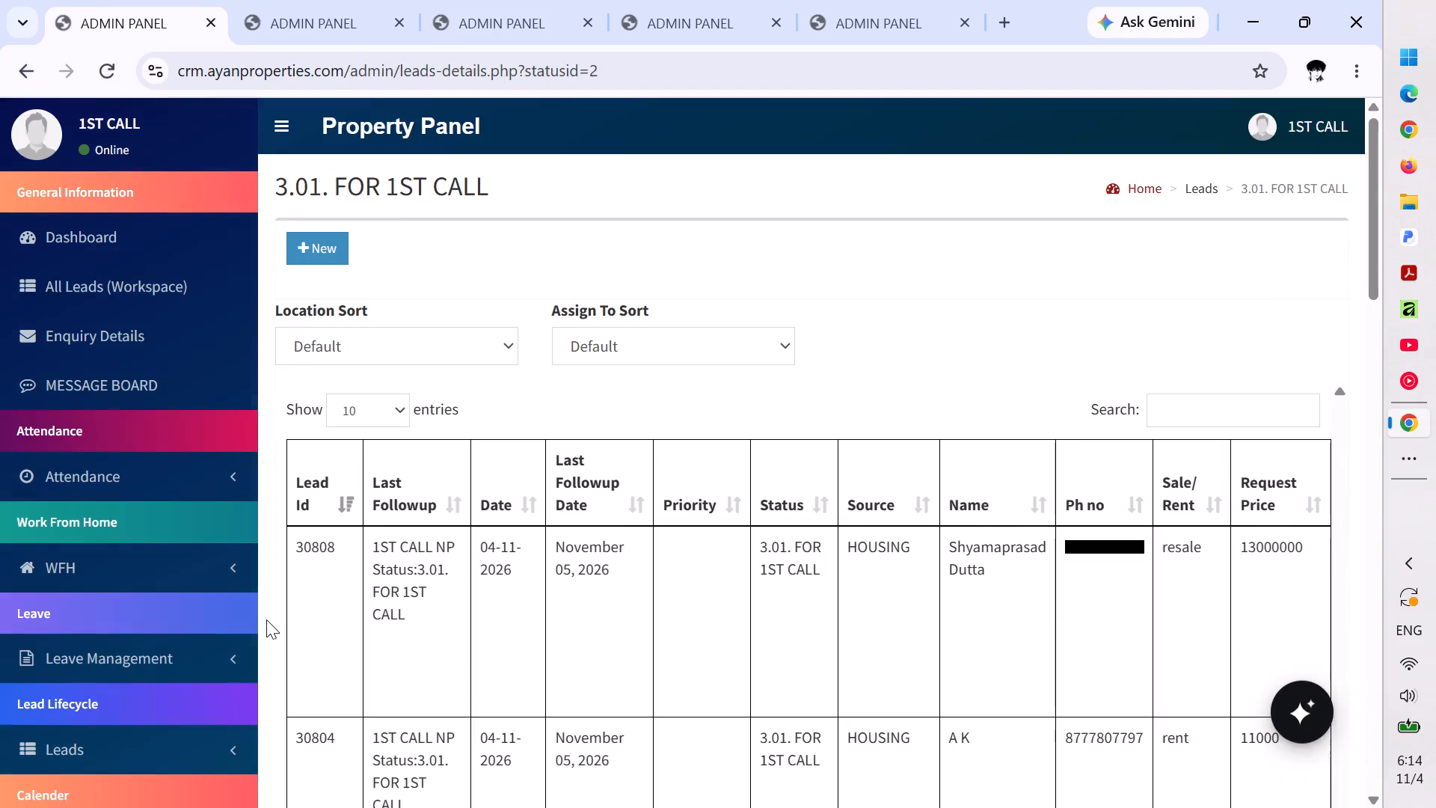
Go to the Todo List page, refresh it and examine the leads still pending.
click(294, 26)
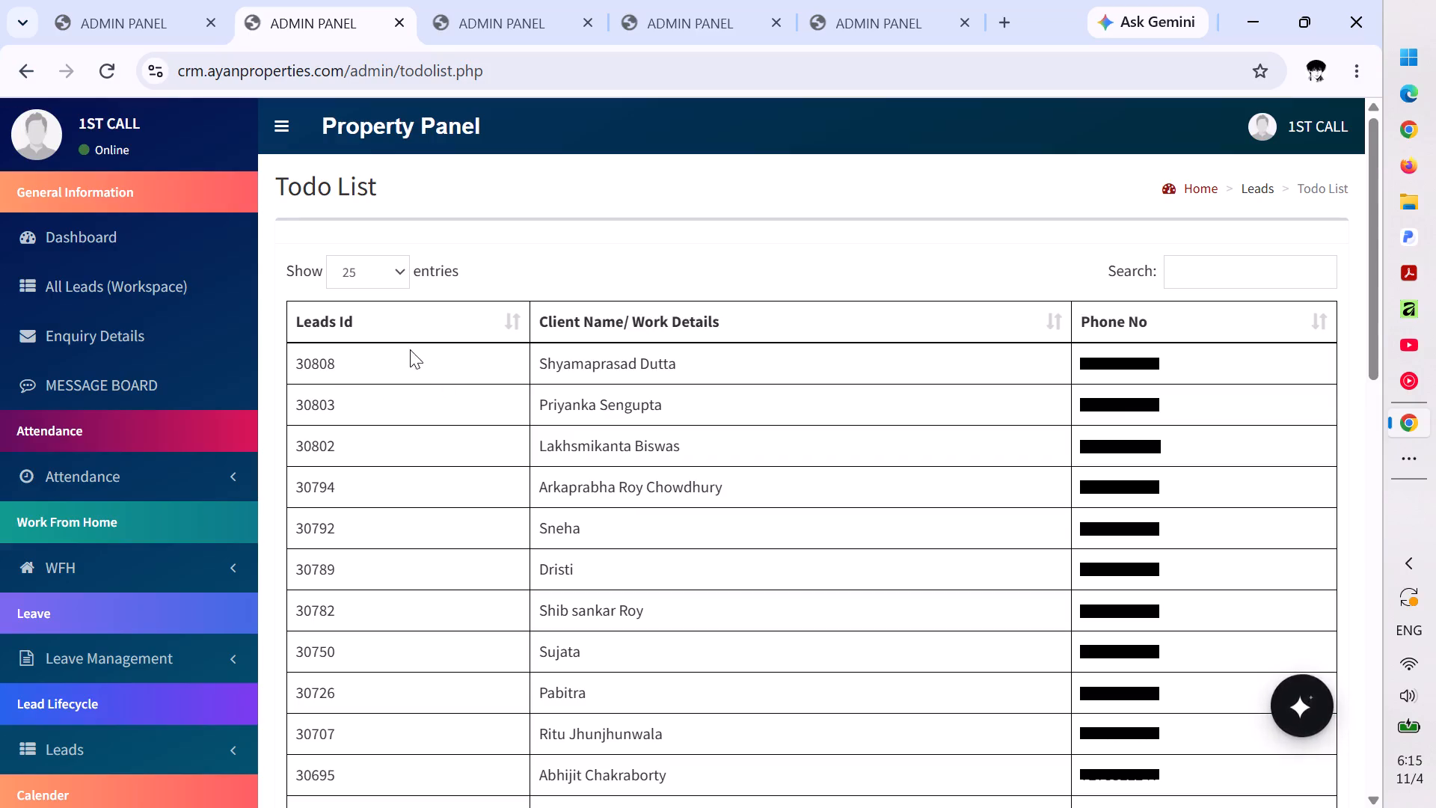
scroll(414, 349, down, 5)
scroll(464, 373, up, 9)
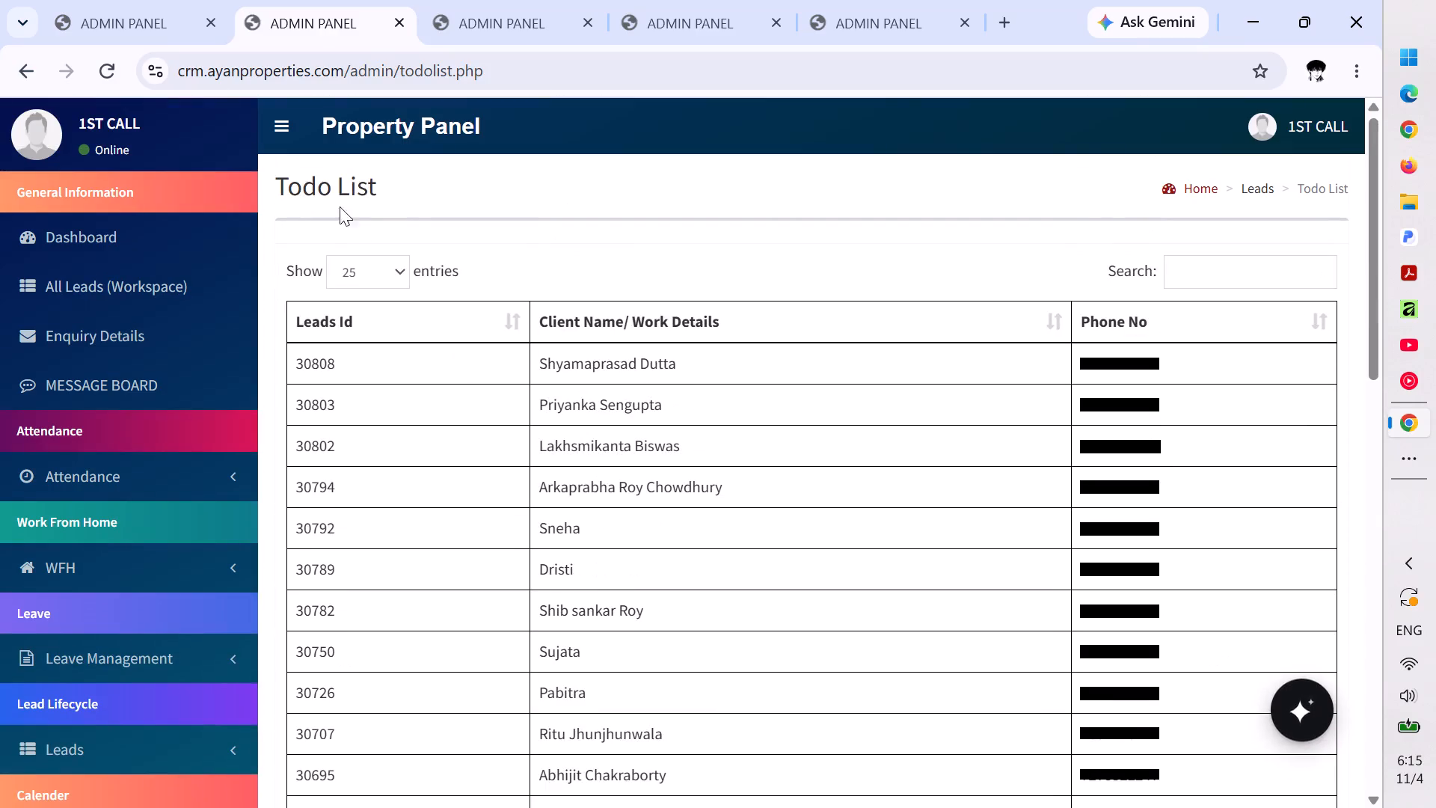
click(114, 69)
scroll(569, 273, down, 5)
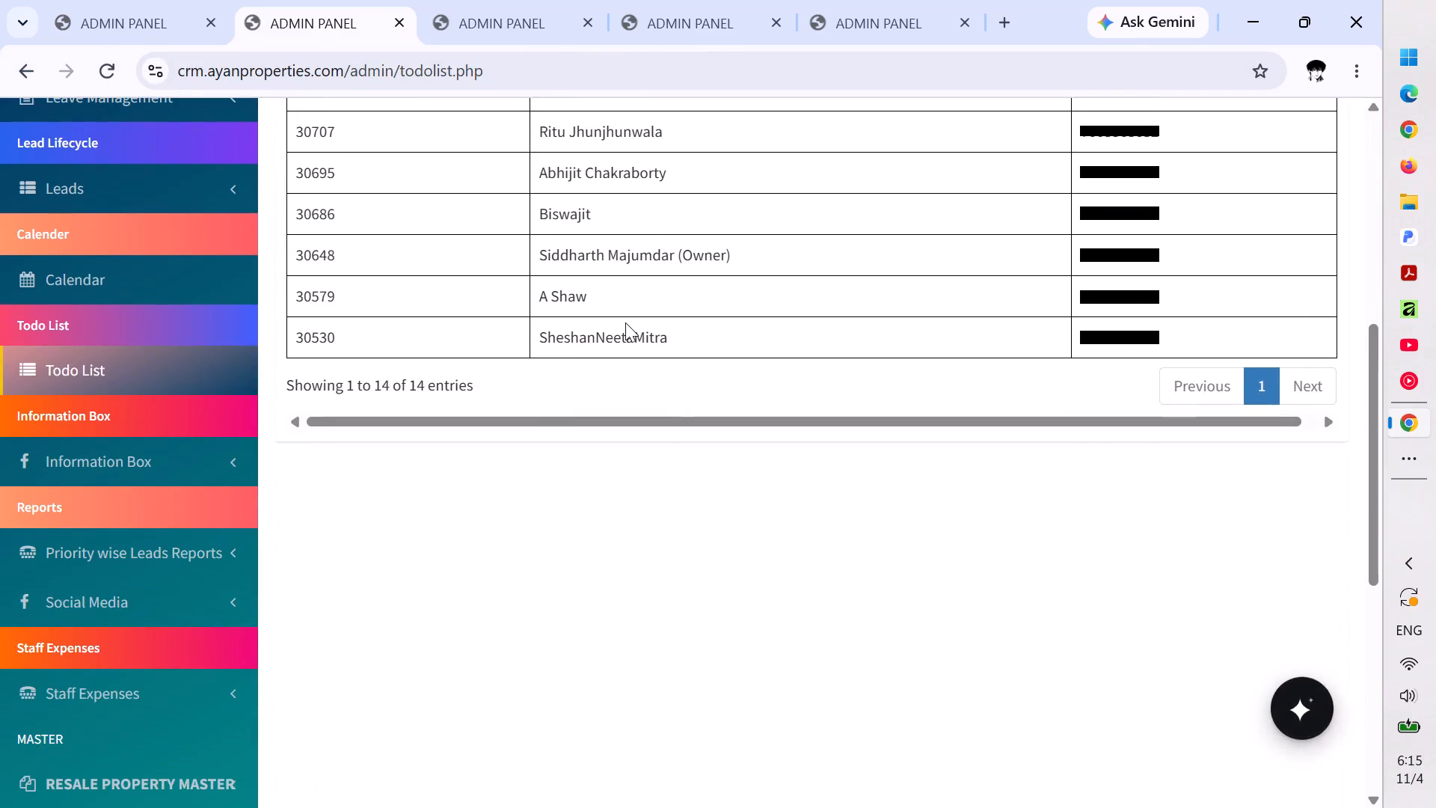
scroll(625, 322, up, 6)
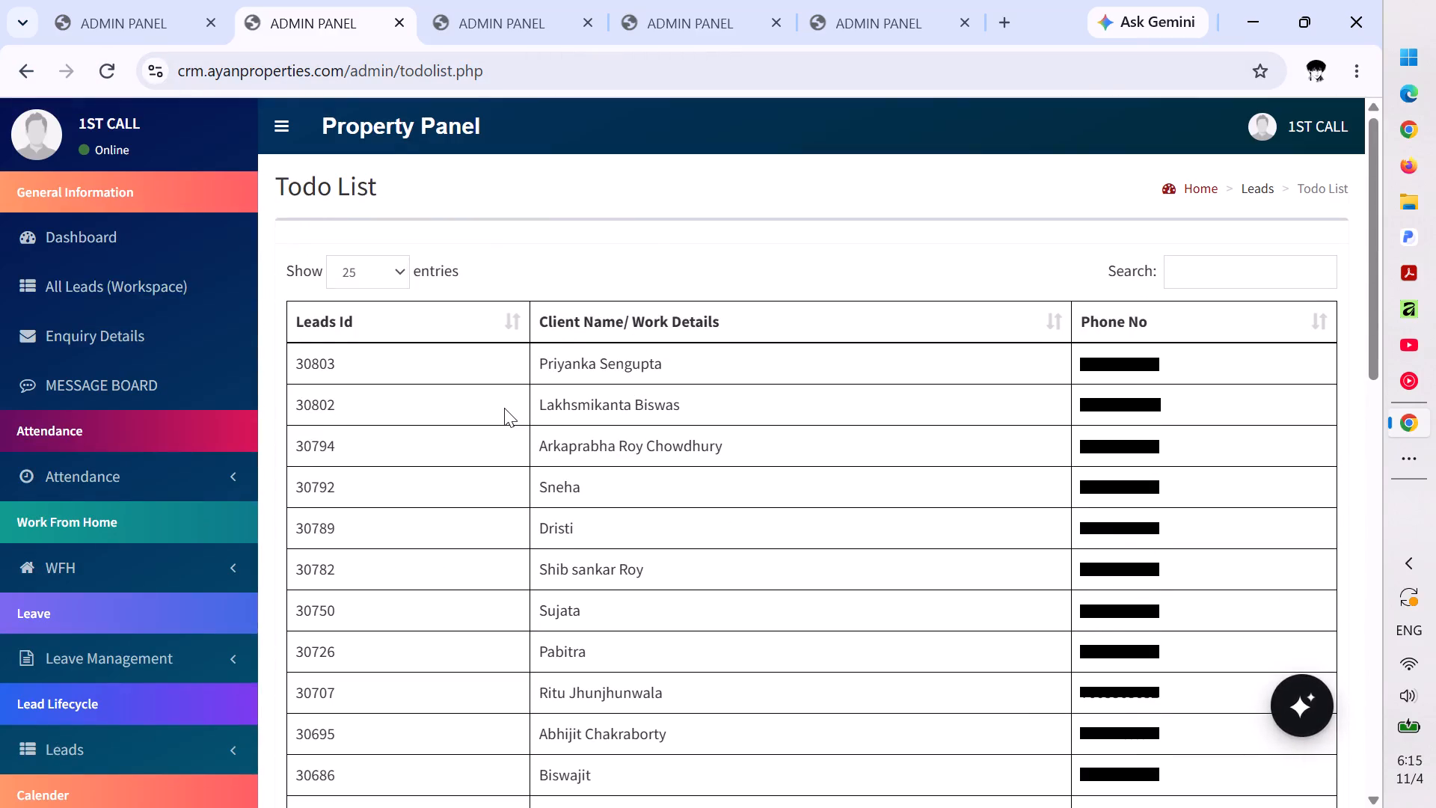
scroll(504, 405, down, 3)
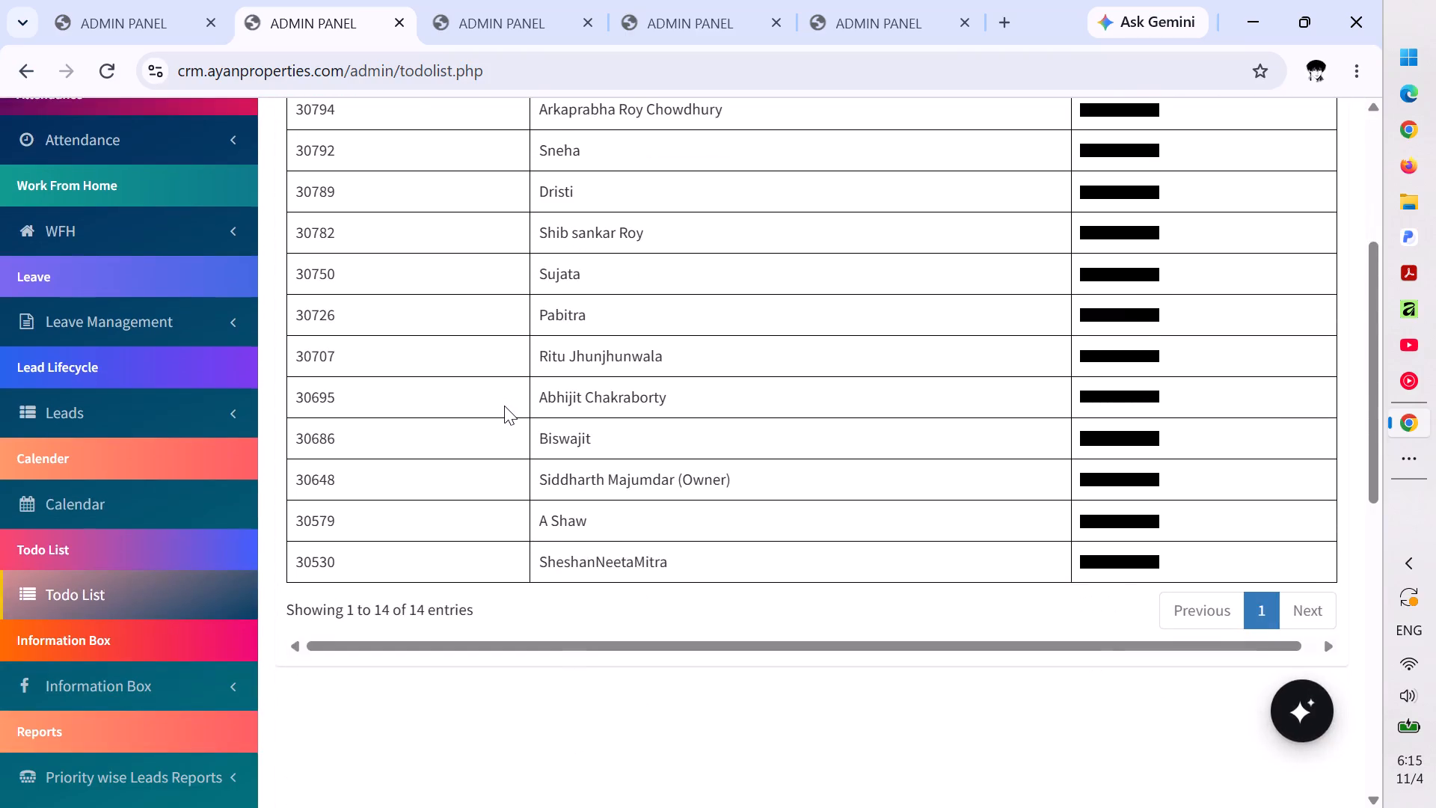
scroll(504, 405, up, 2)
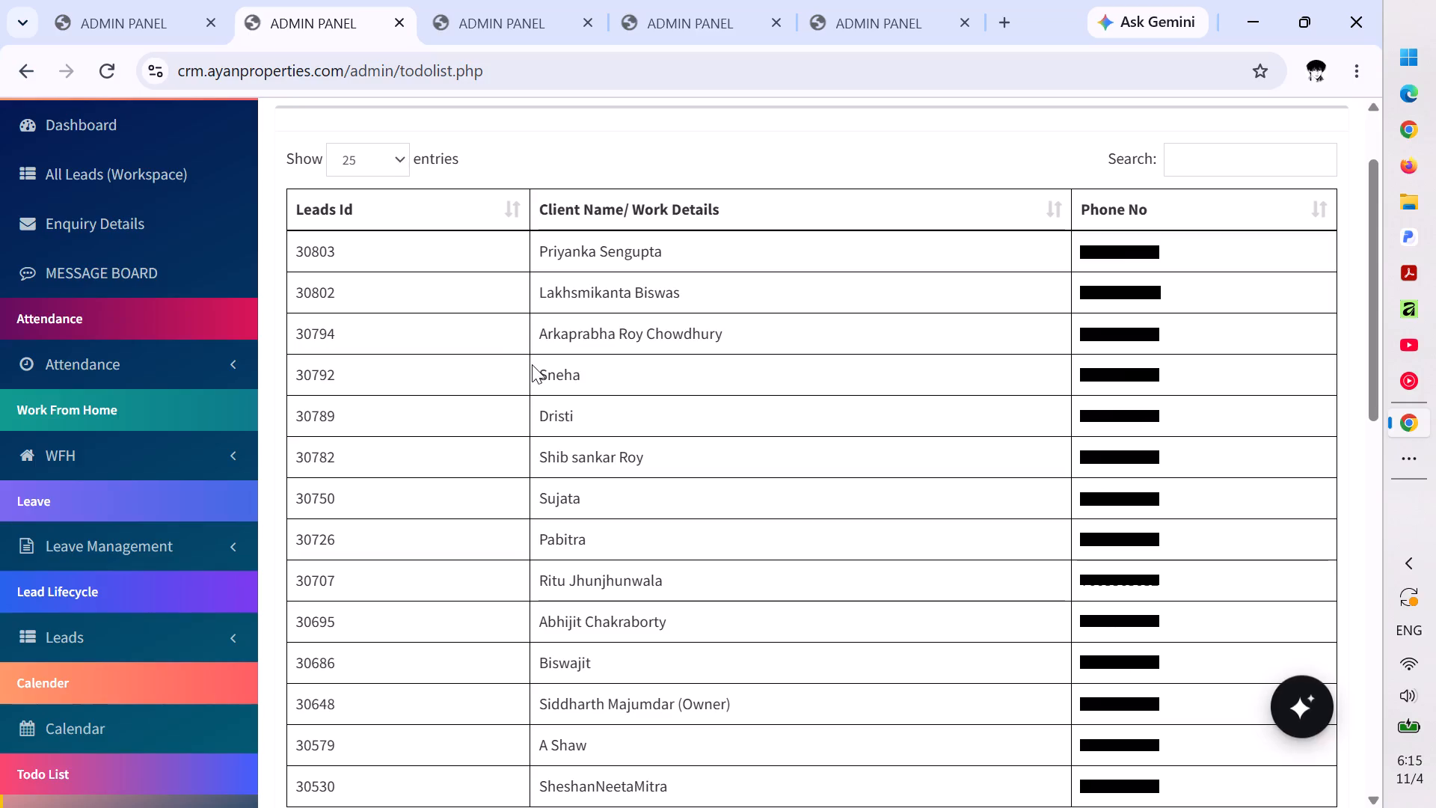
scroll(524, 368, down, 3)
scroll(512, 388, up, 3)
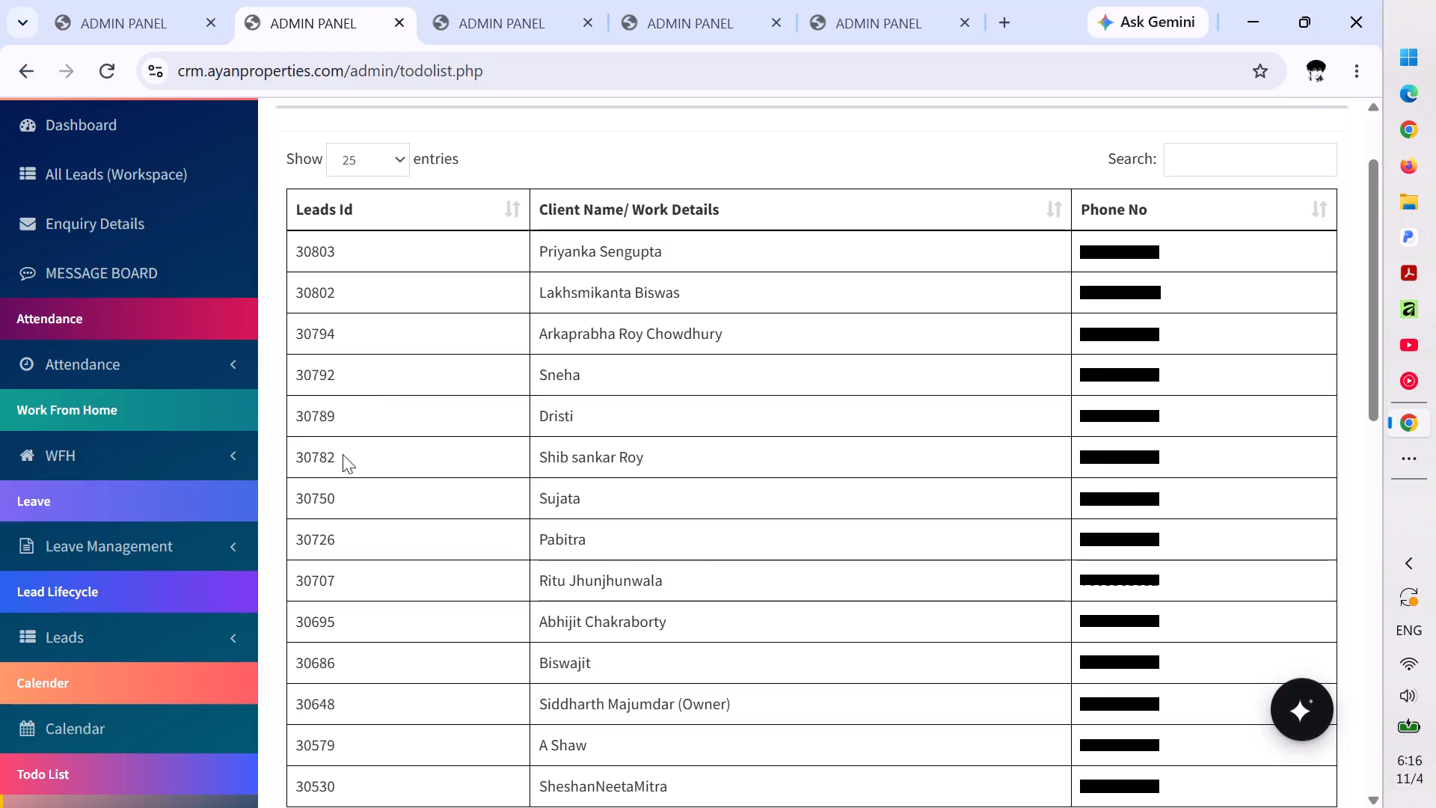
drag(335, 453, 289, 458)
key(ctrl+c)
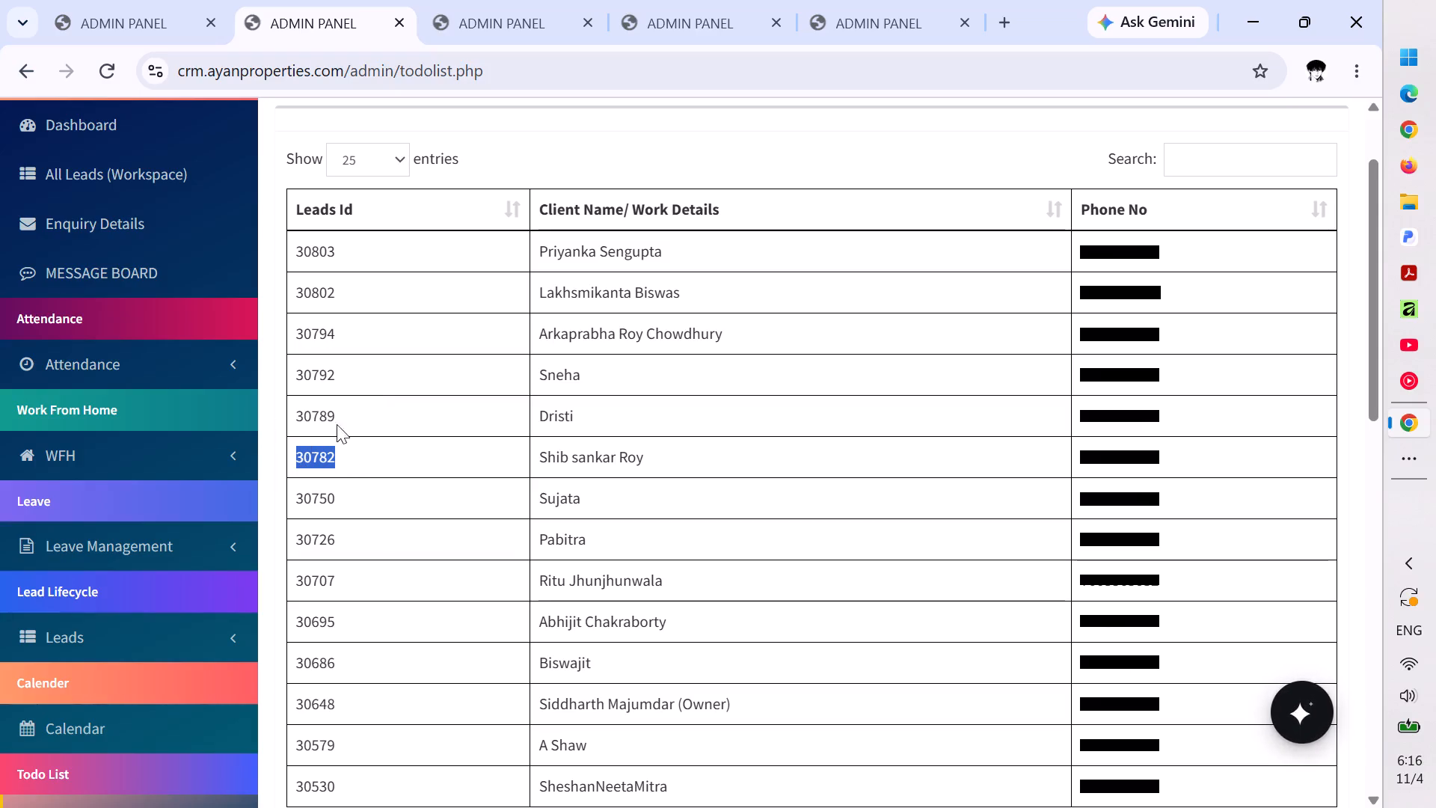
click(130, 20)
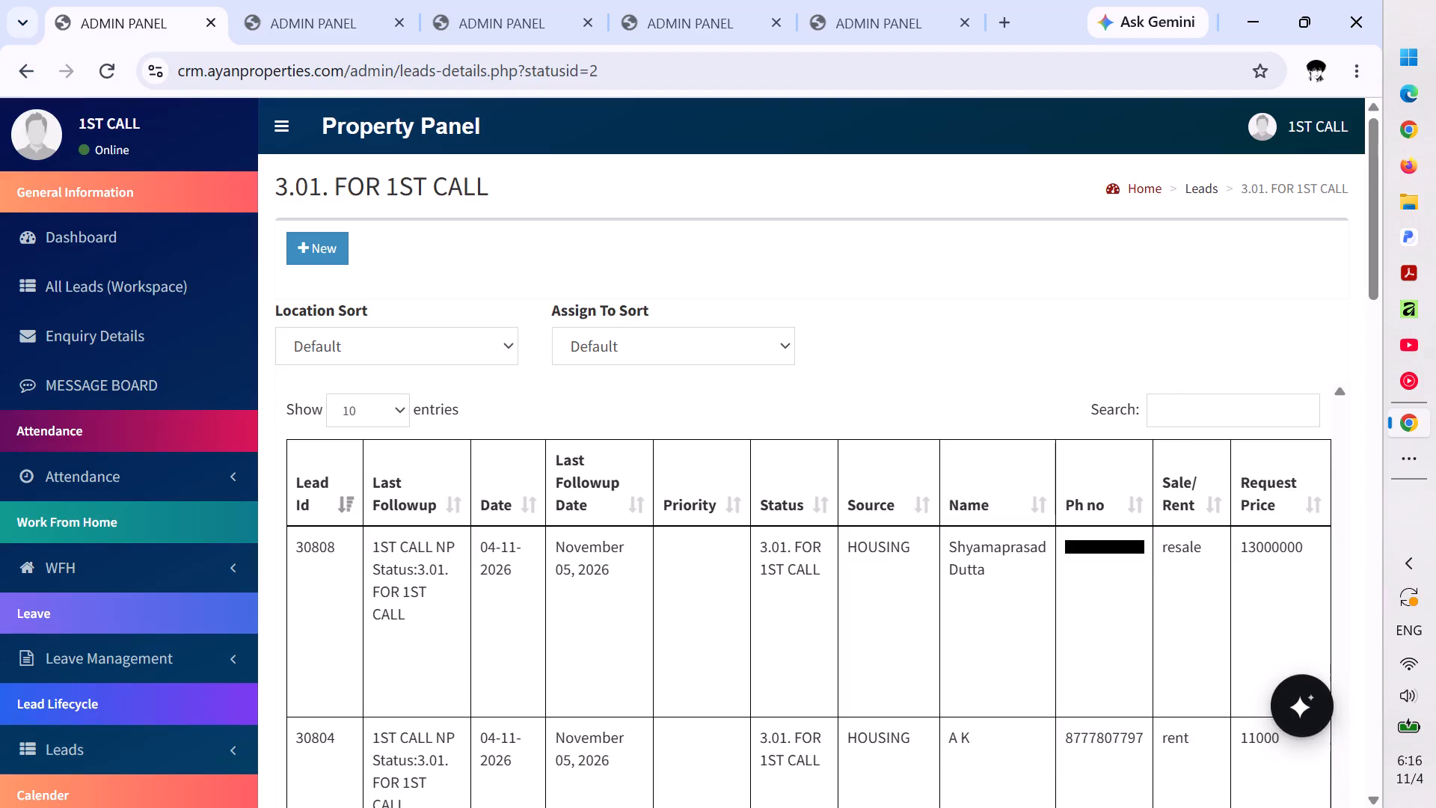
ctrl+click(1192, 397)
key(ctrl+v)
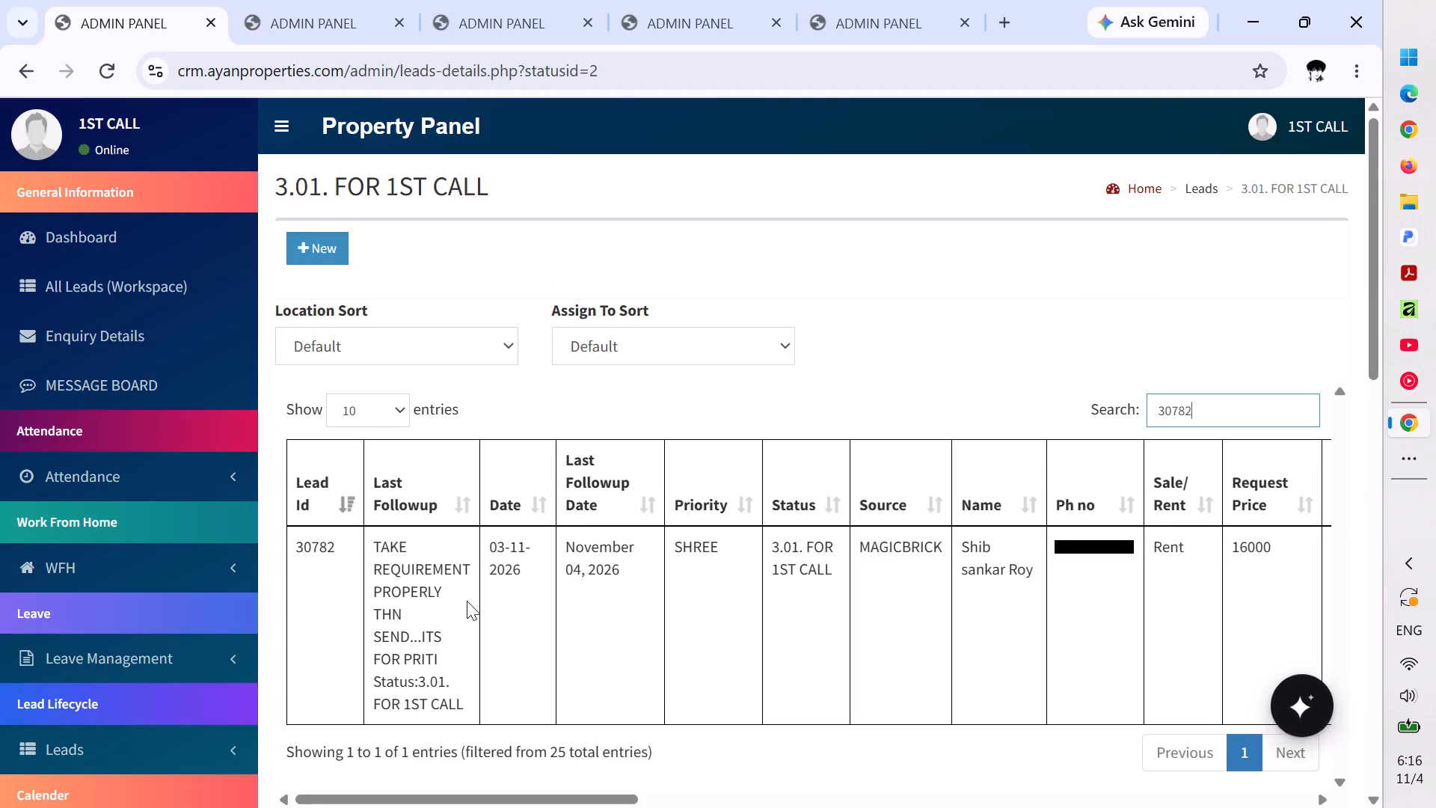
scroll(466, 601, down, 1)
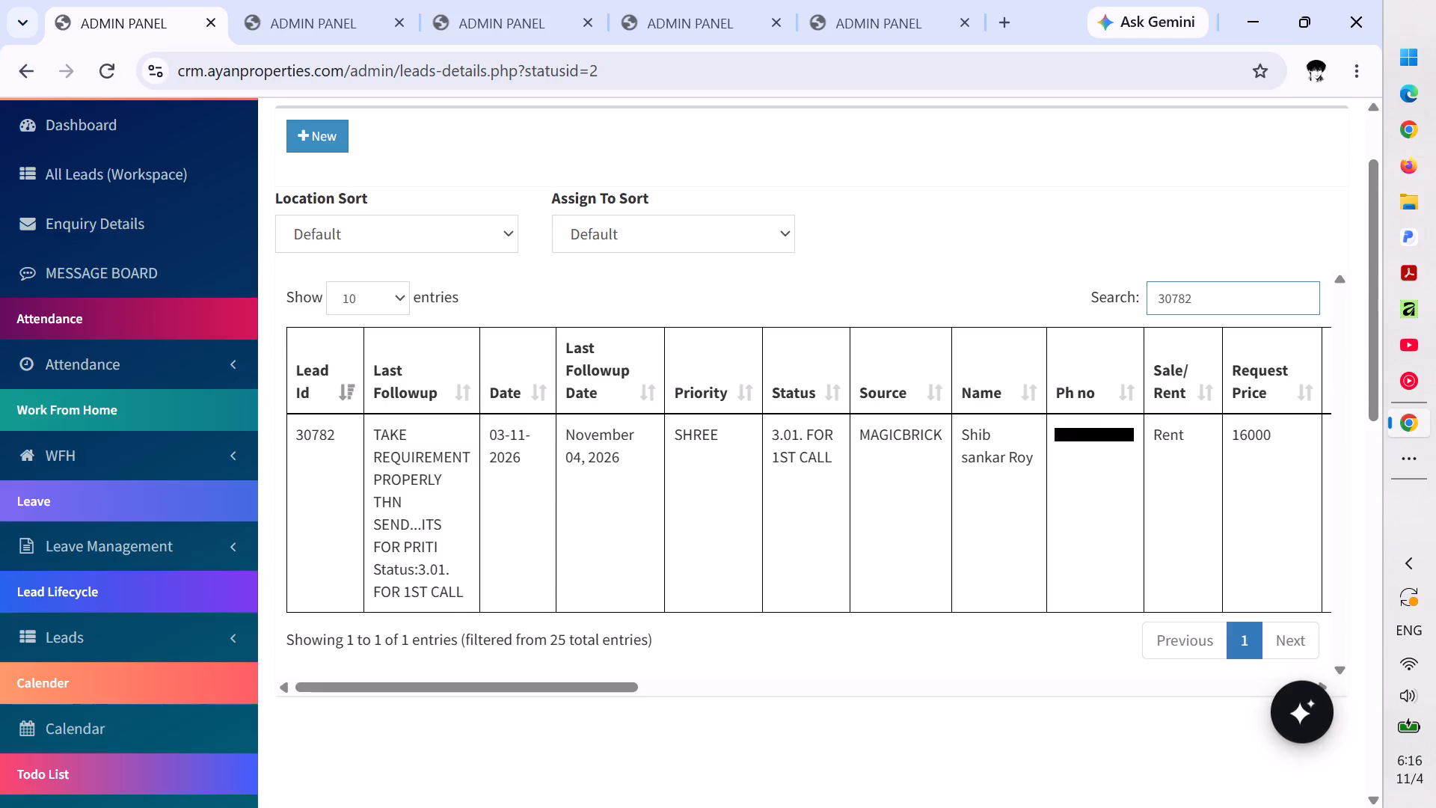
click(425, 562)
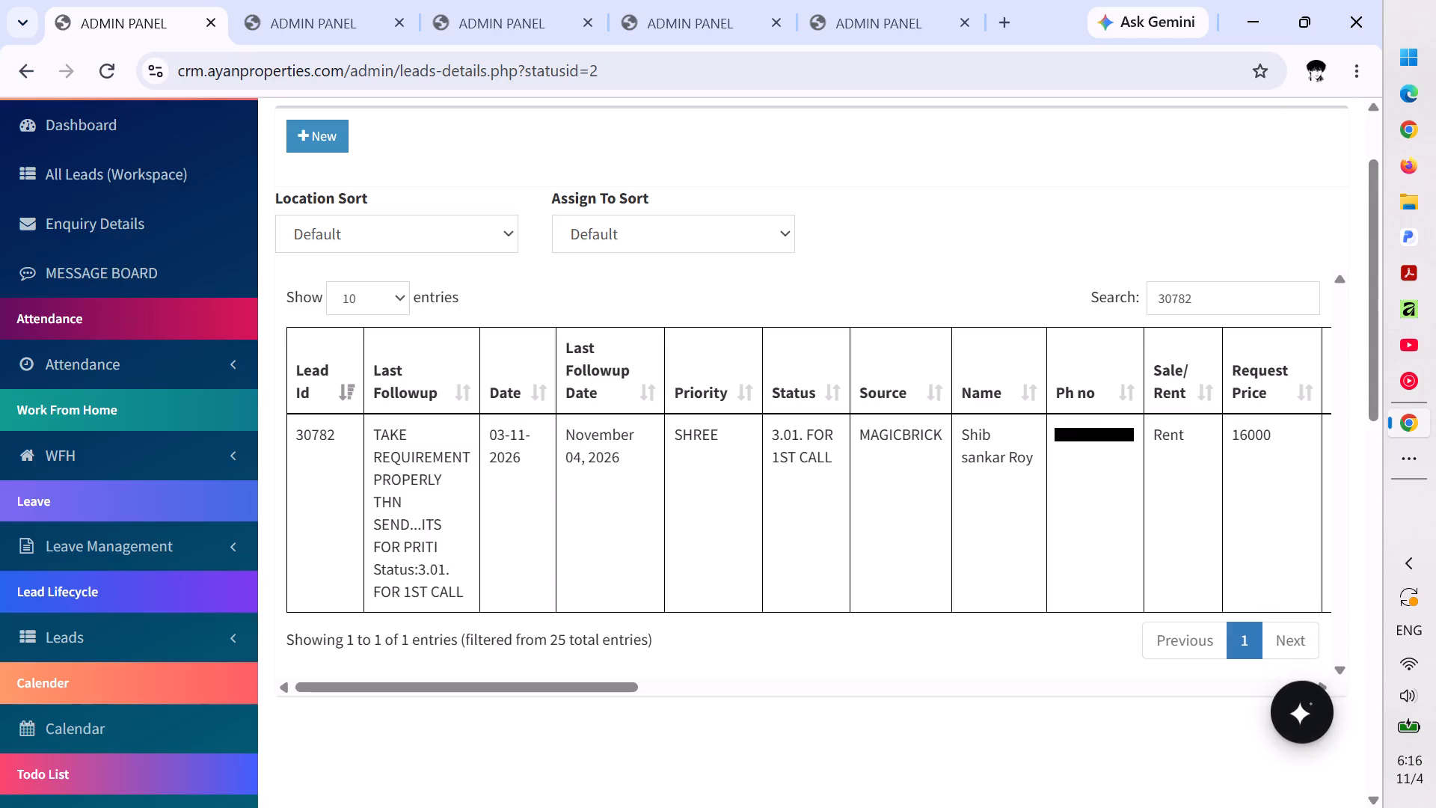
click(435, 545)
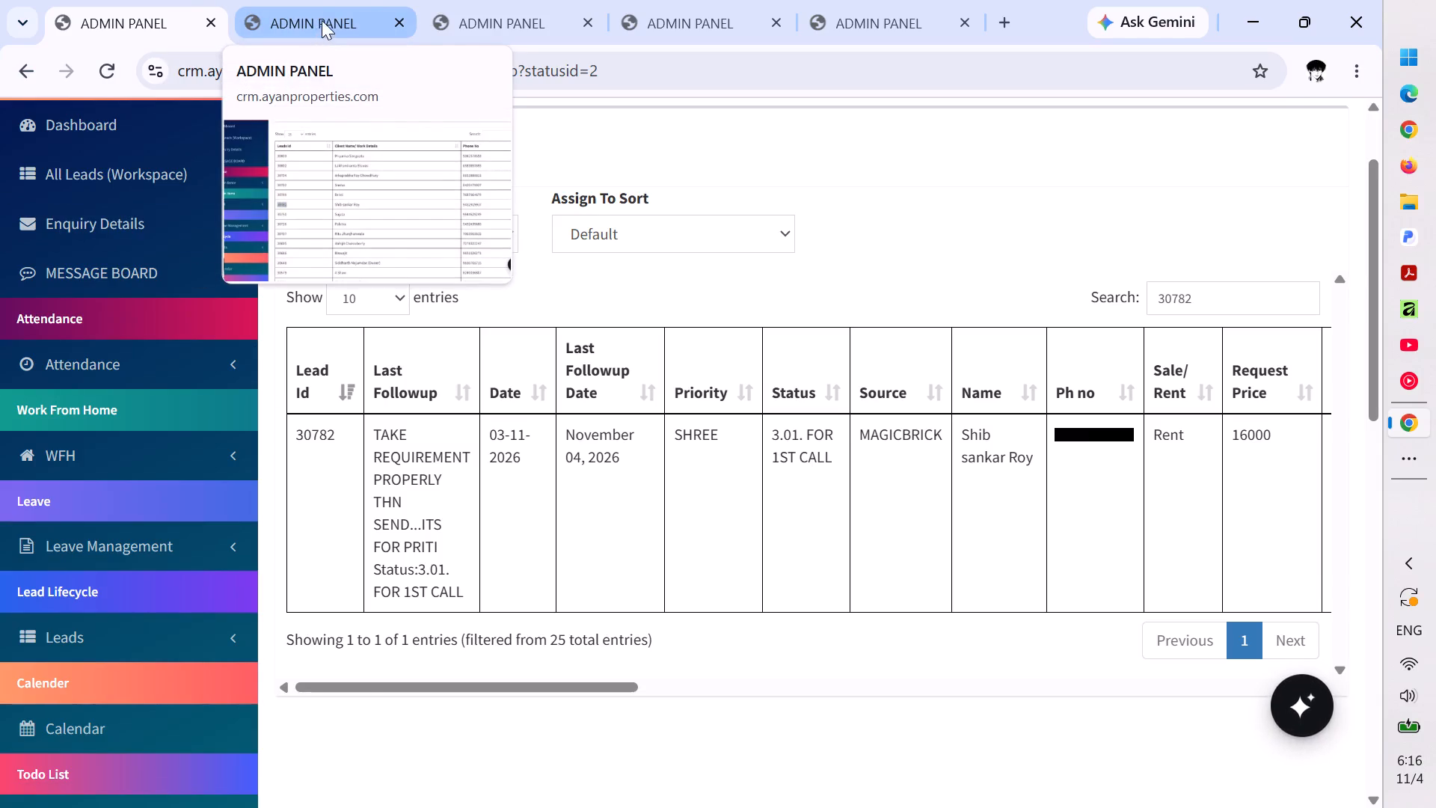
click(298, 16)
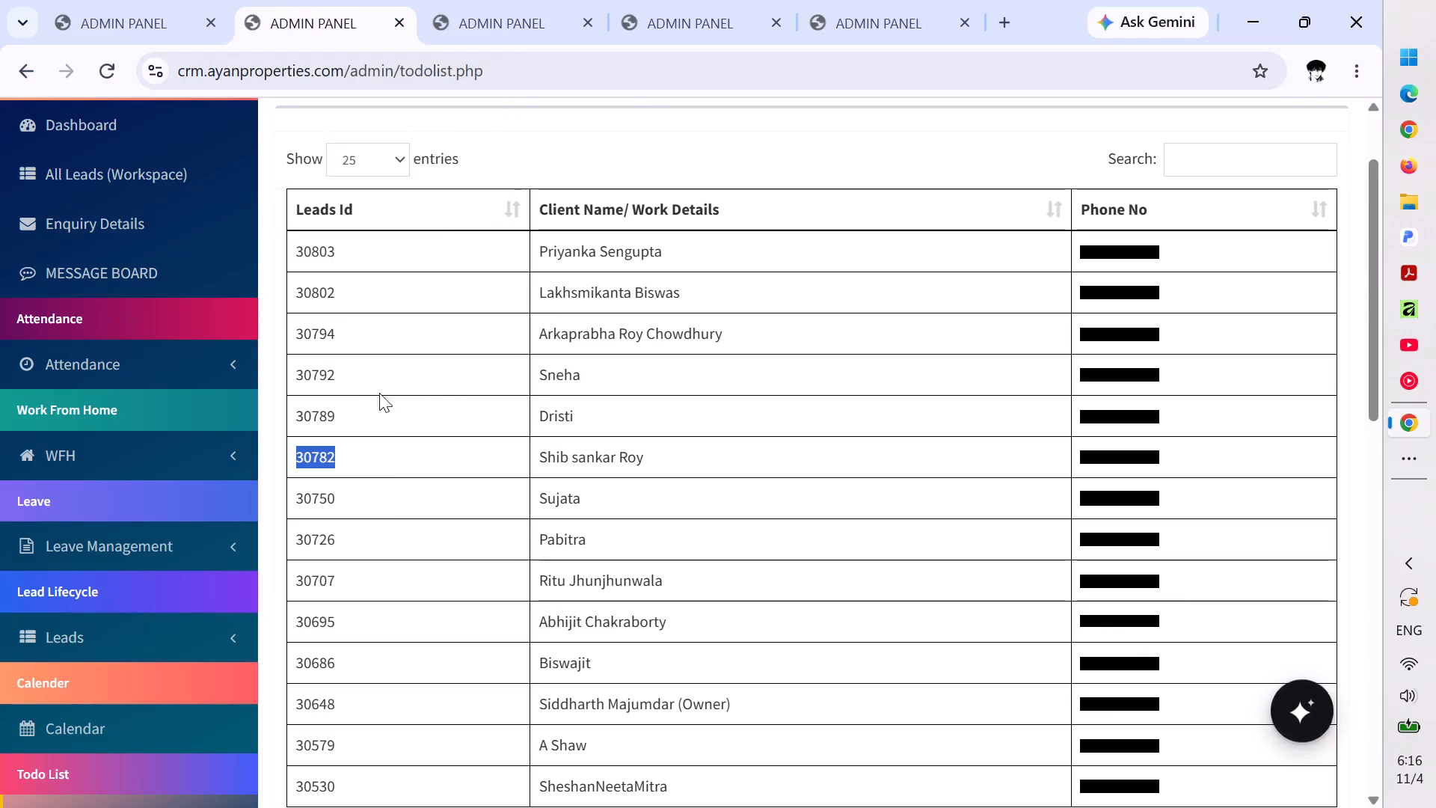
drag(335, 408, 298, 414)
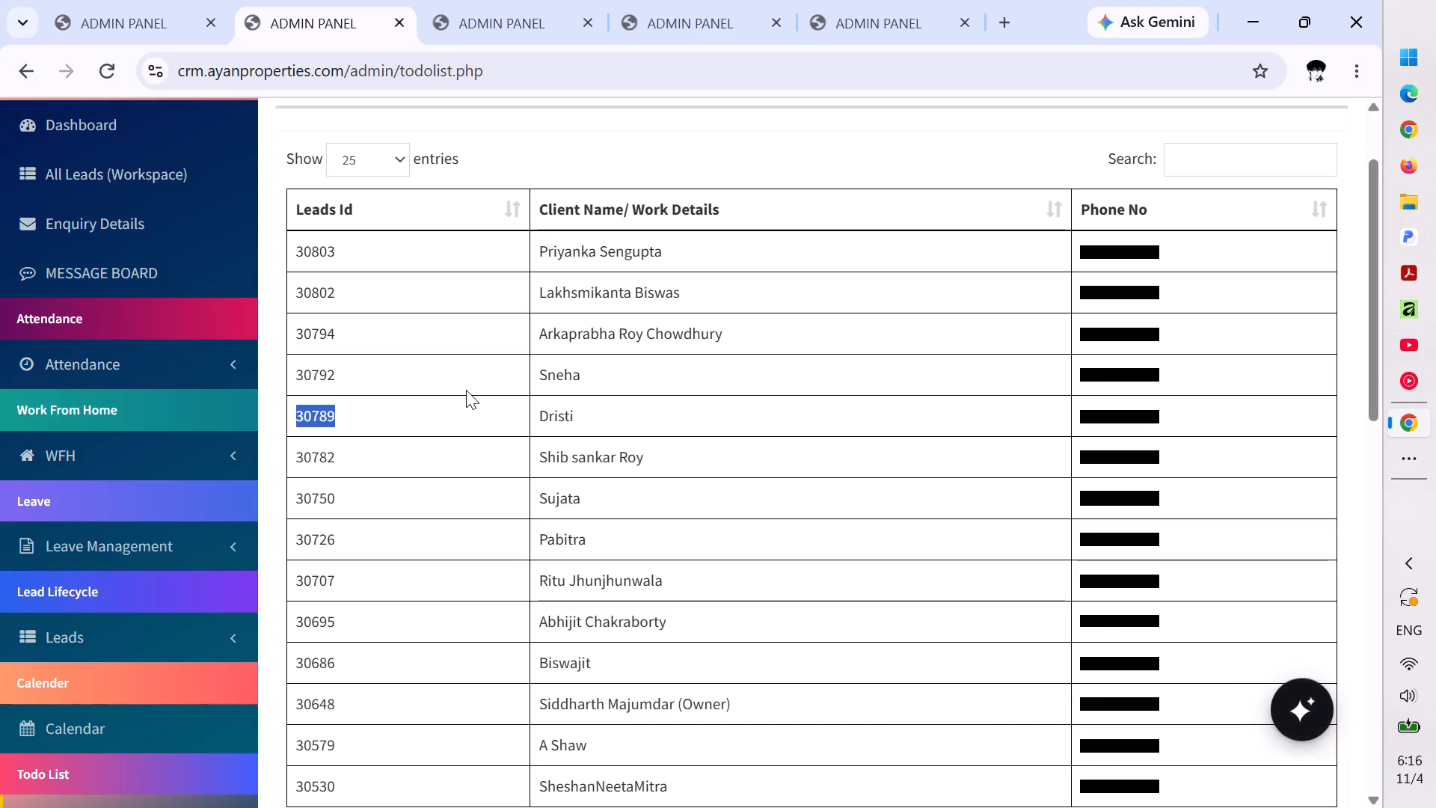
key(ctrl+c)
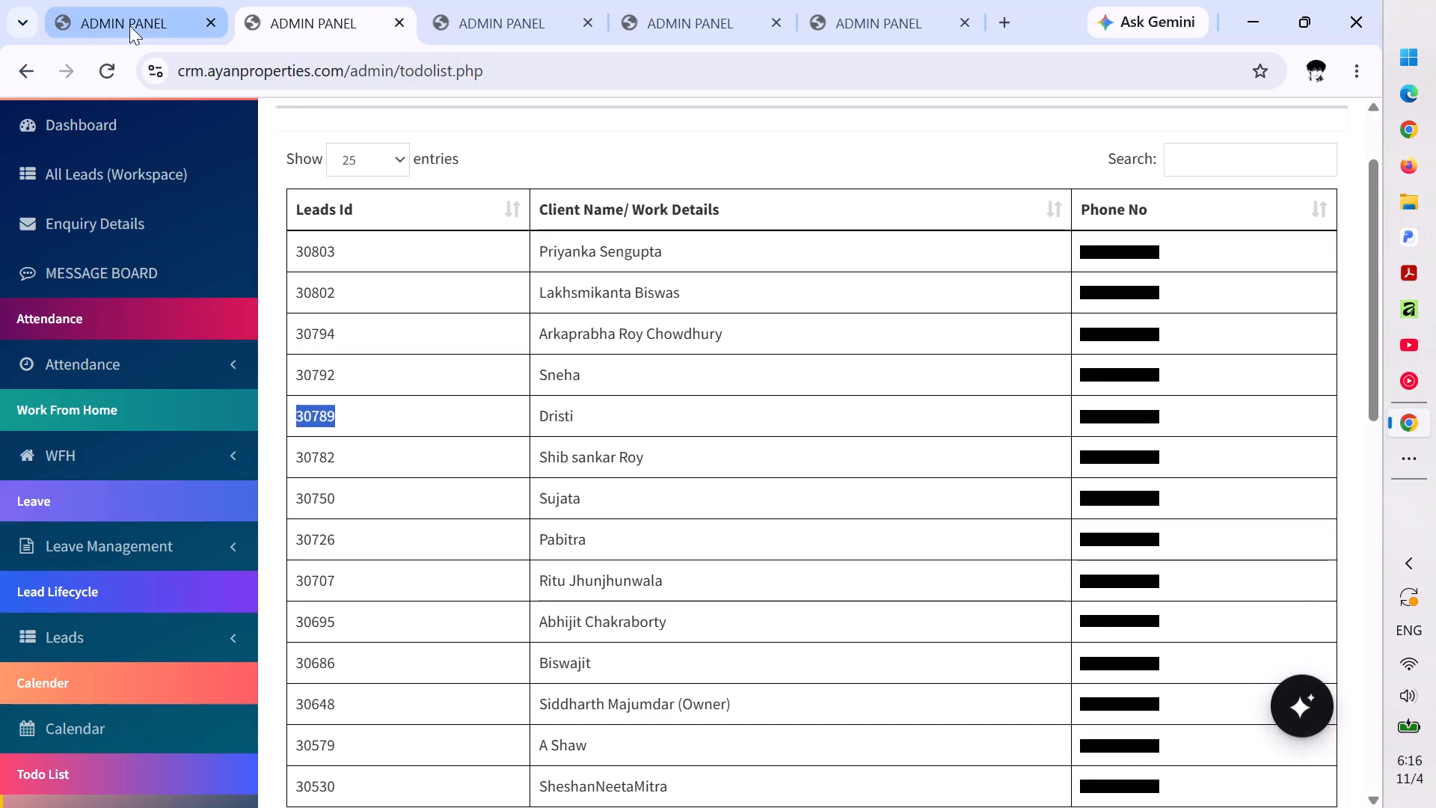
click(129, 25)
click(289, 22)
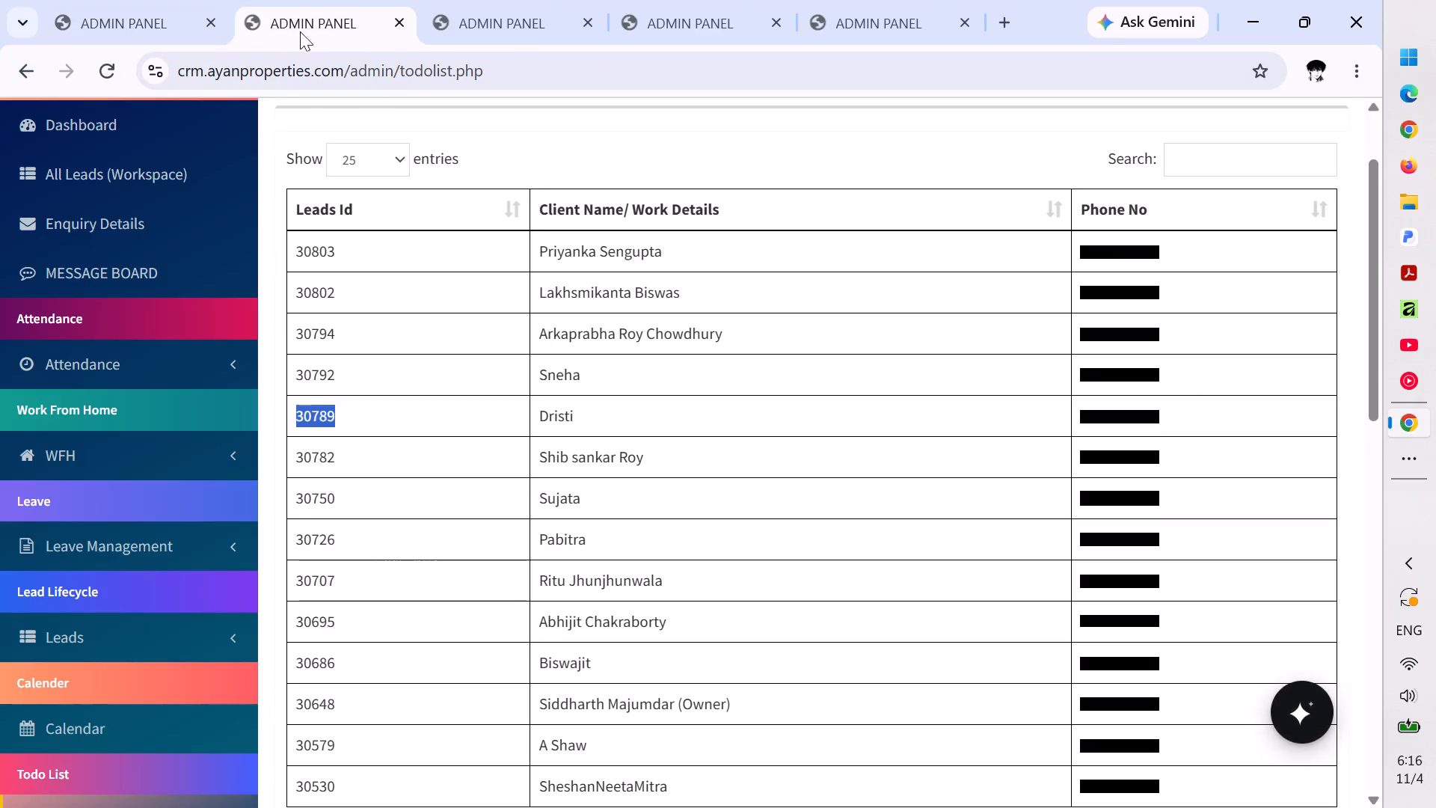
click(132, 15)
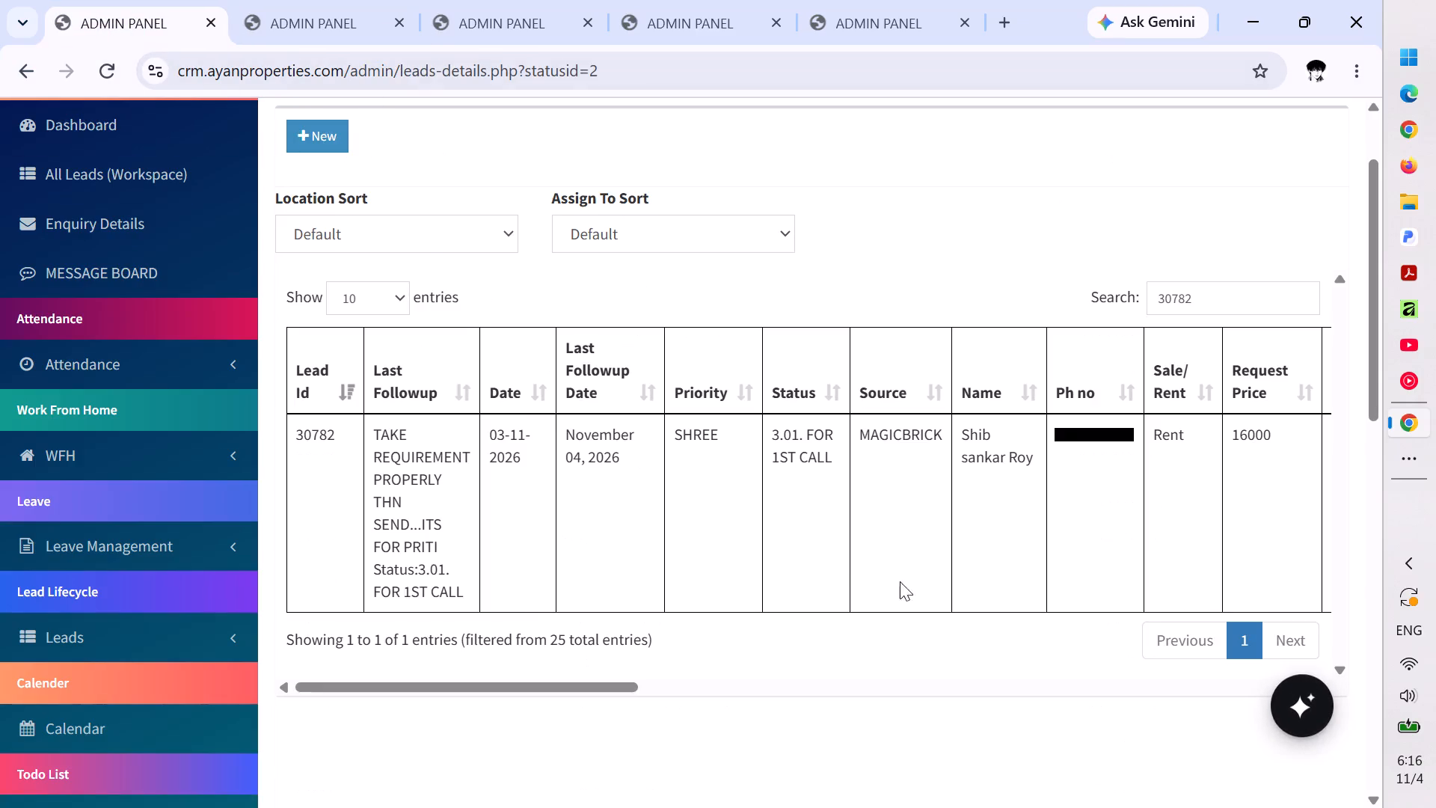
drag(1196, 293, 1114, 292)
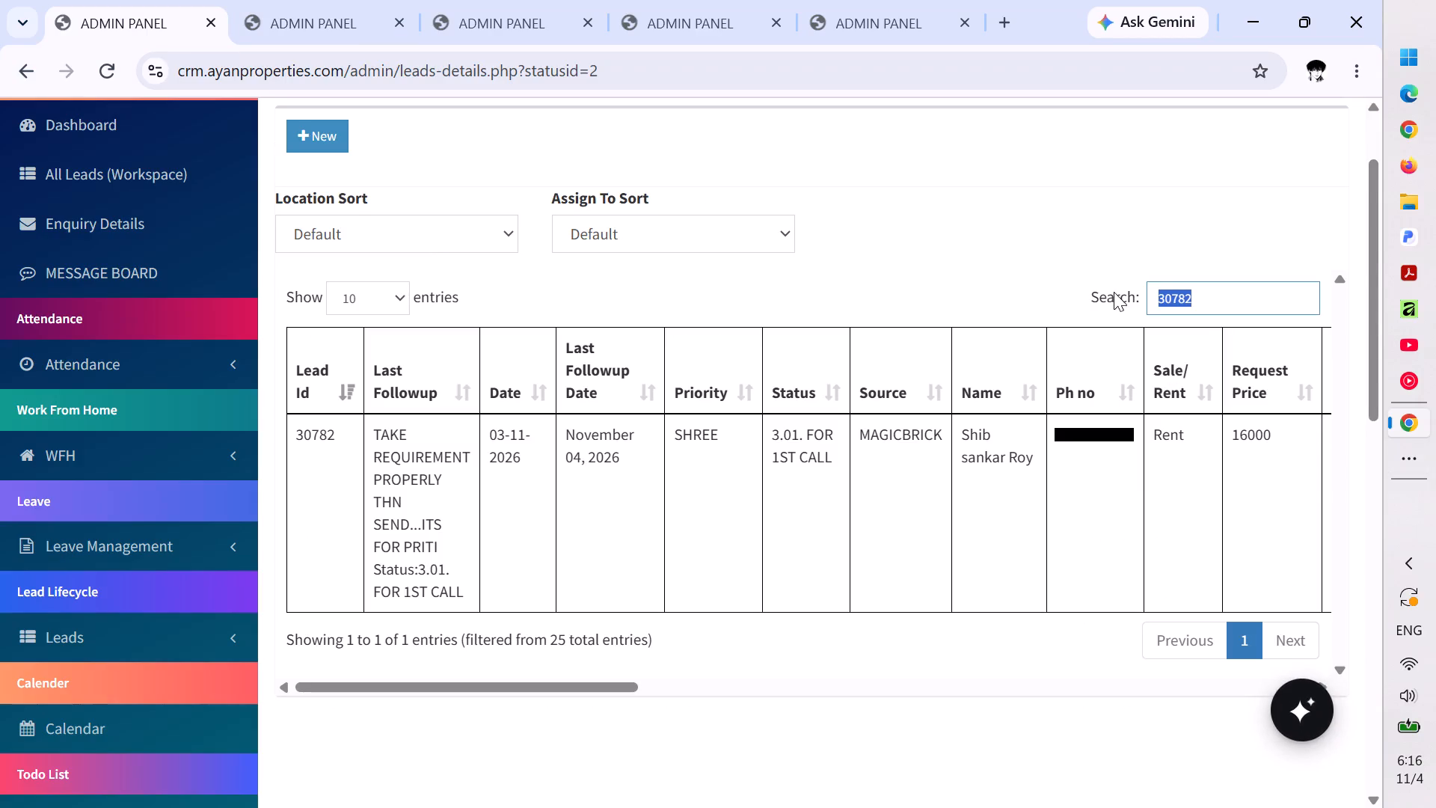
key(ctrl+v)
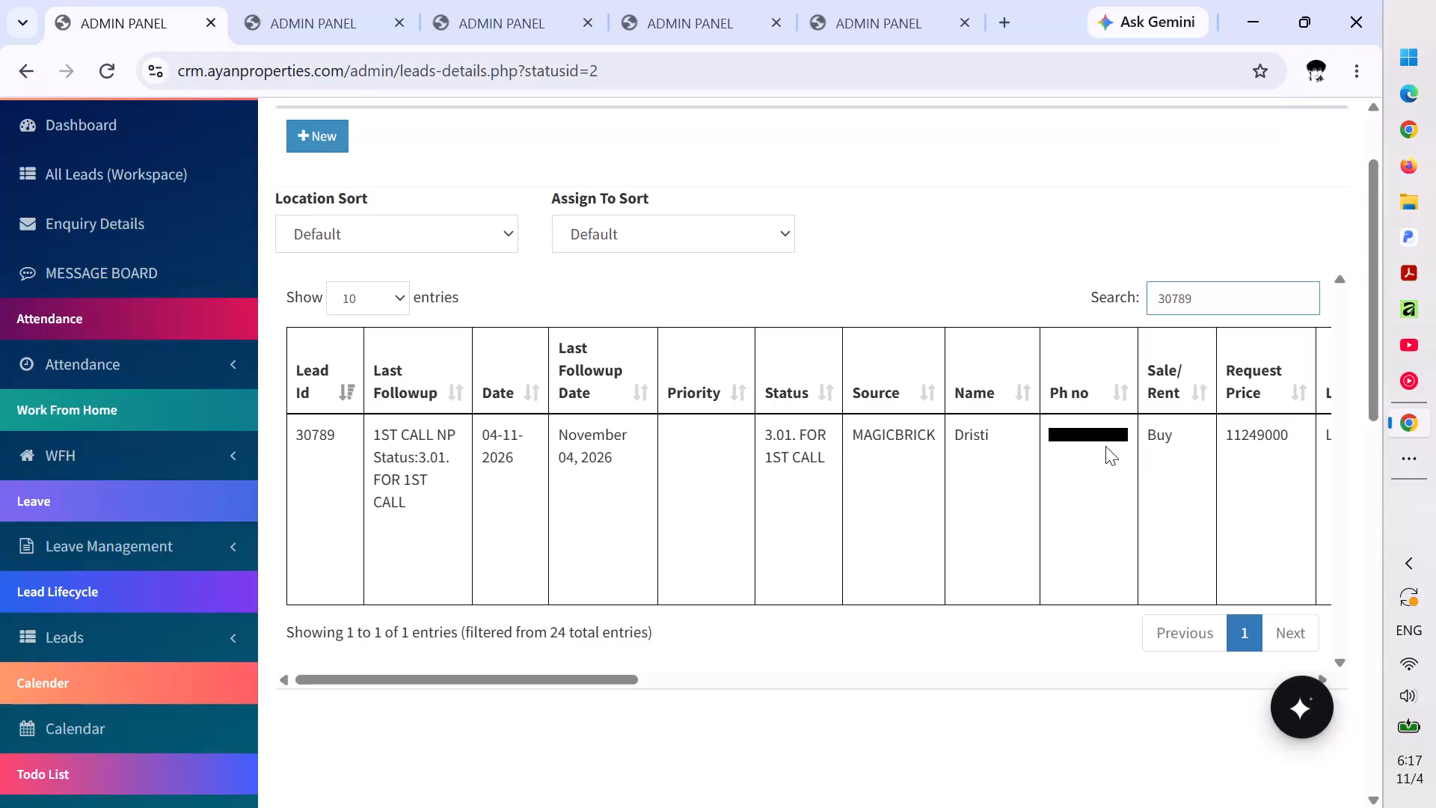
scroll(1094, 468, left, 2)
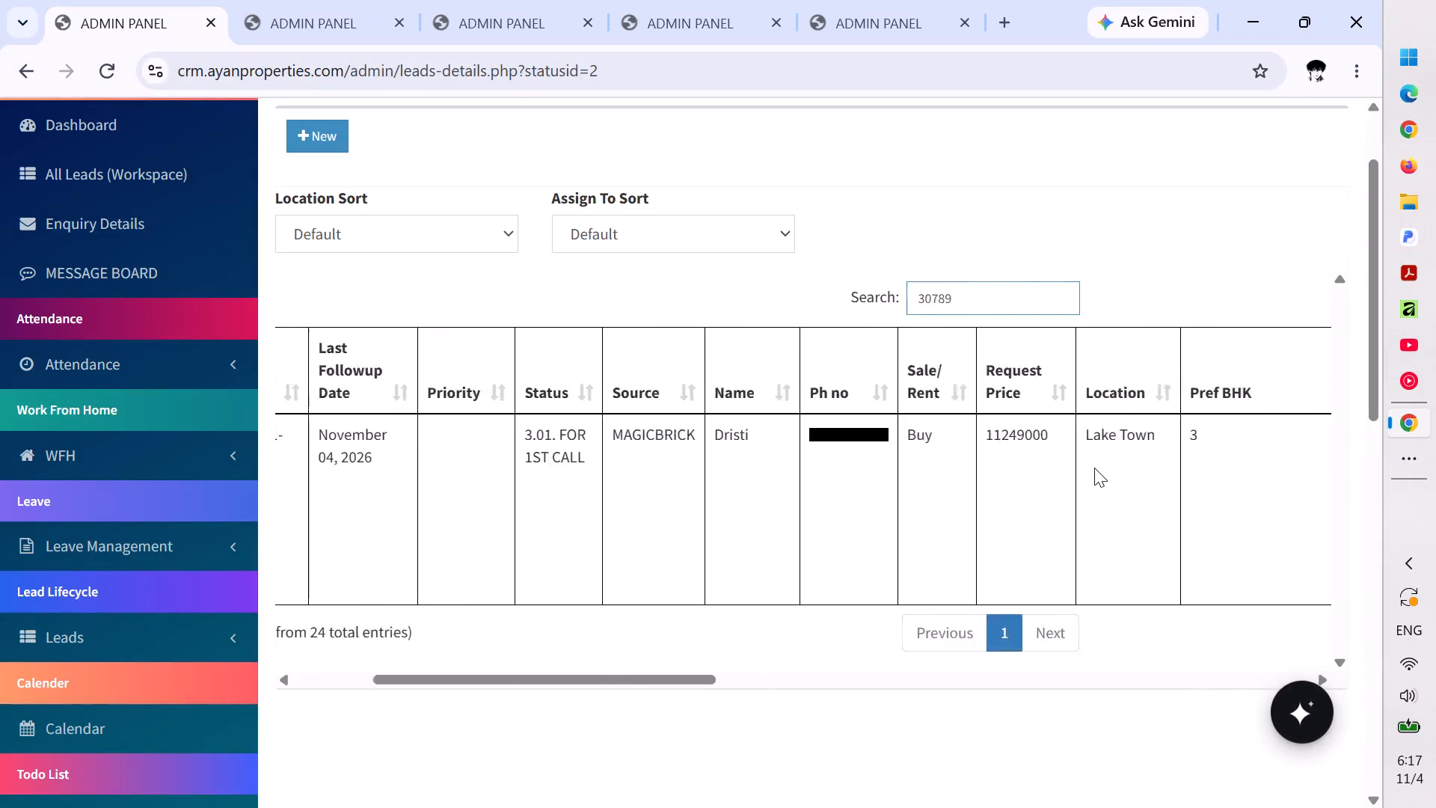
scroll(1094, 468, left, 6)
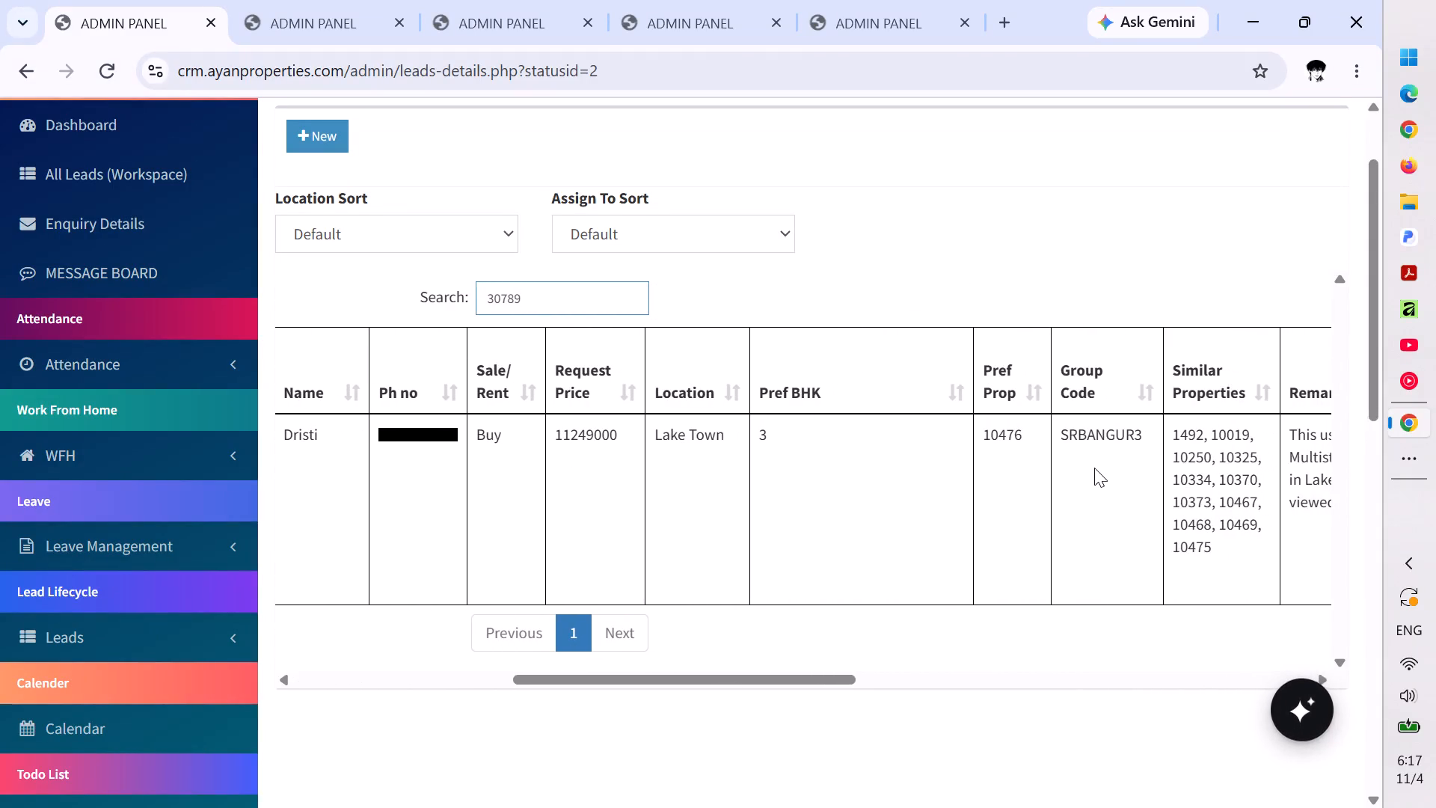
scroll(1094, 468, right, 13)
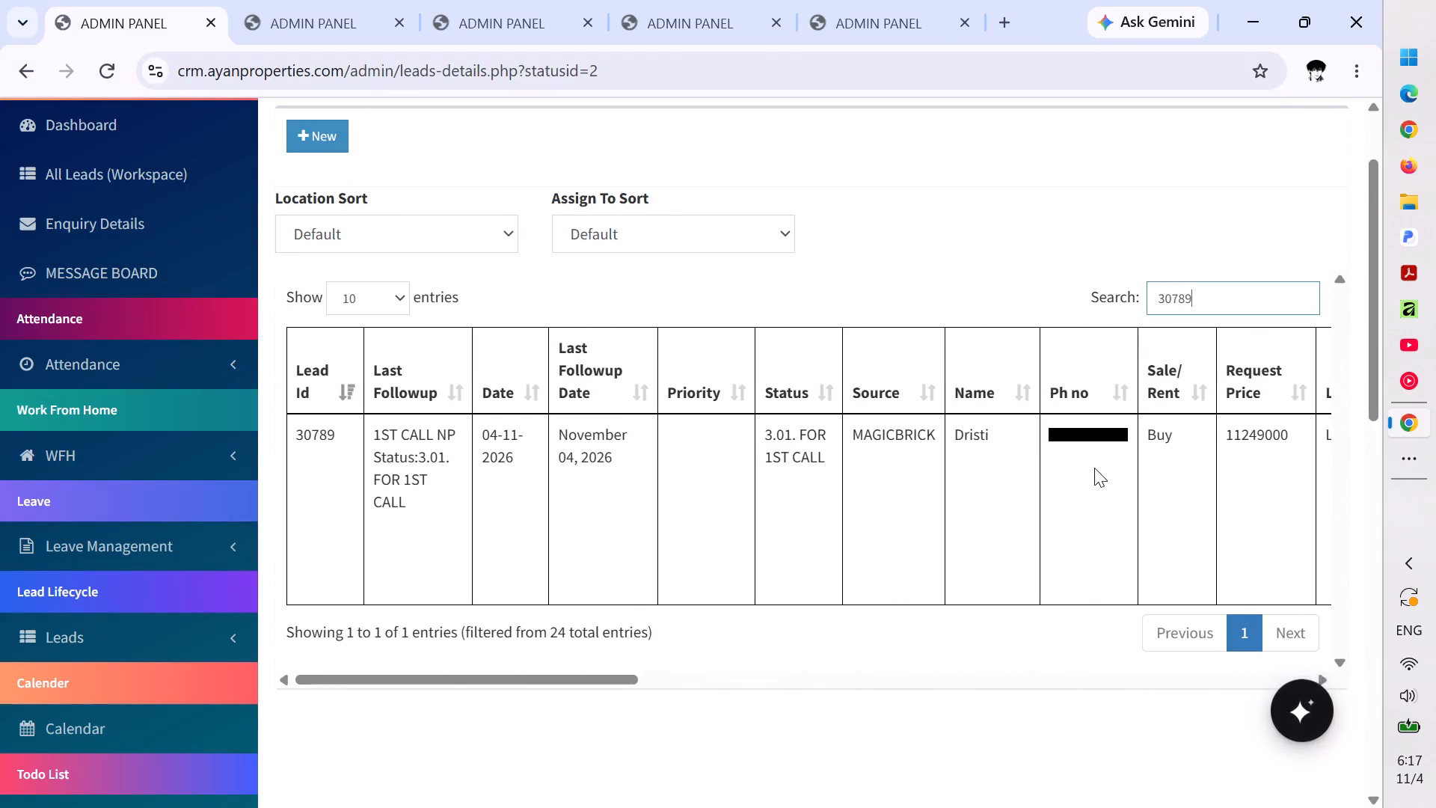
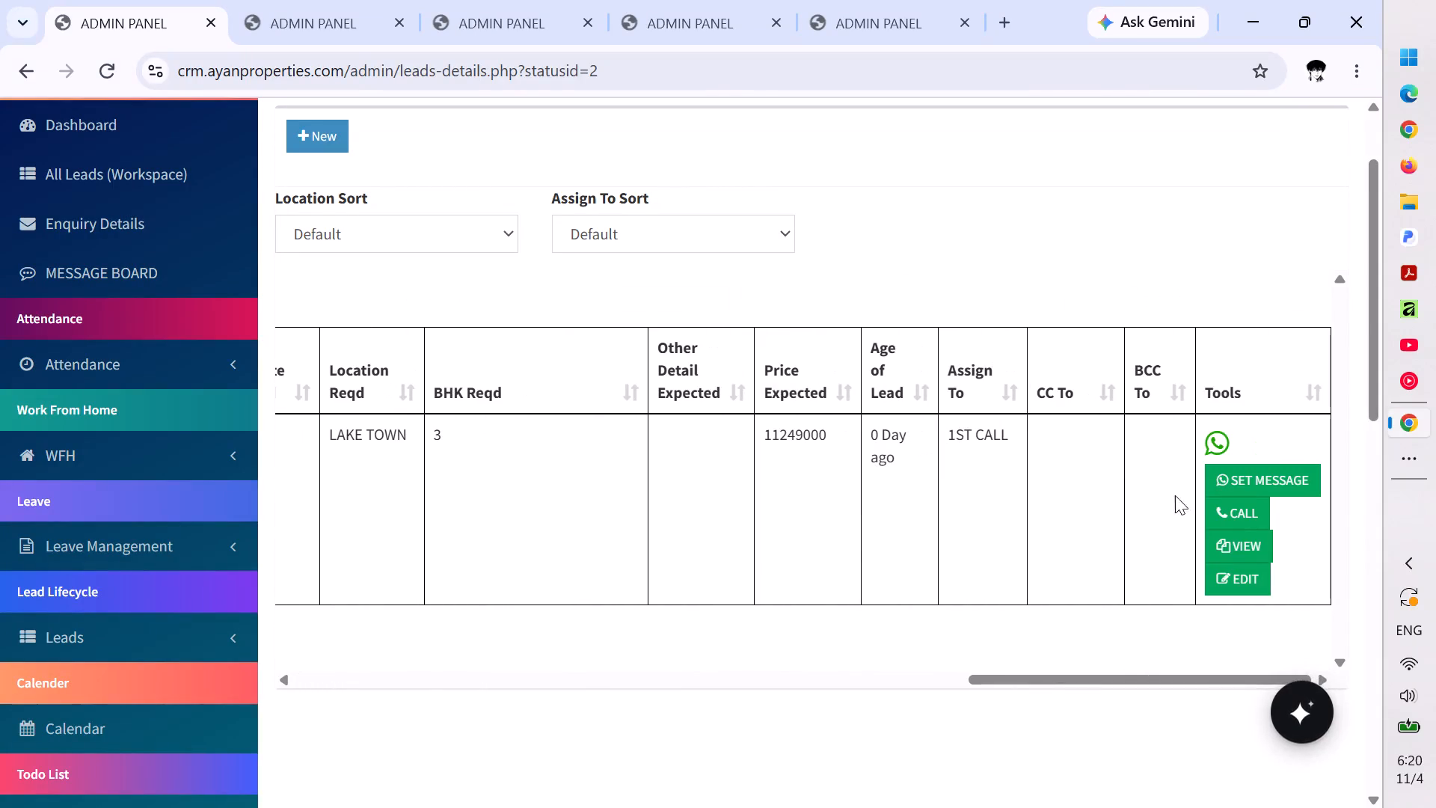
click(1221, 543)
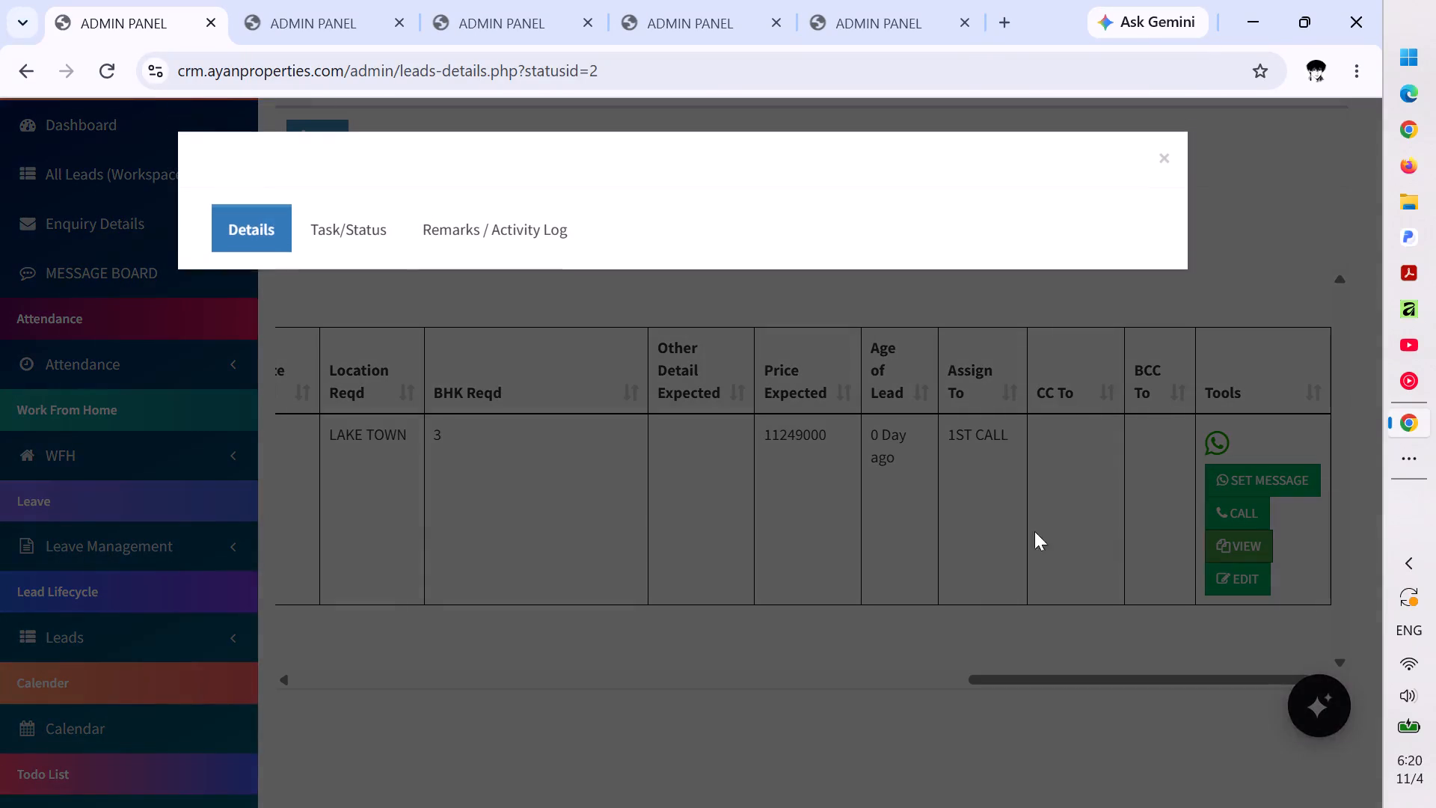
click(108, 64)
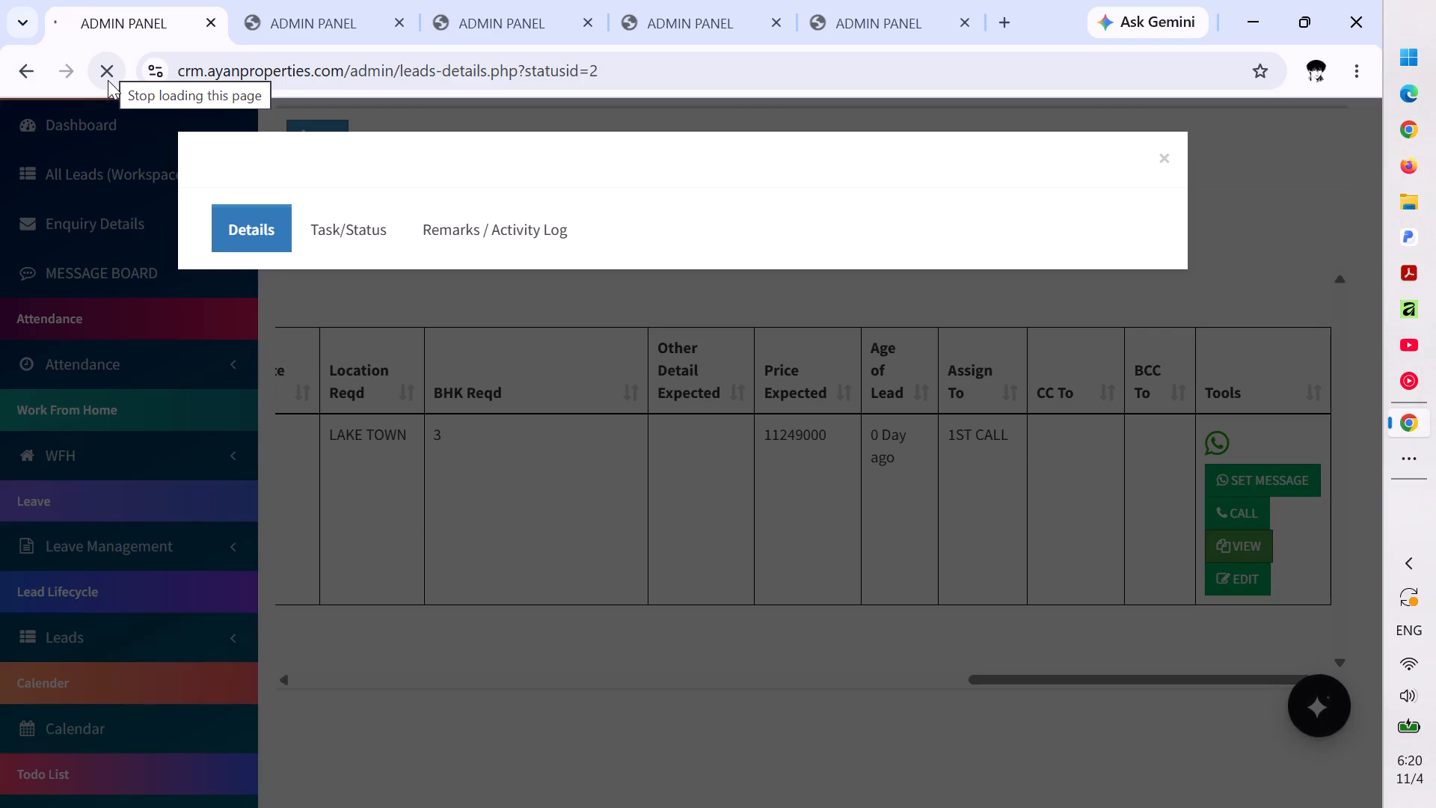
click(308, 27)
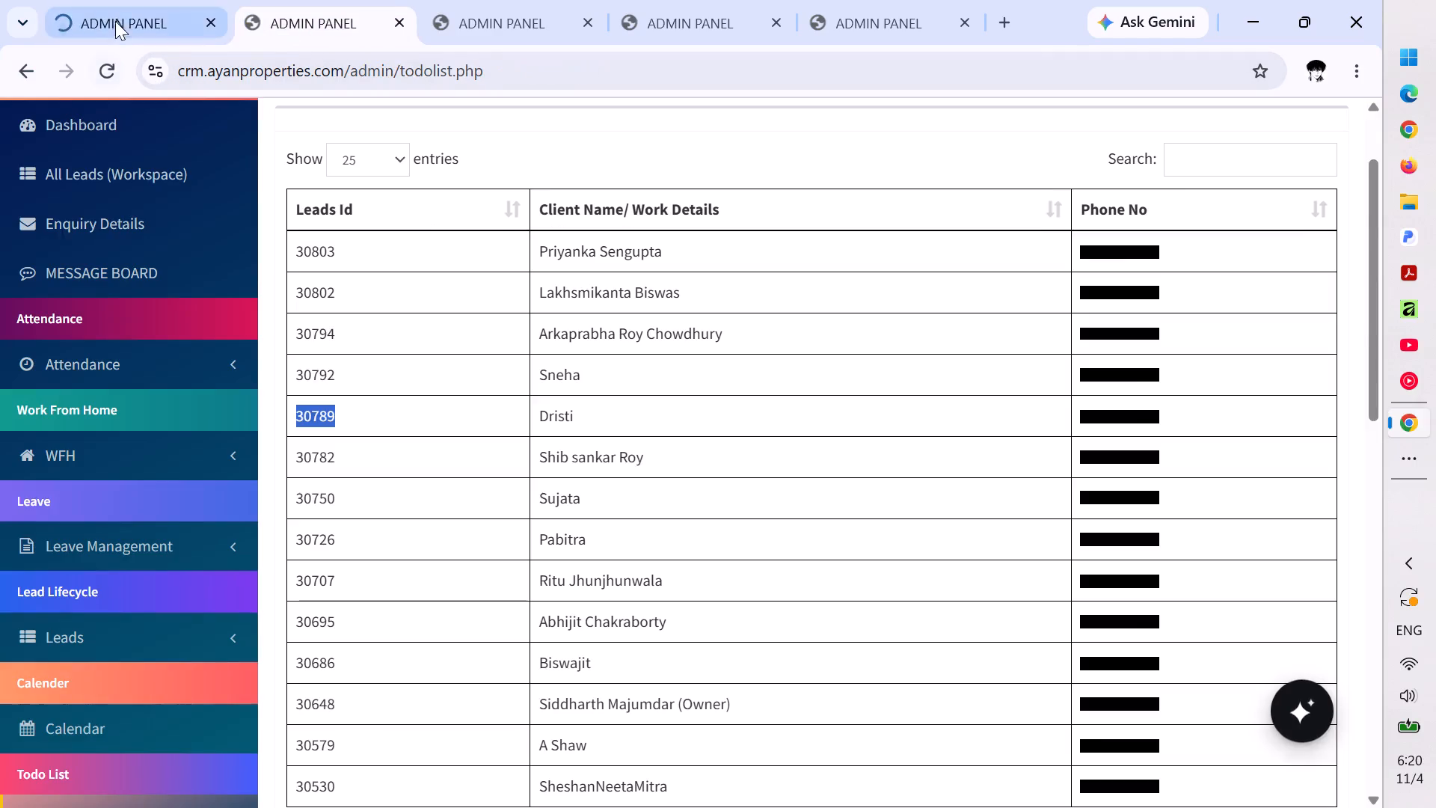
click(117, 19)
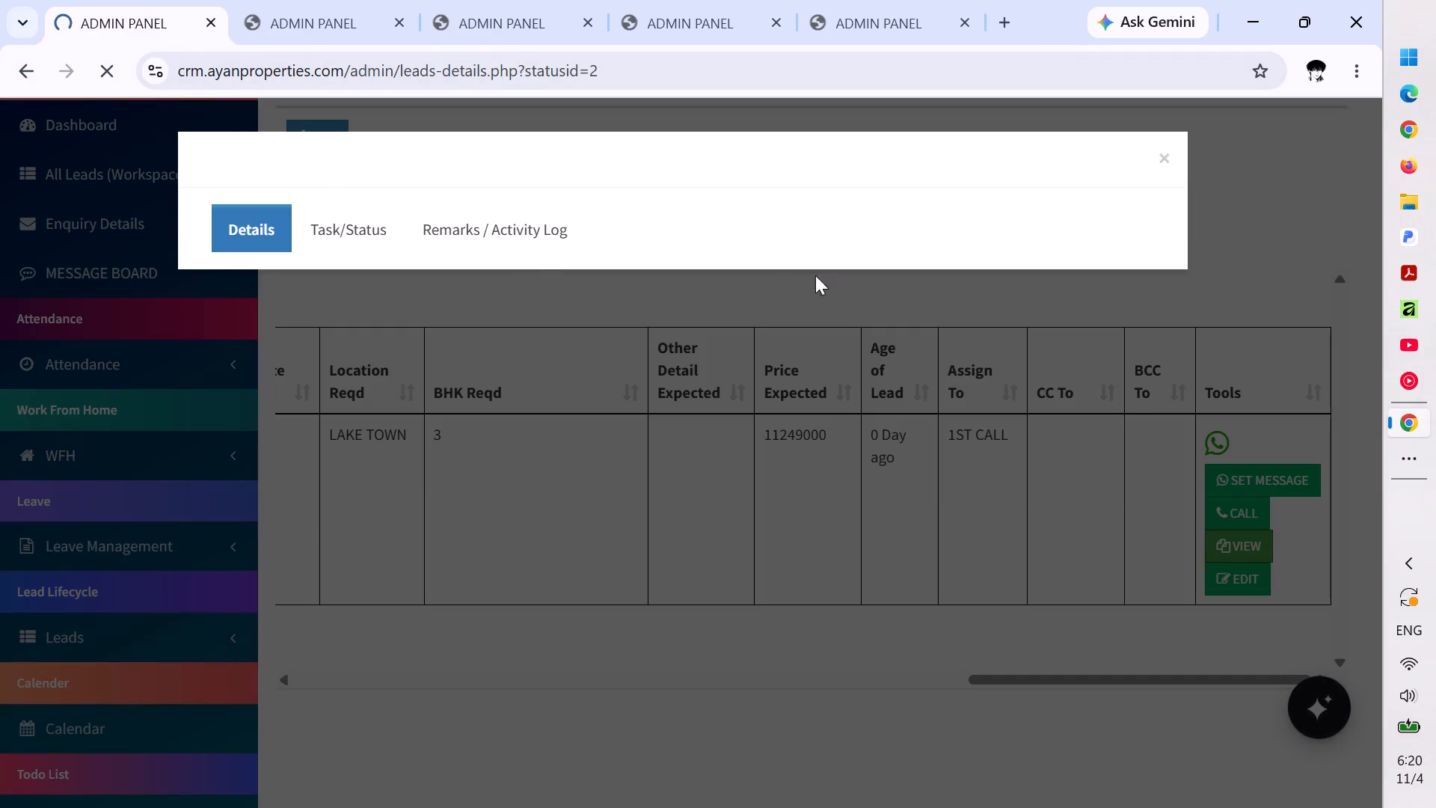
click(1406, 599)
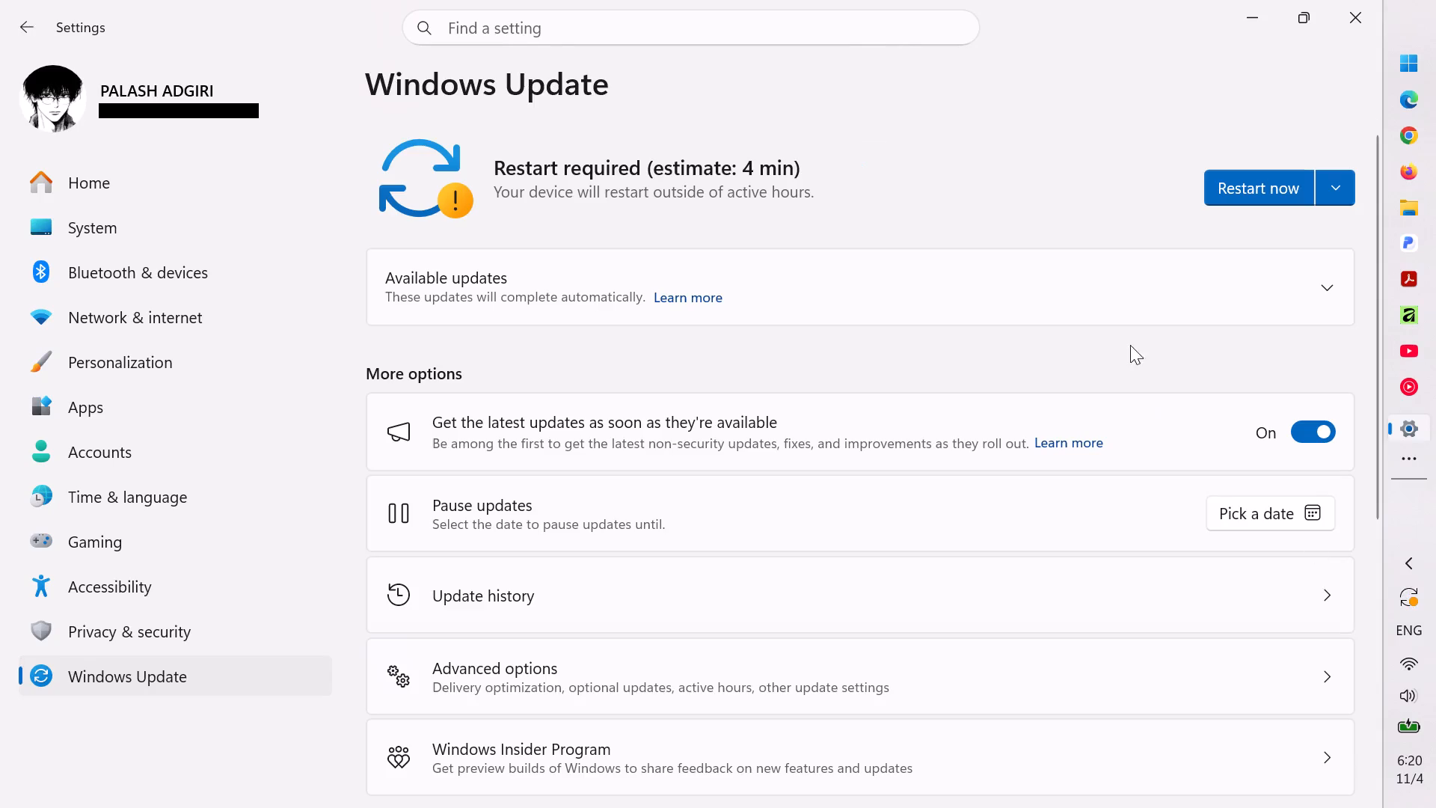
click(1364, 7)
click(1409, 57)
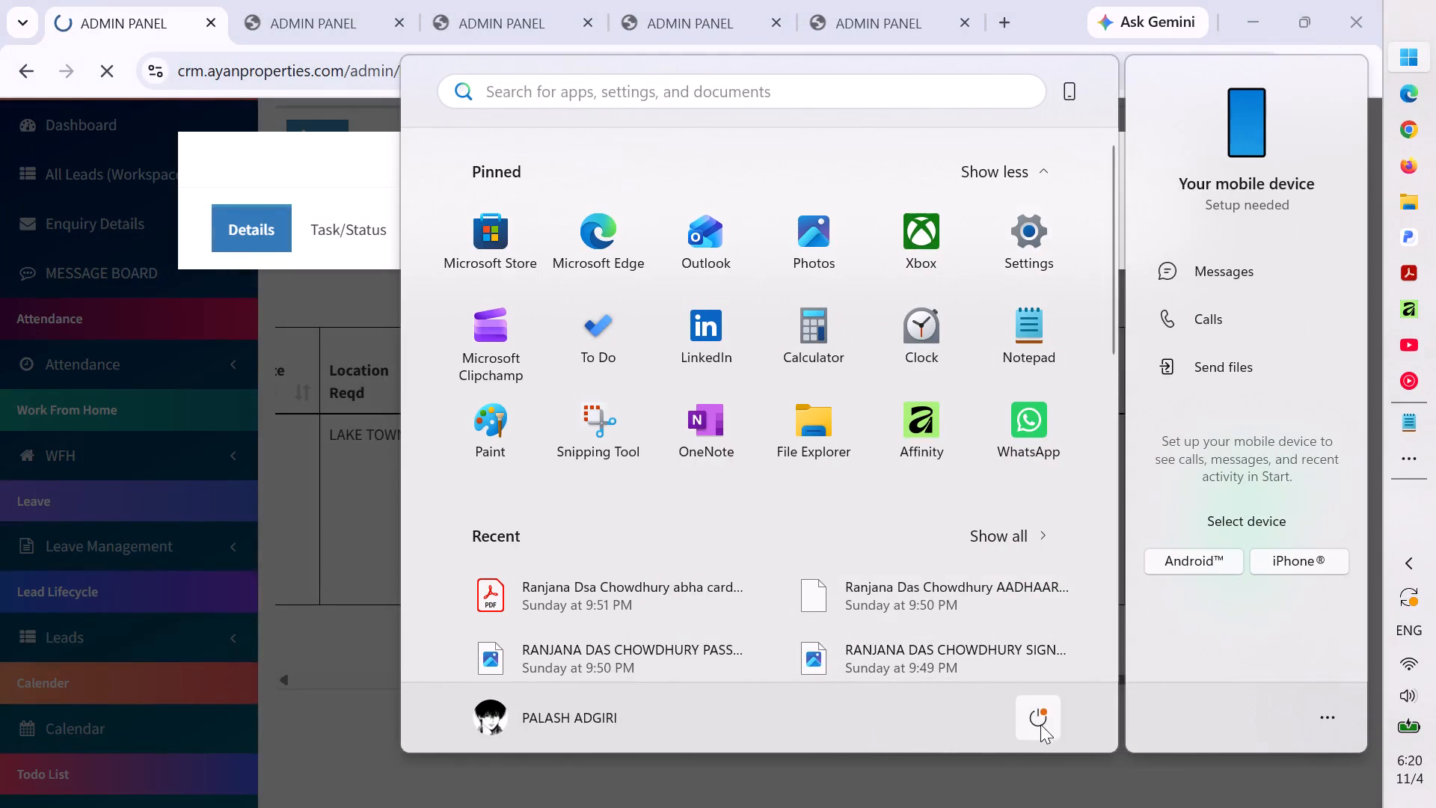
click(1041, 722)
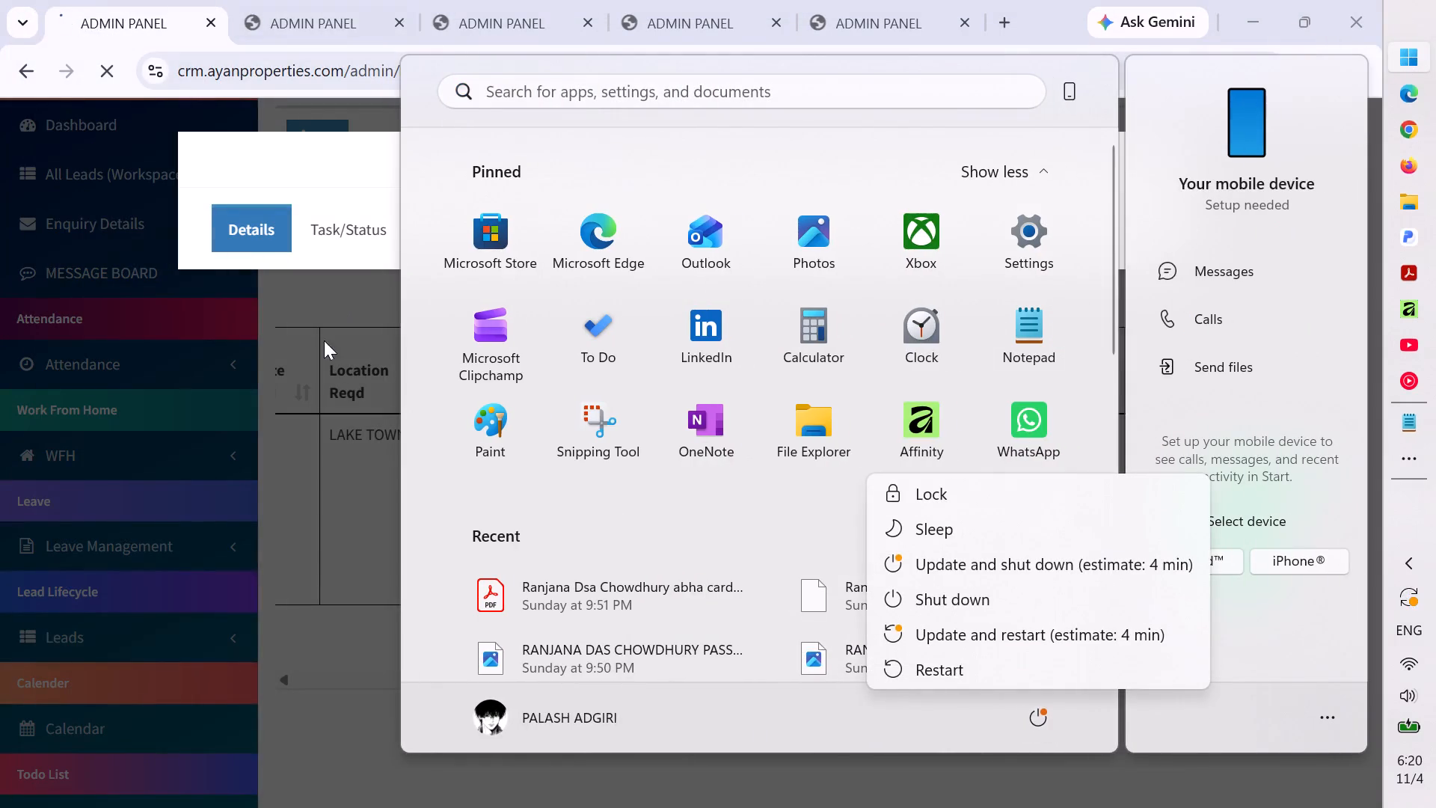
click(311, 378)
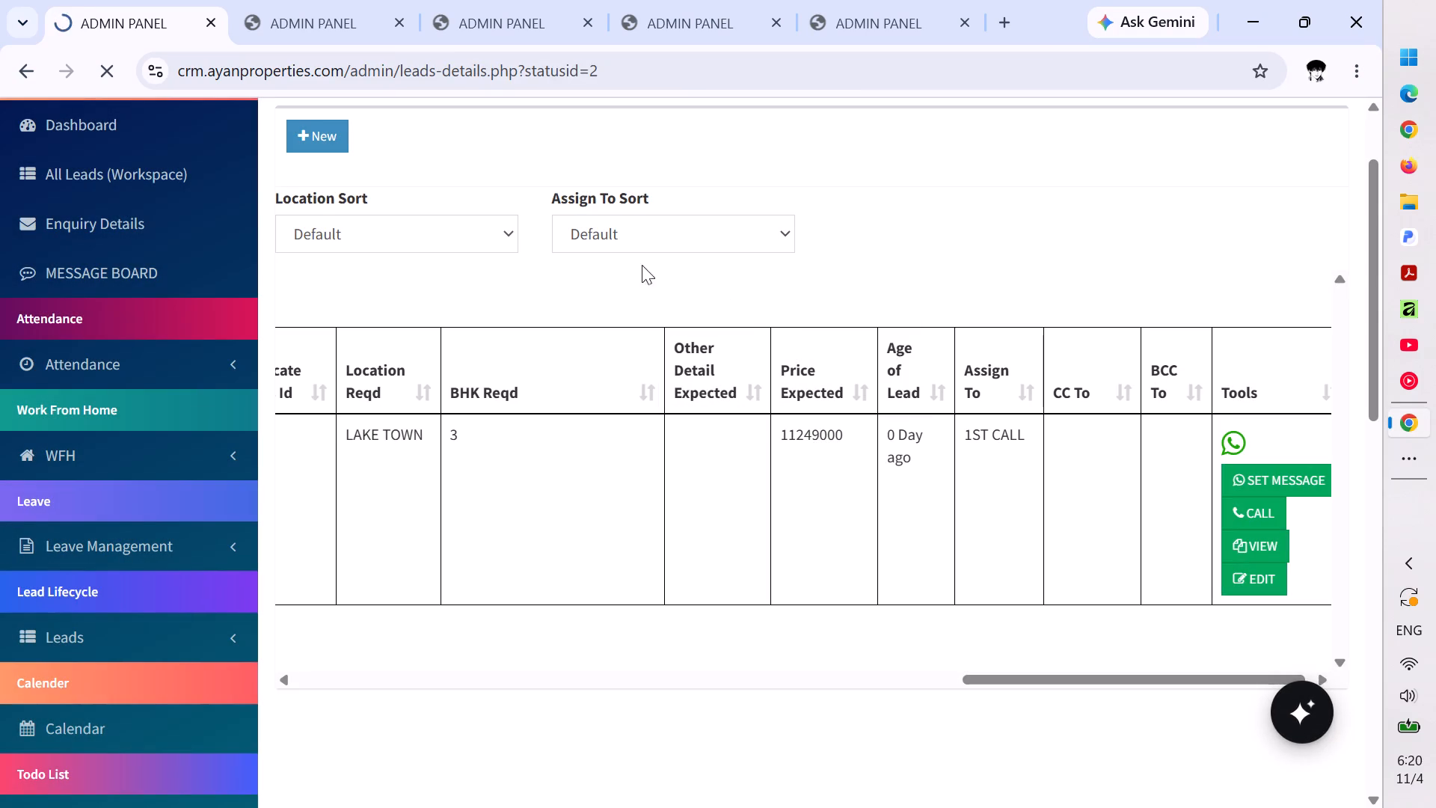
click(1230, 539)
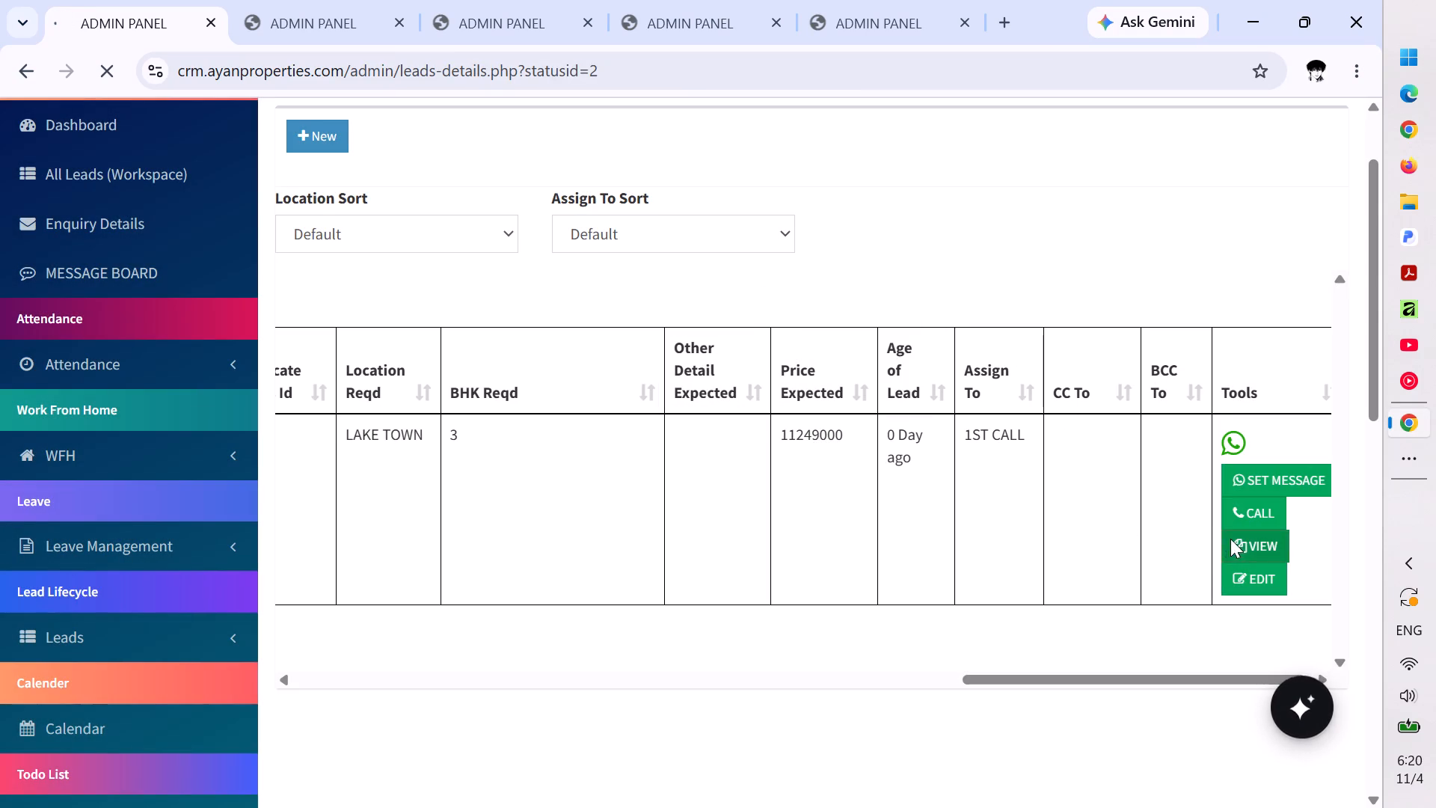
click(770, 441)
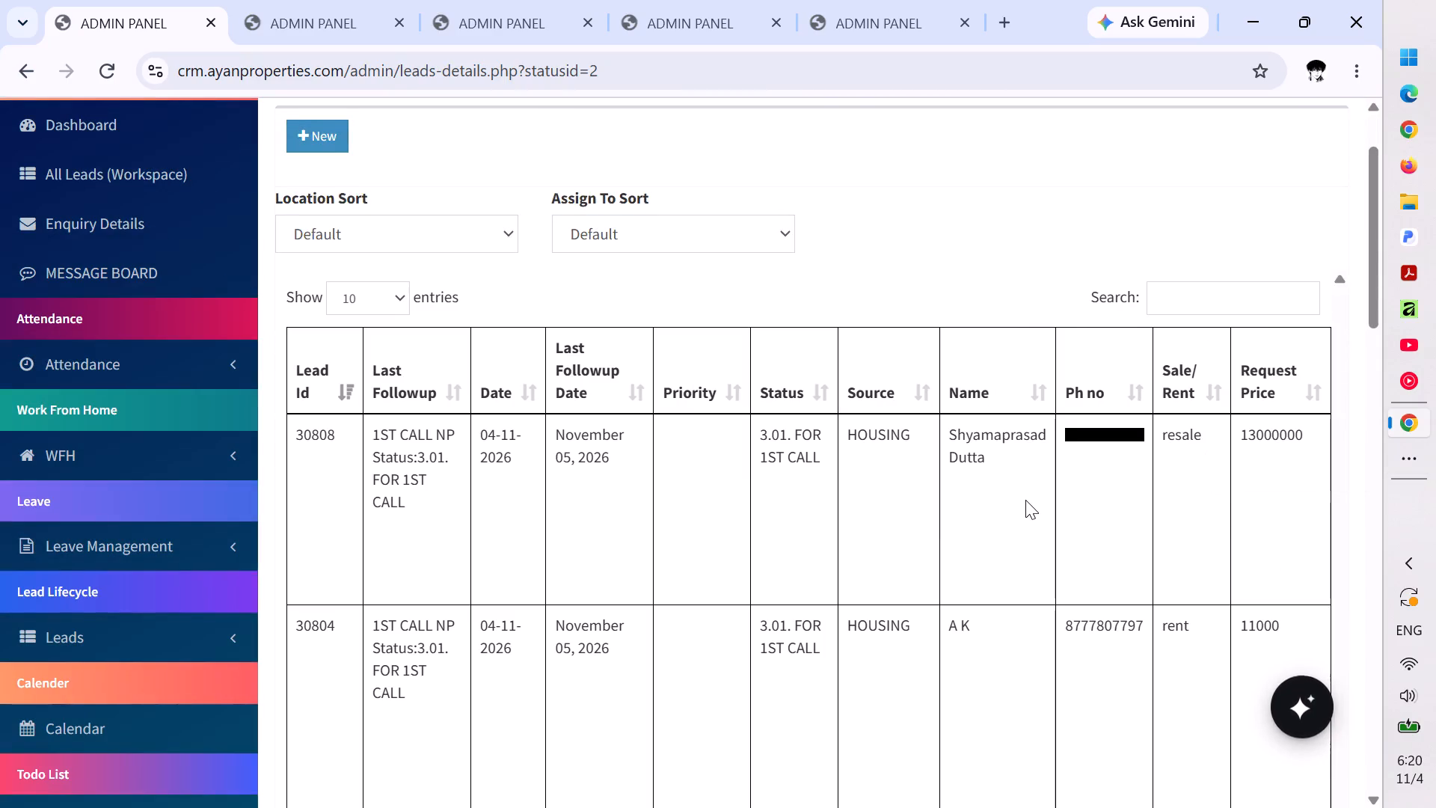
click(340, 28)
key(ctrl+c)
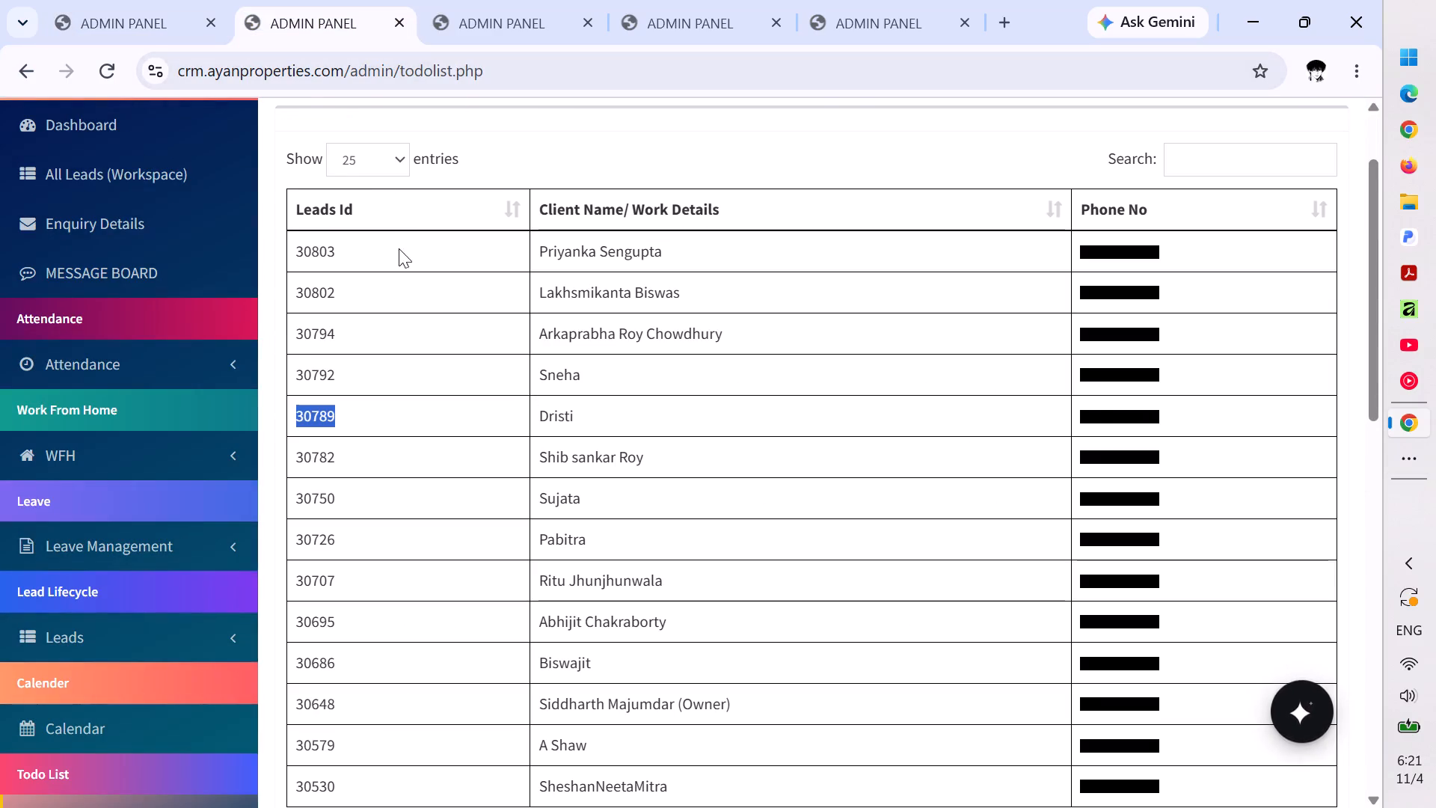
click(147, 12)
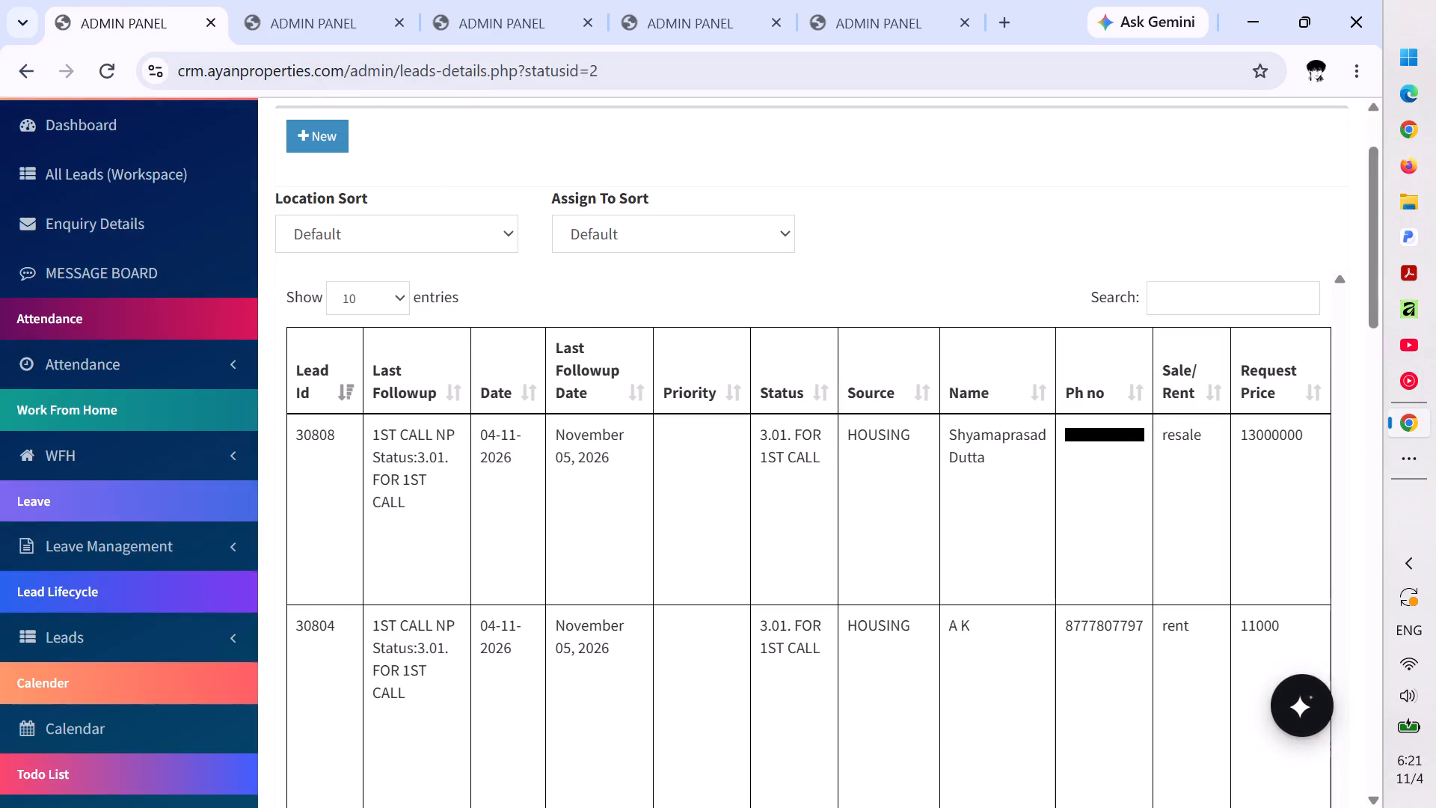
click(1185, 292)
key(ctrl+v)
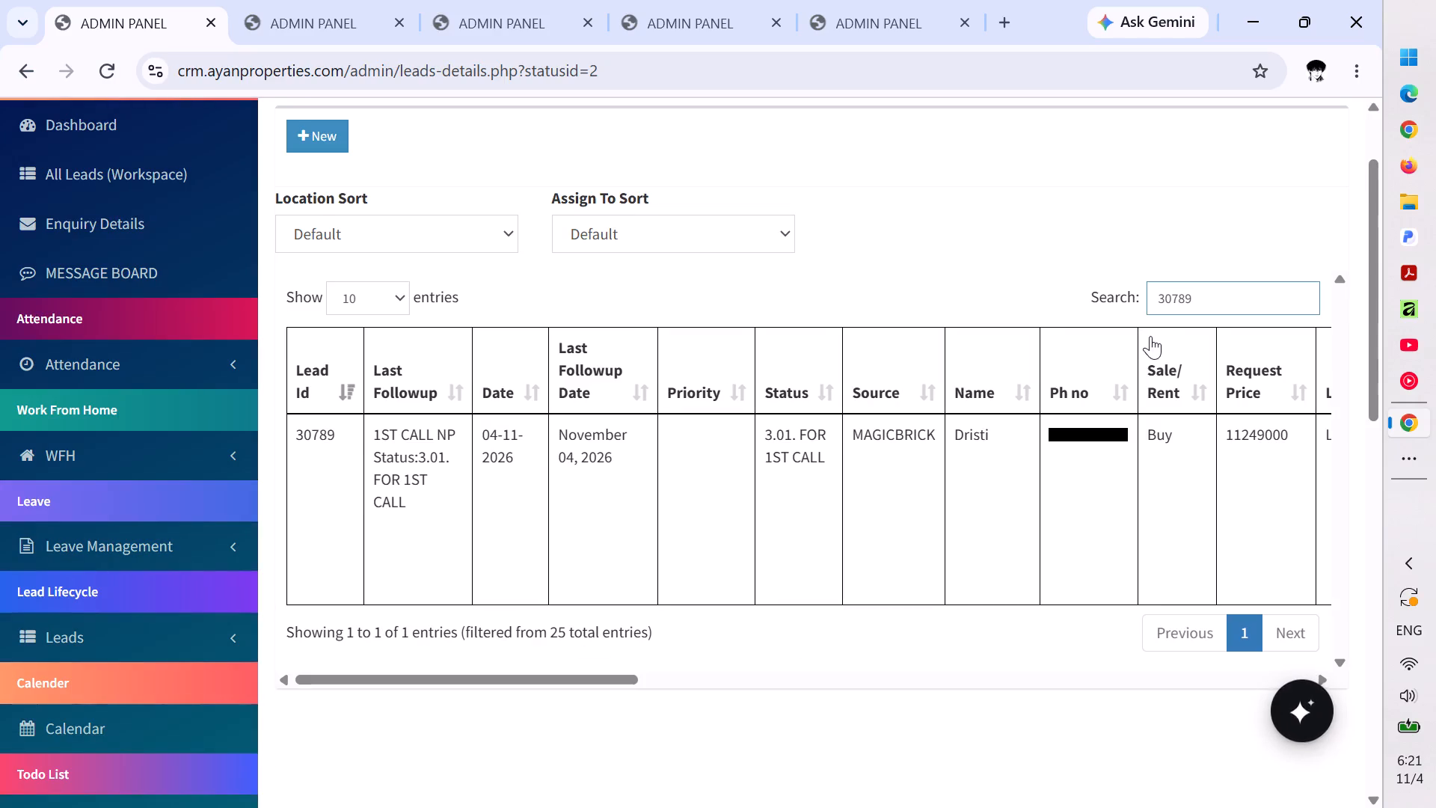
scroll(1156, 483, left, 11)
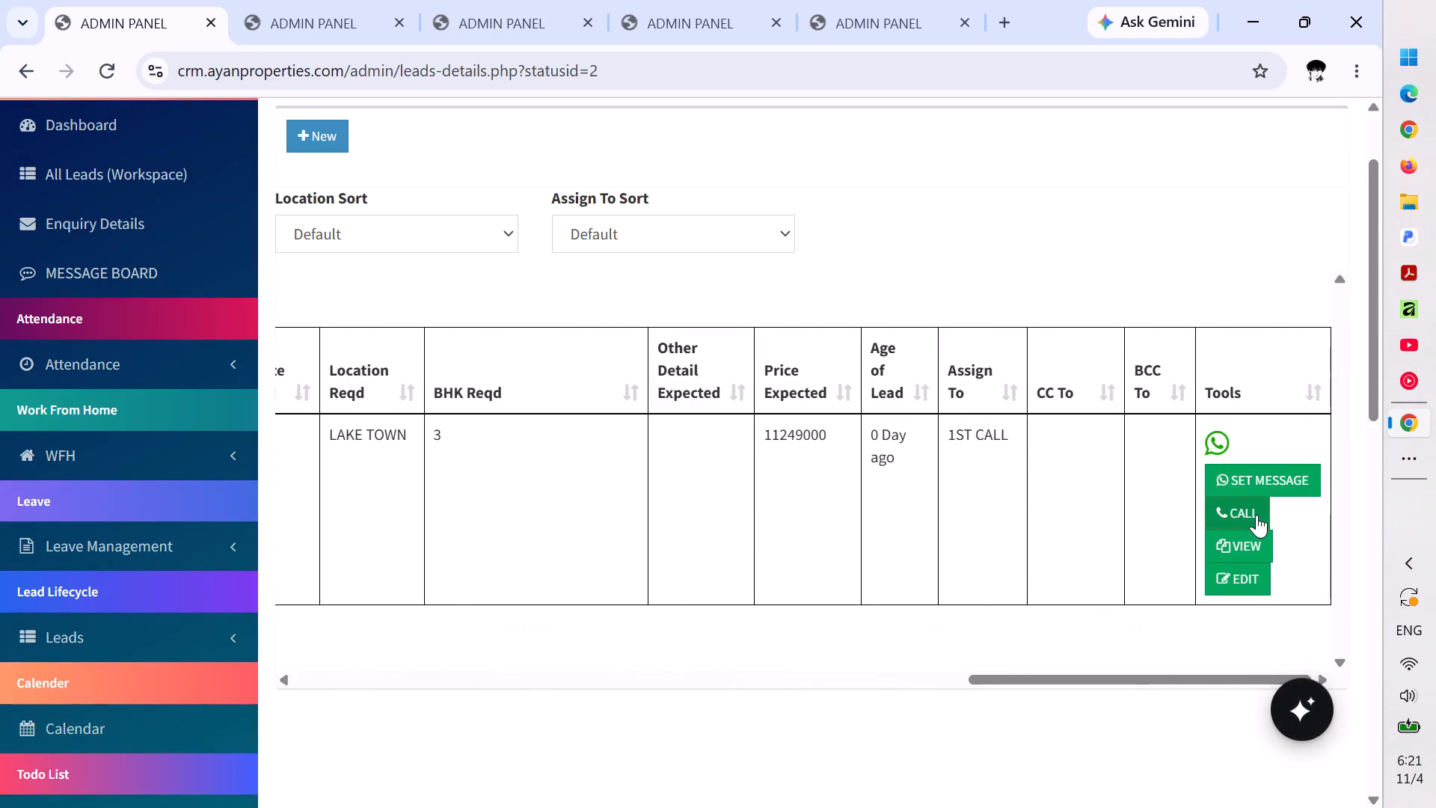
click(1246, 539)
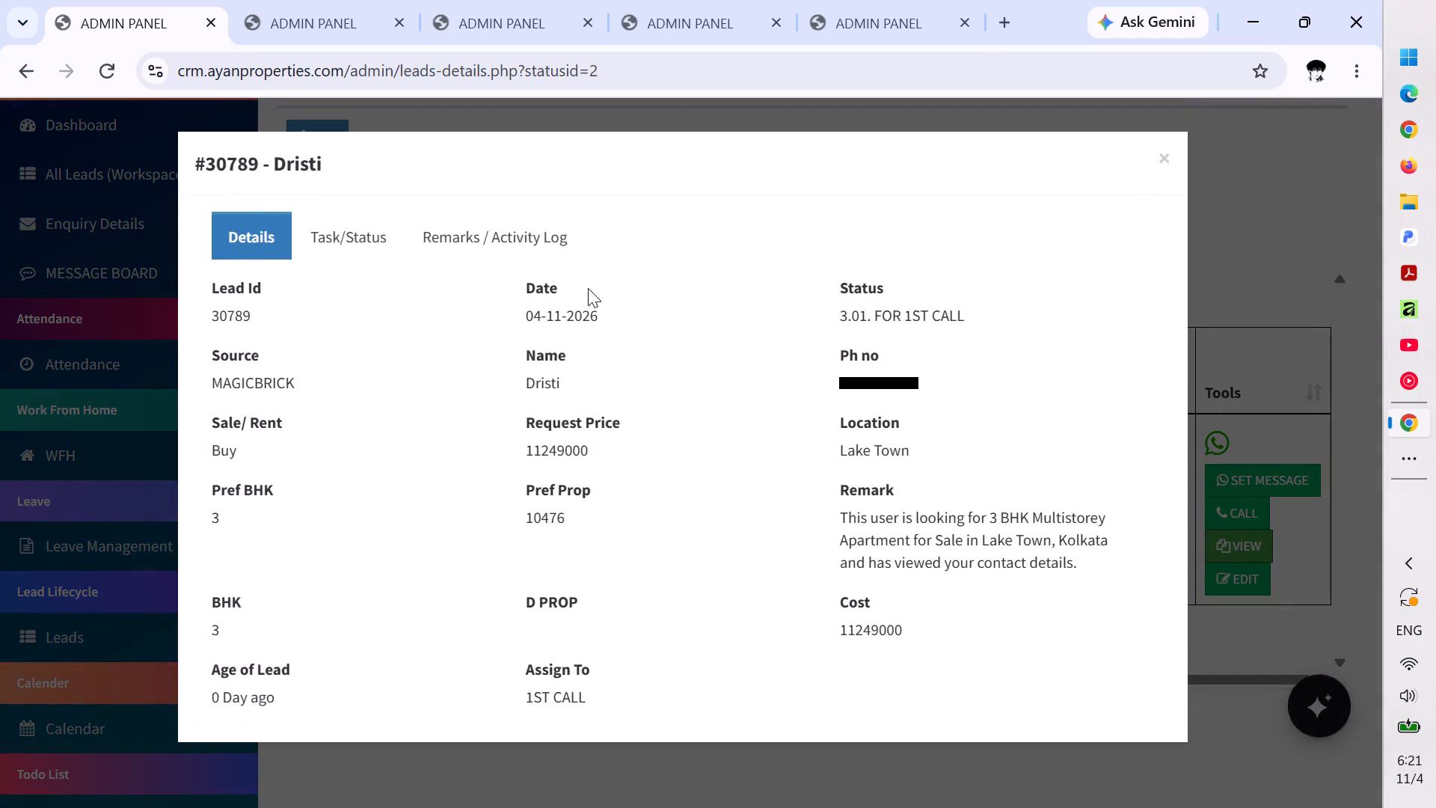
click(373, 233)
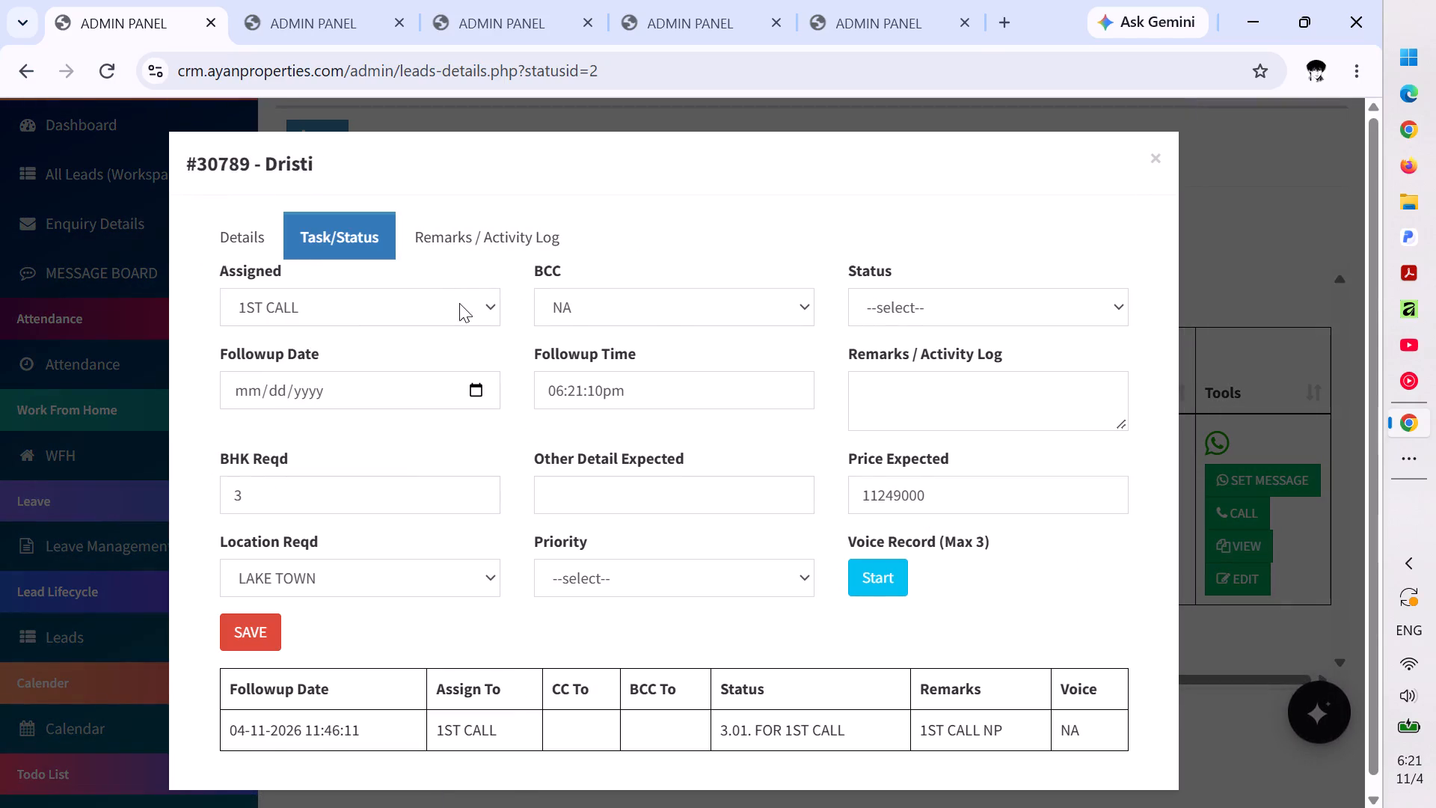
click(459, 309)
click(330, 508)
click(911, 308)
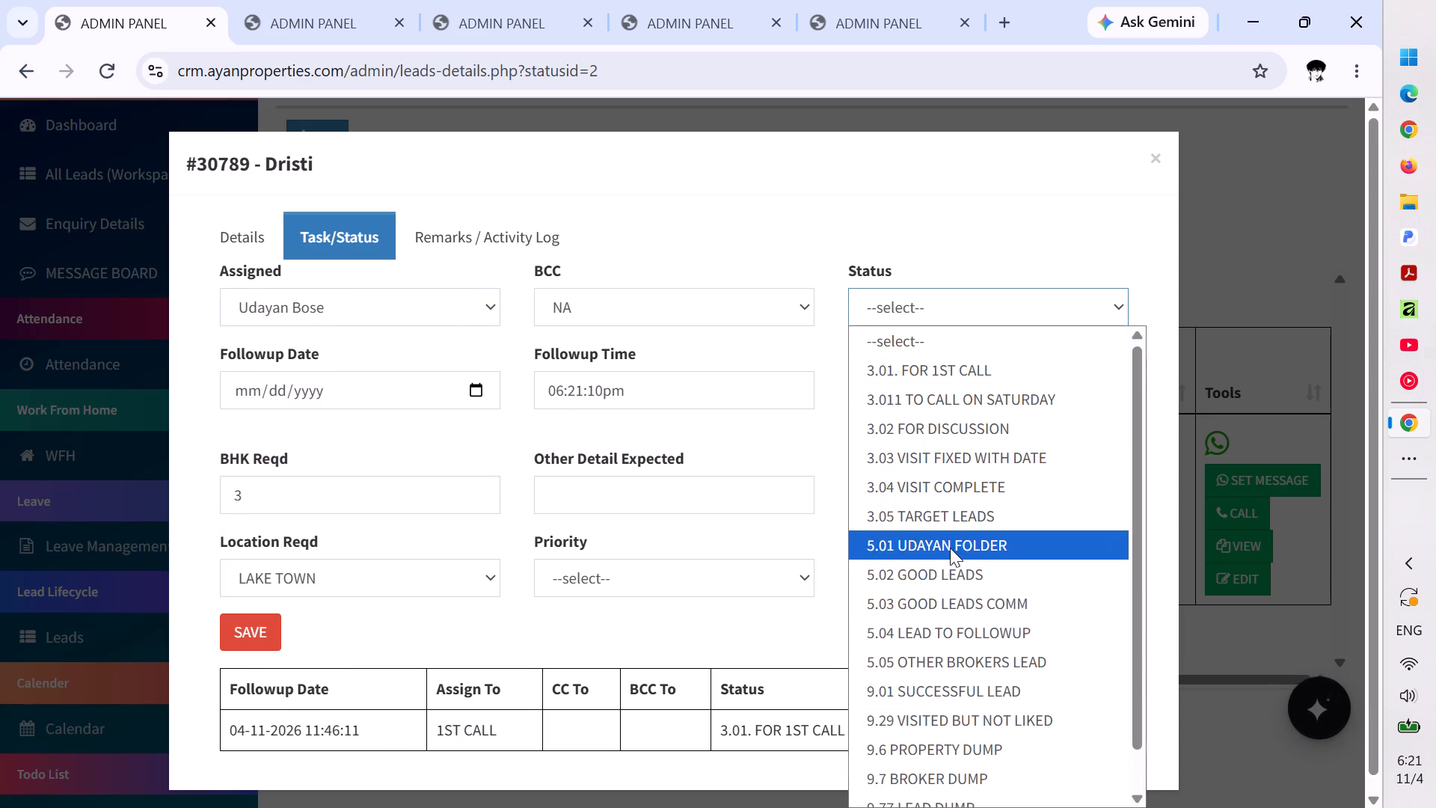
click(951, 547)
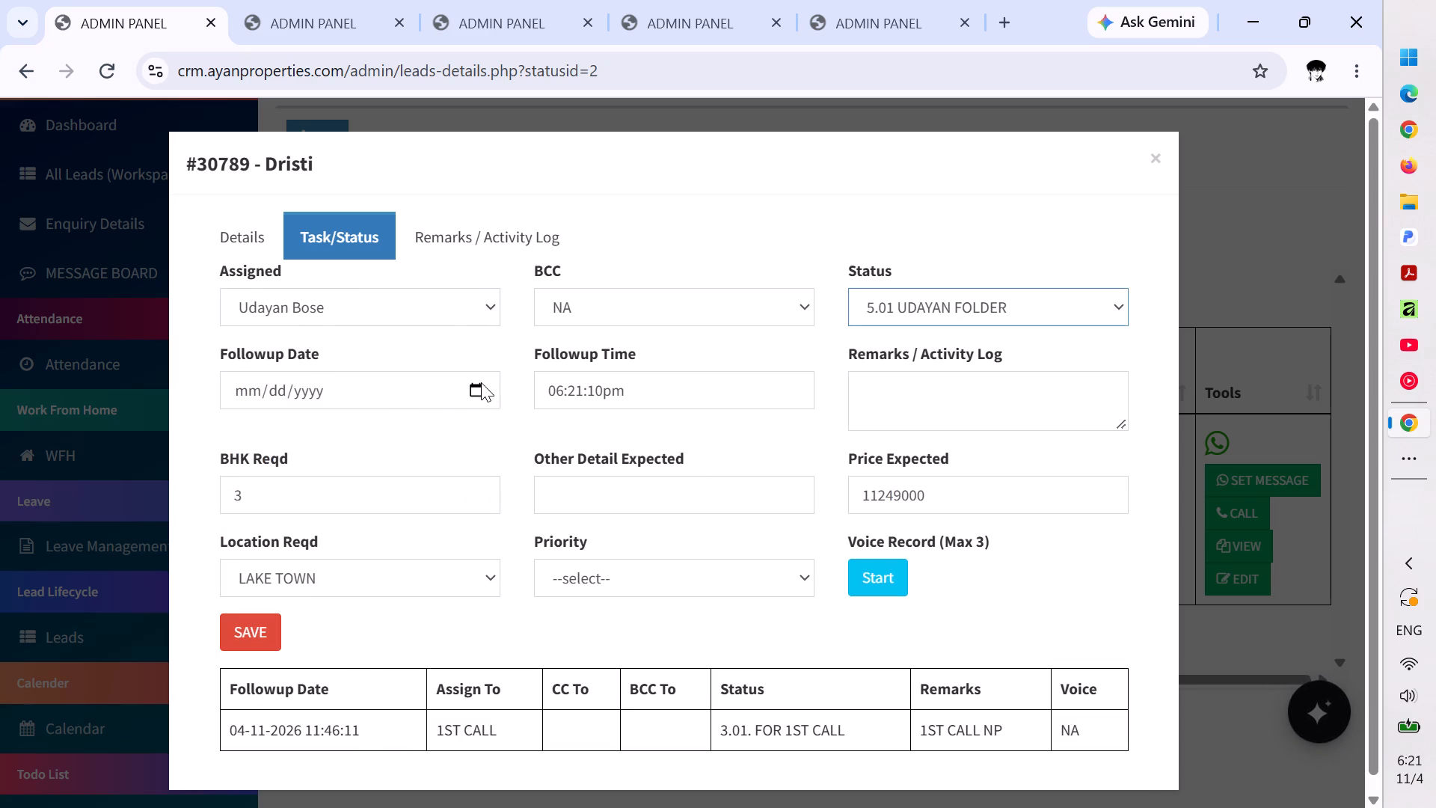
click(481, 382)
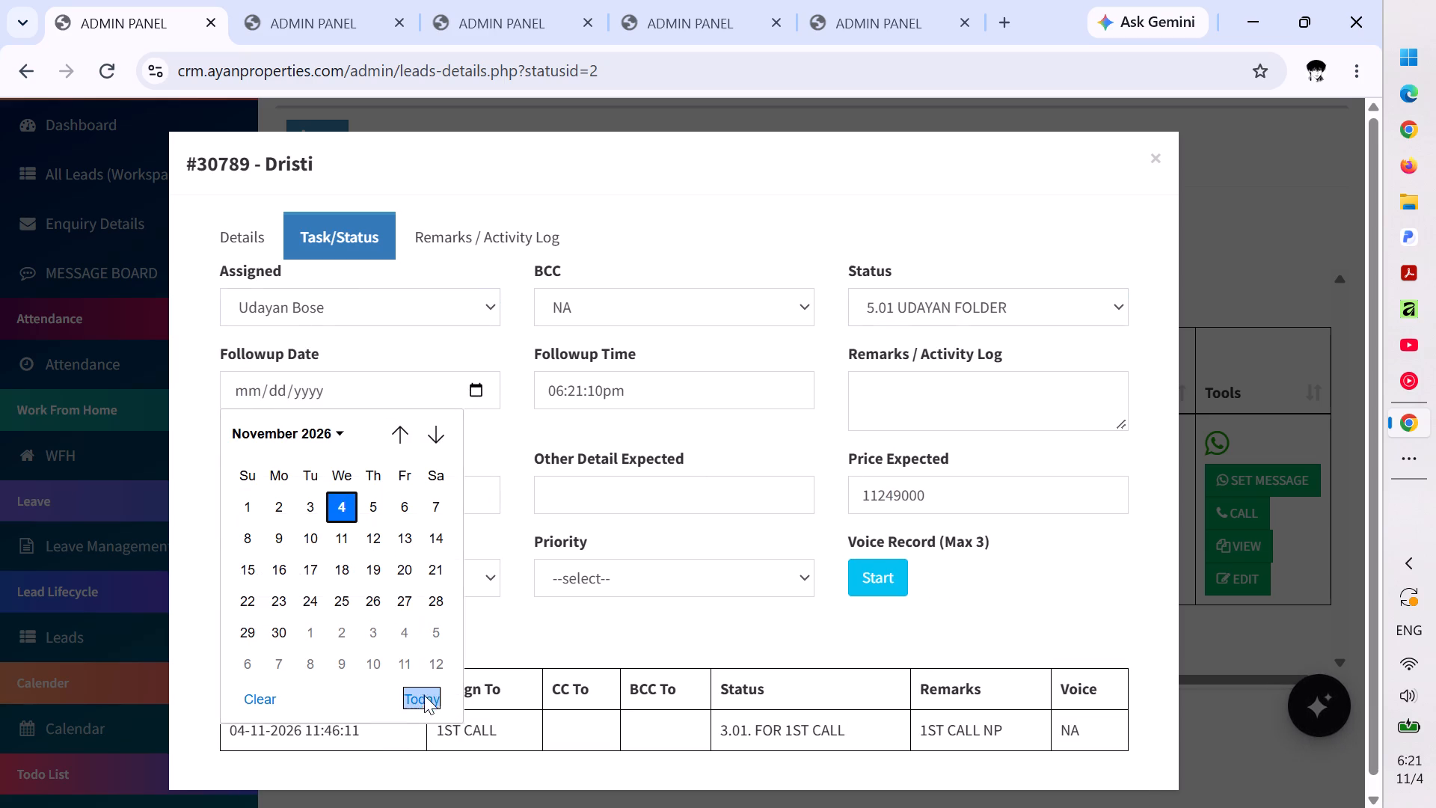
click(428, 700)
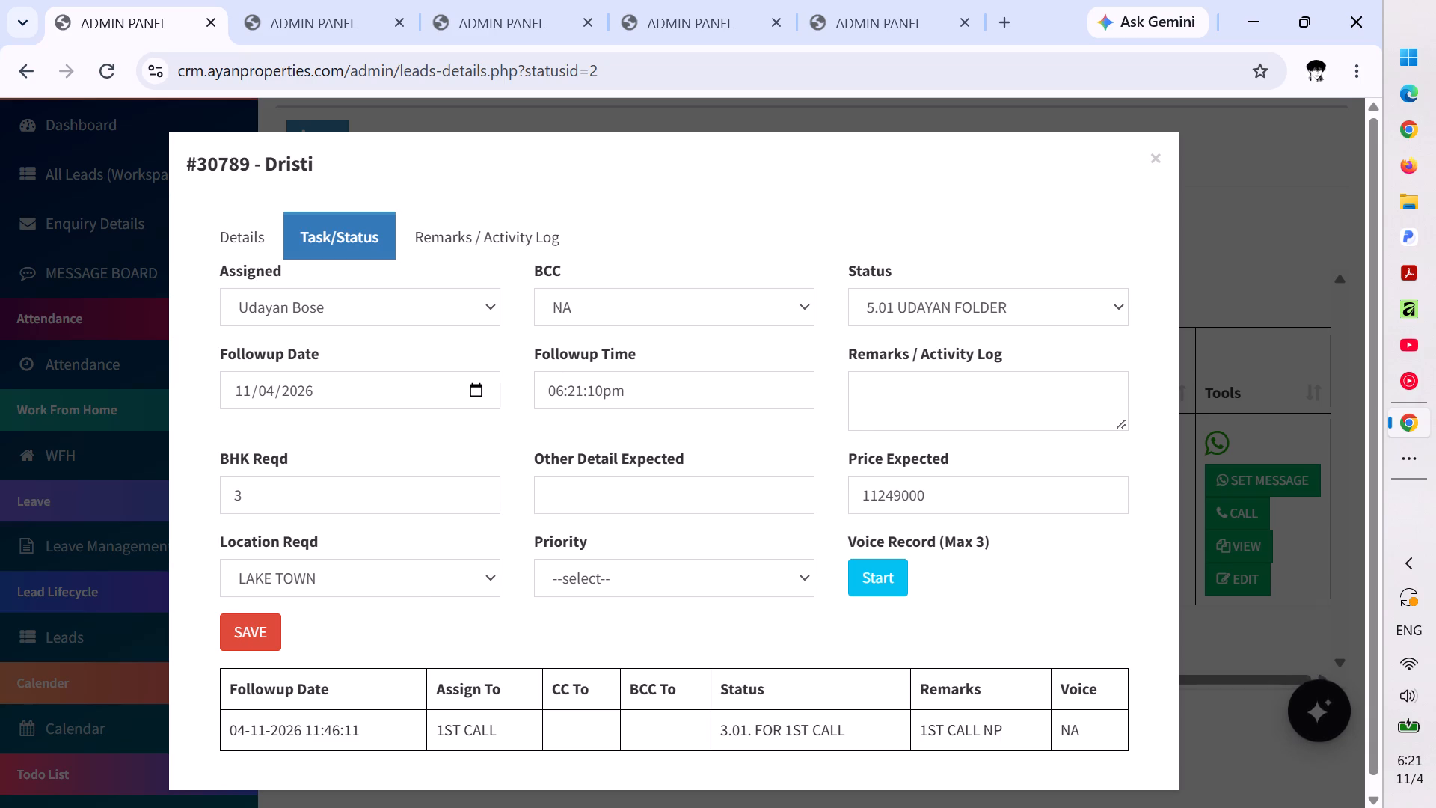
click(931, 392)
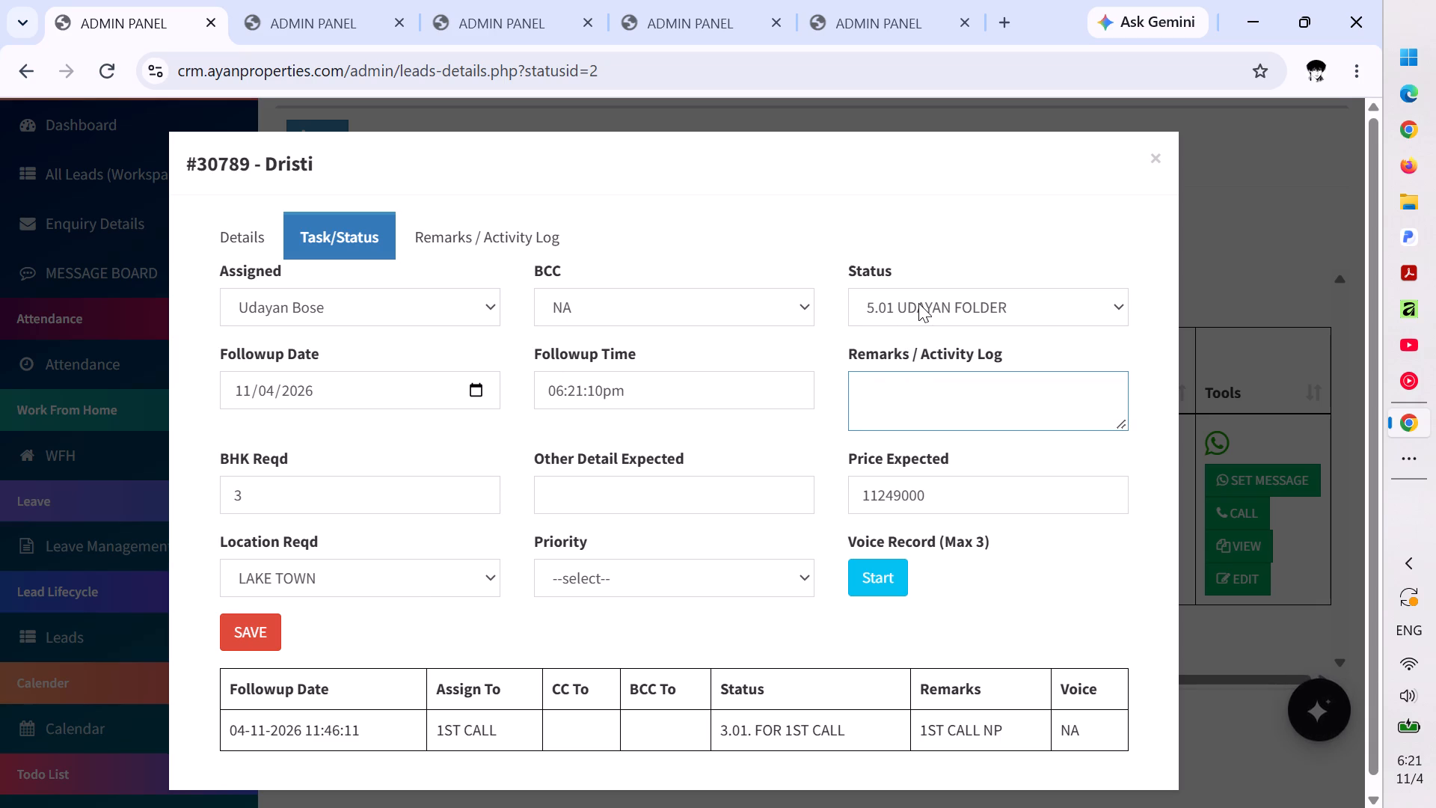
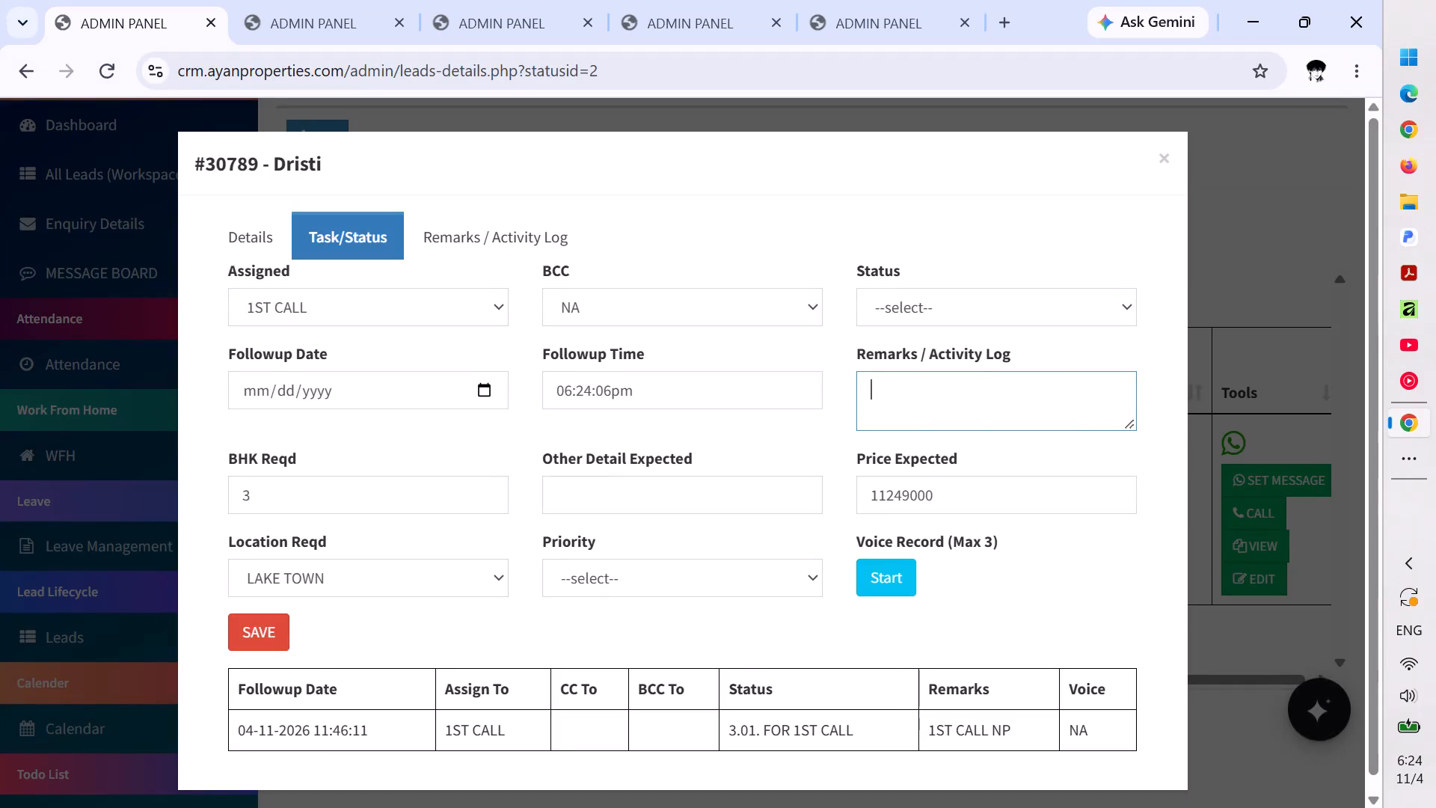
key(ctrl+v)
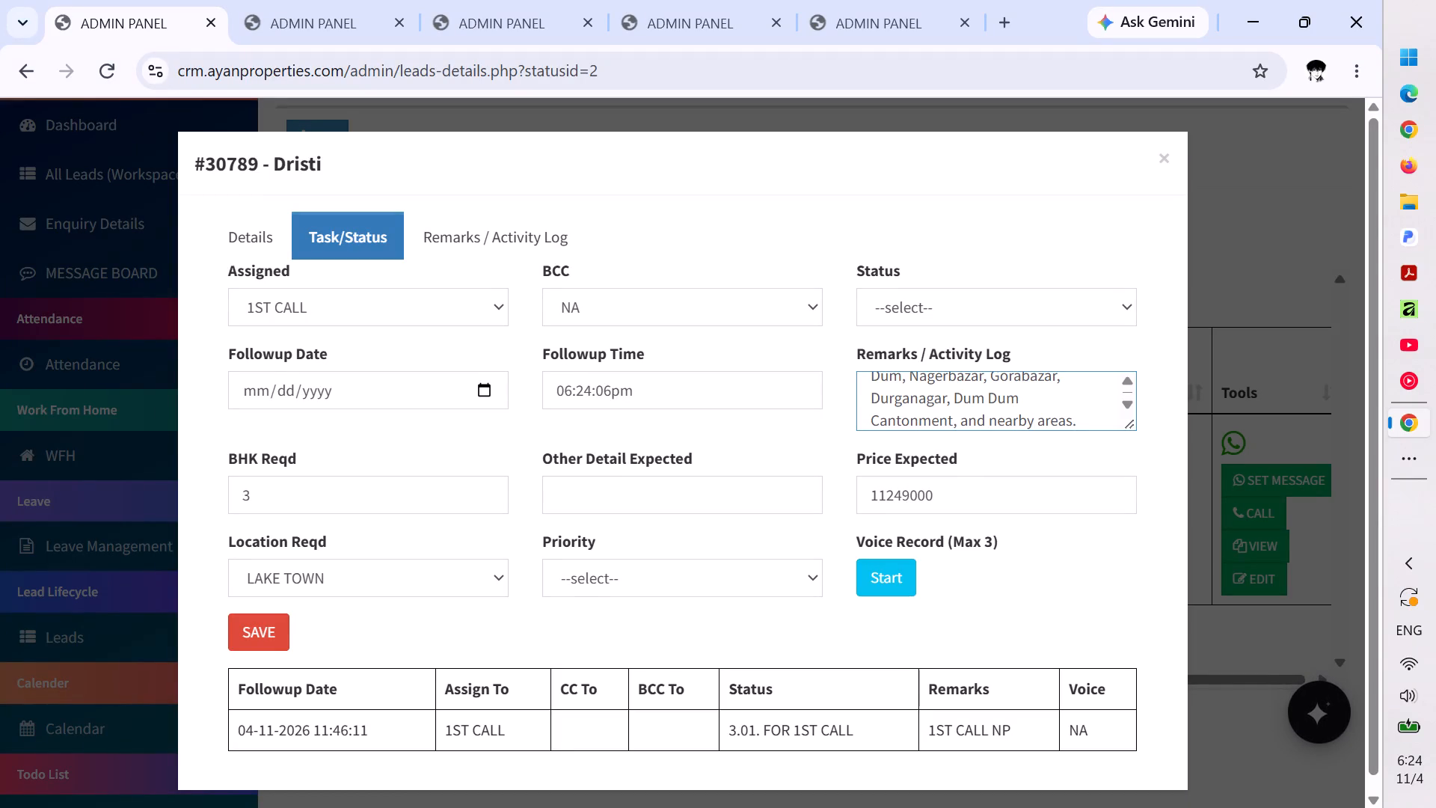
scroll(996, 424, up, 1)
scroll(996, 423, down, 1)
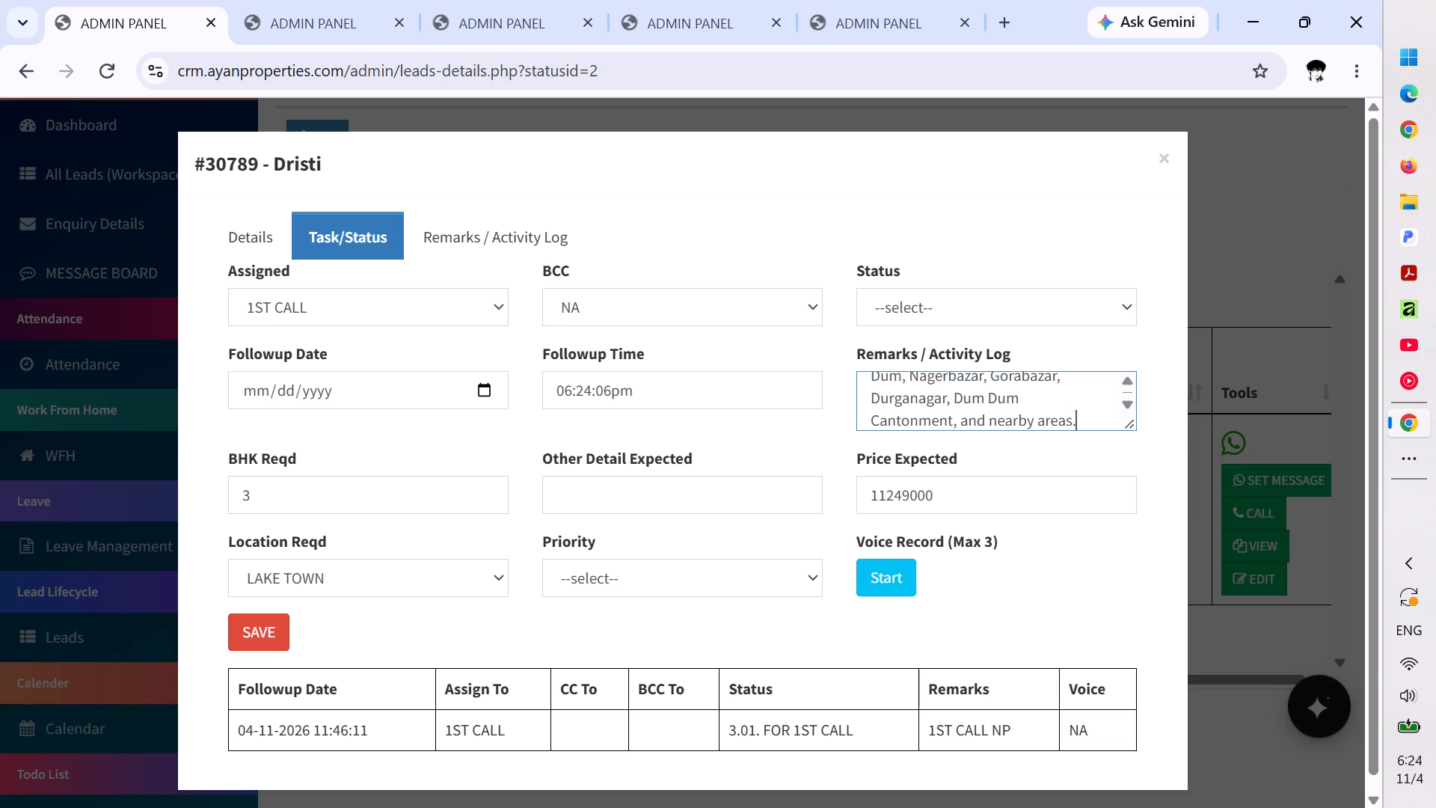
scroll(996, 423, up, 2)
scroll(996, 423, down, 2)
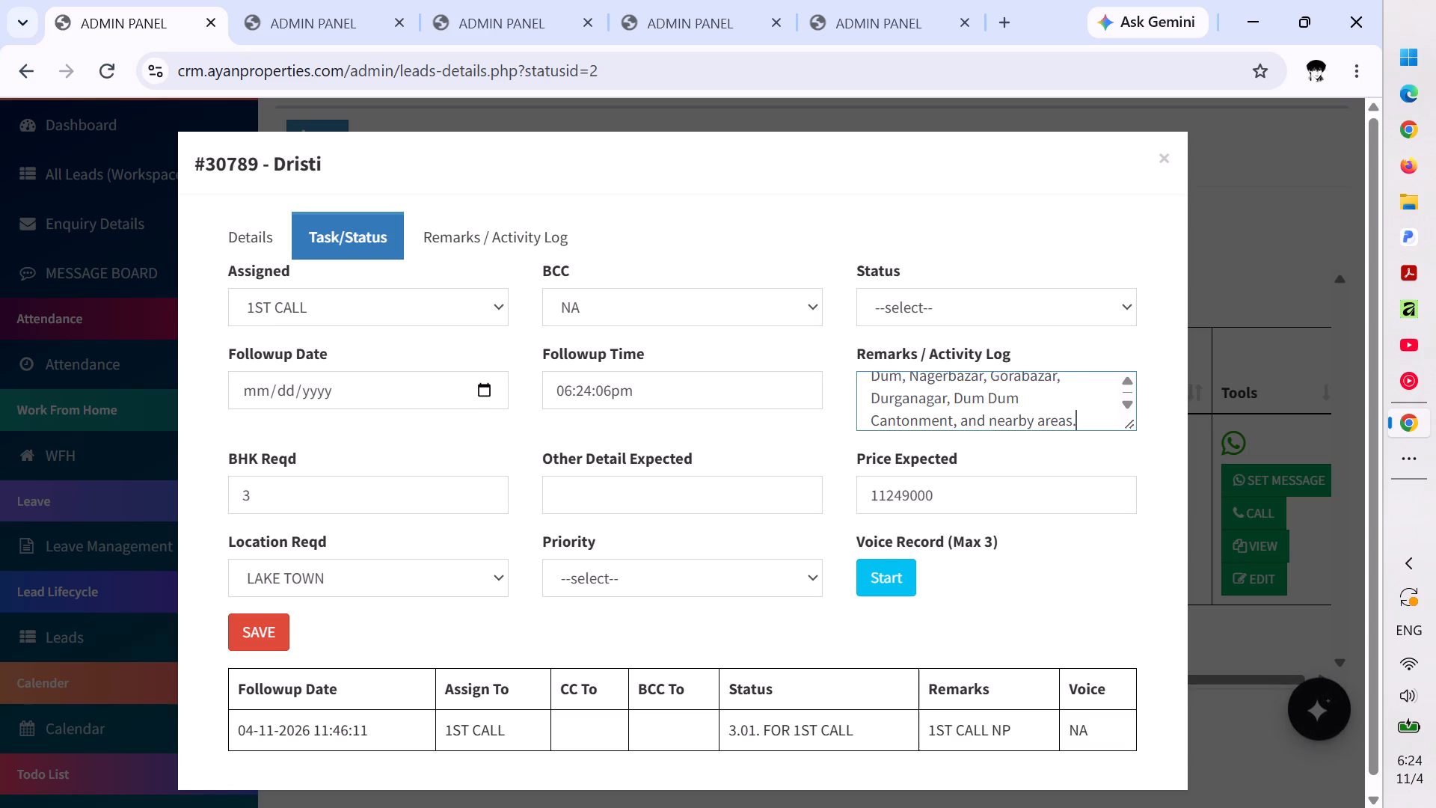
scroll(996, 423, up, 1)
scroll(996, 423, down, 1)
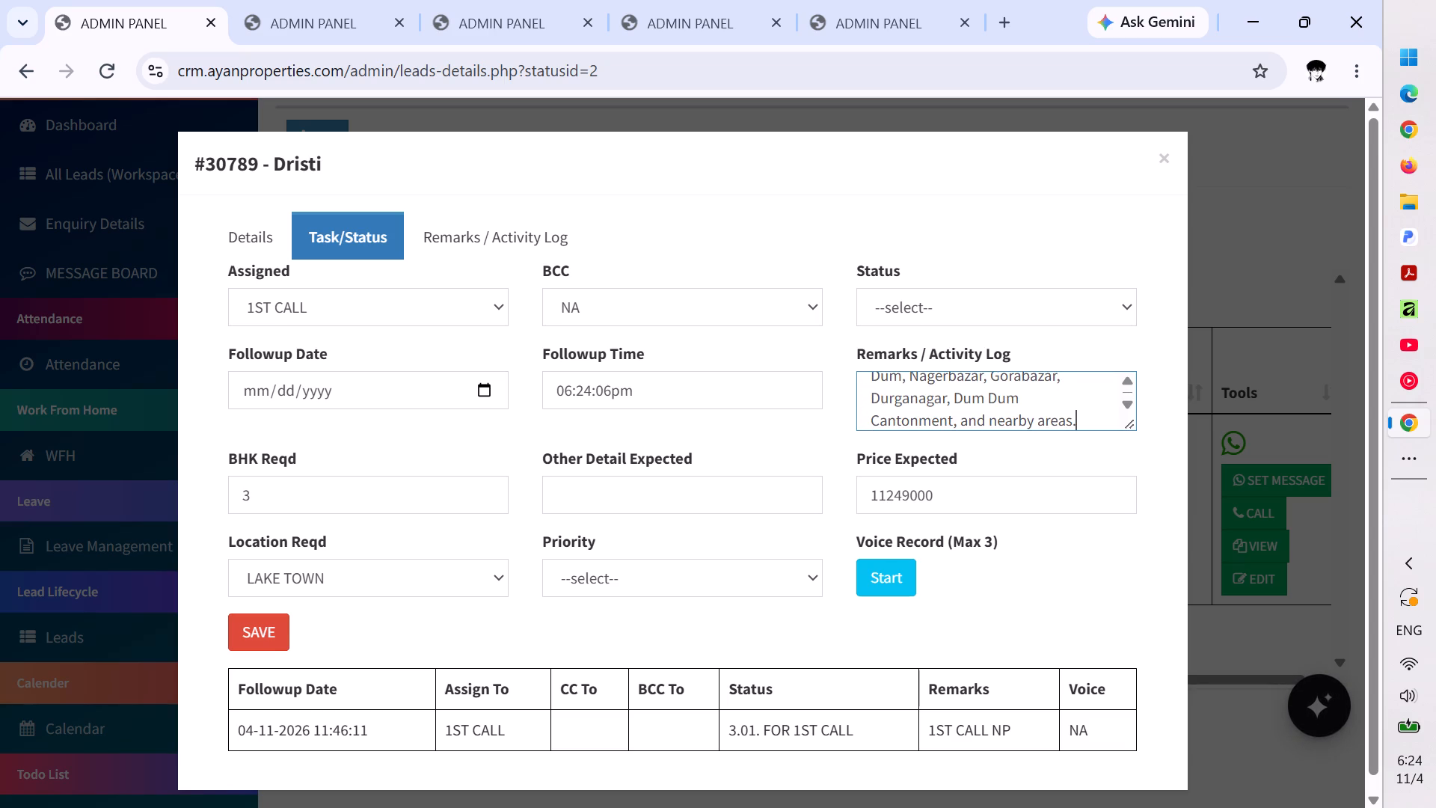
scroll(995, 420, up, 2)
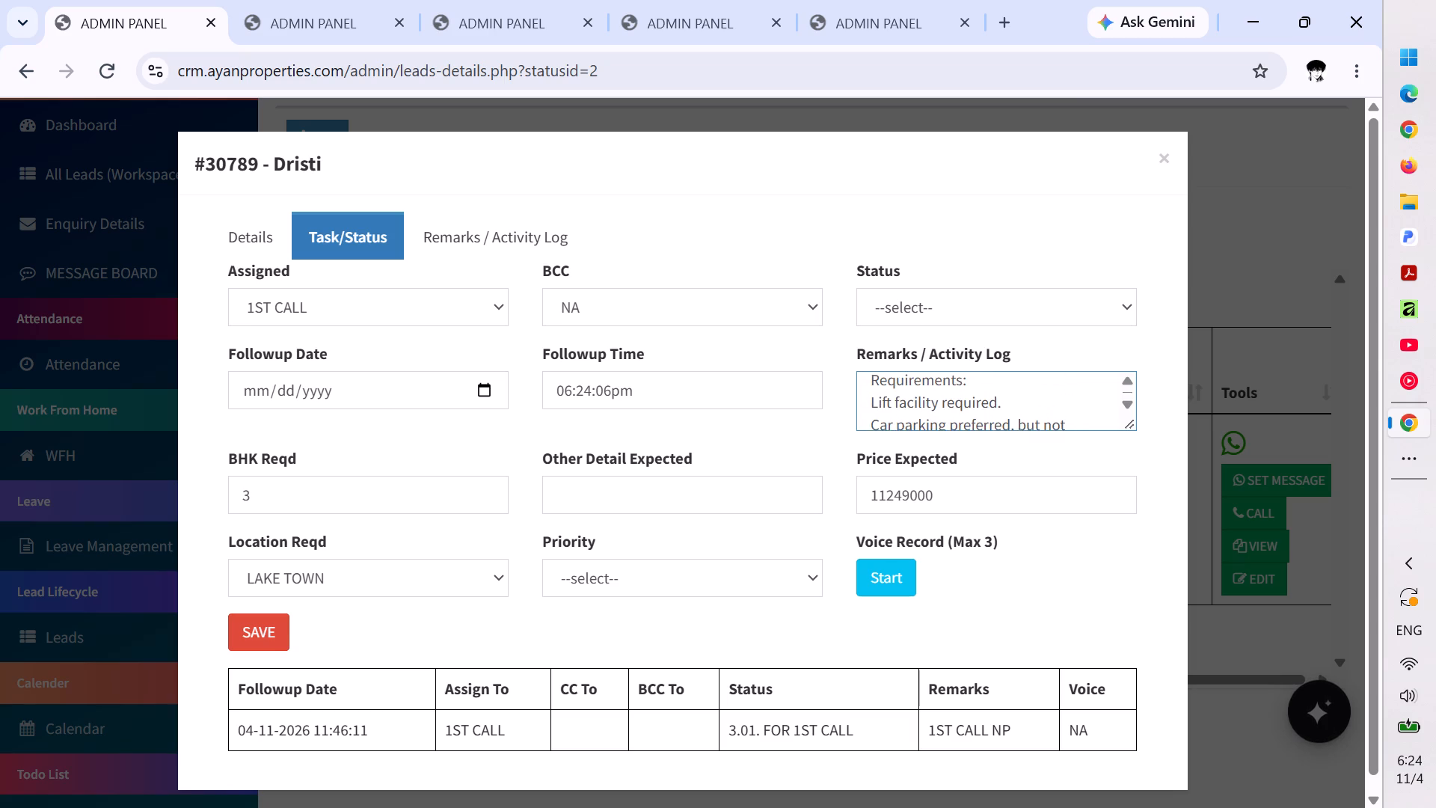
scroll(995, 420, up, 2)
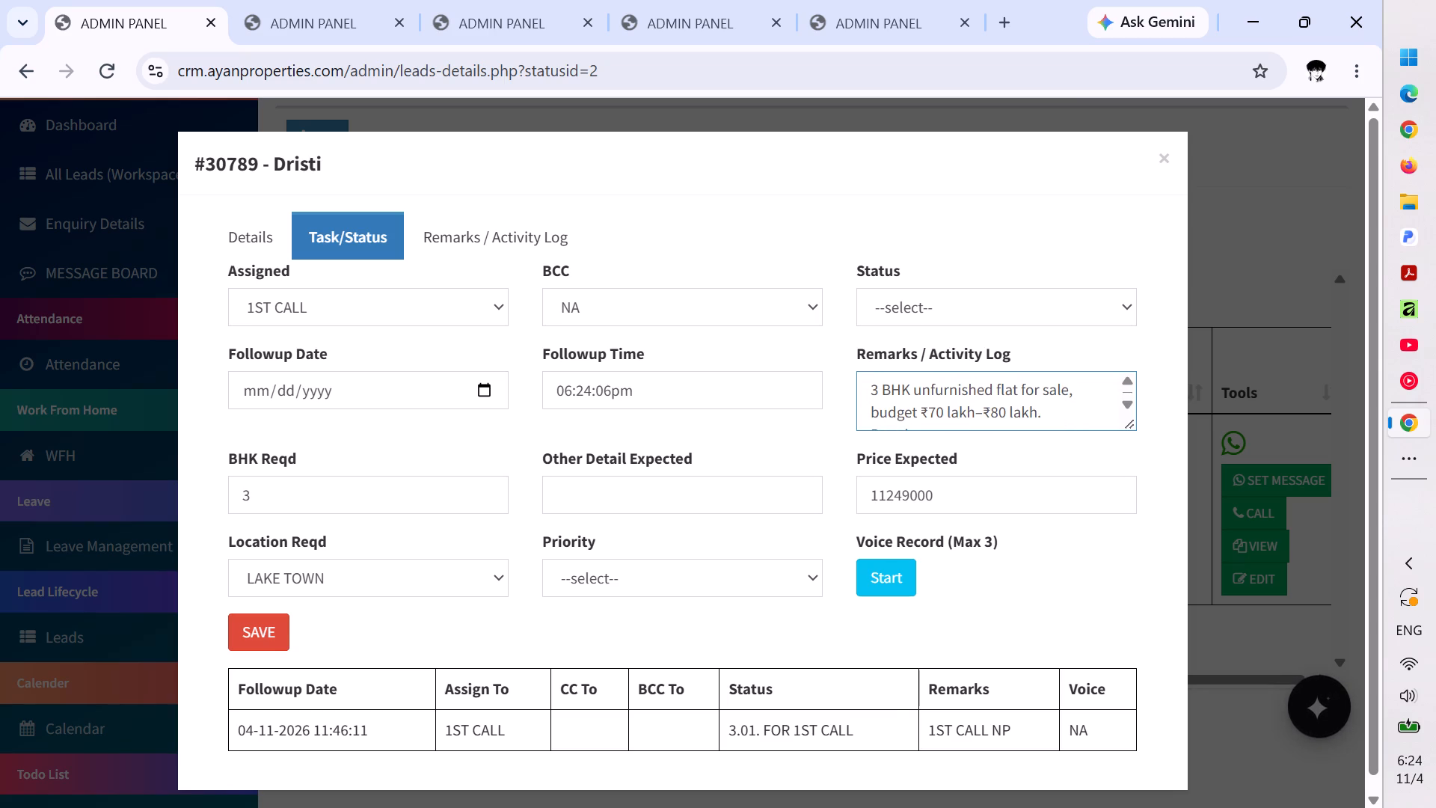
scroll(1007, 412, down, 3)
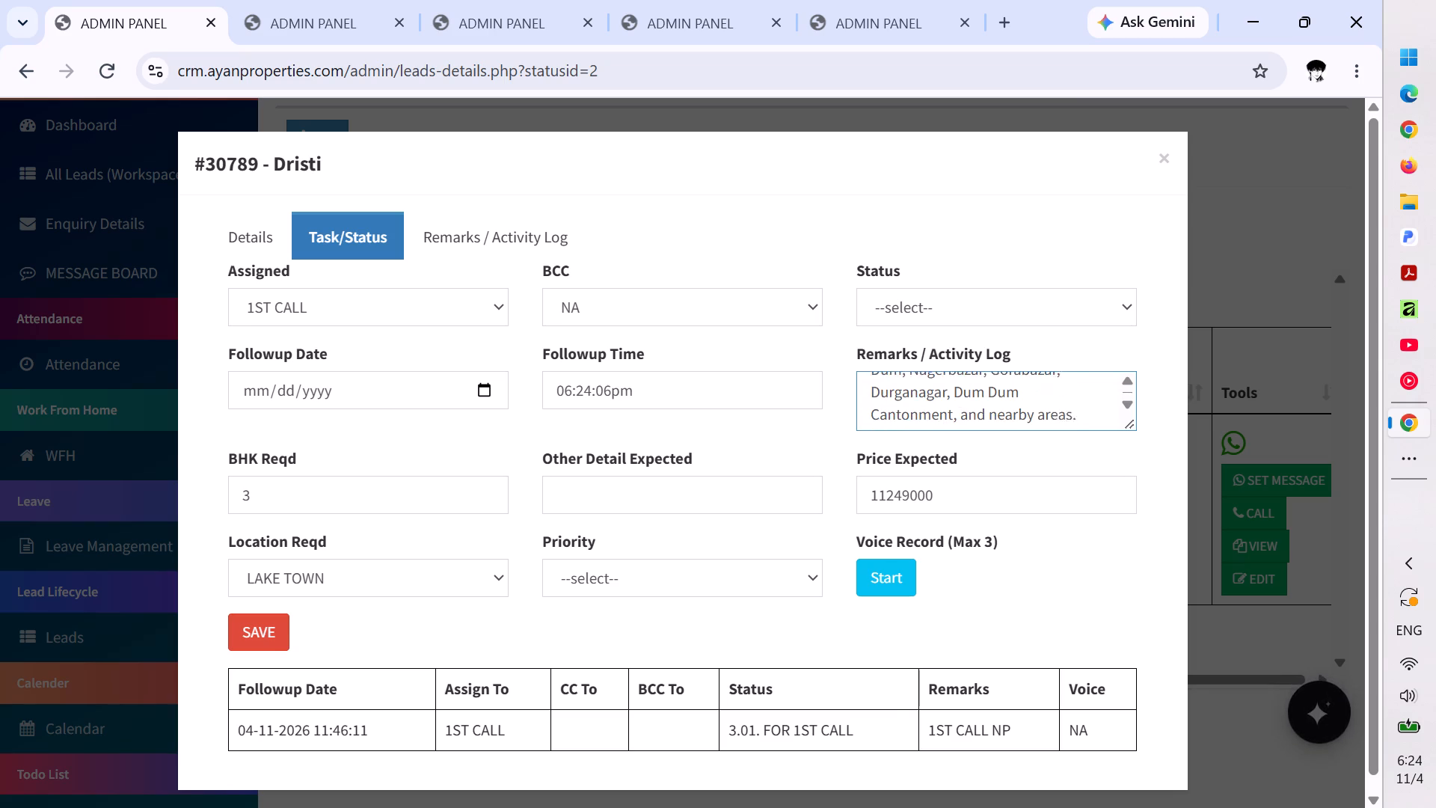
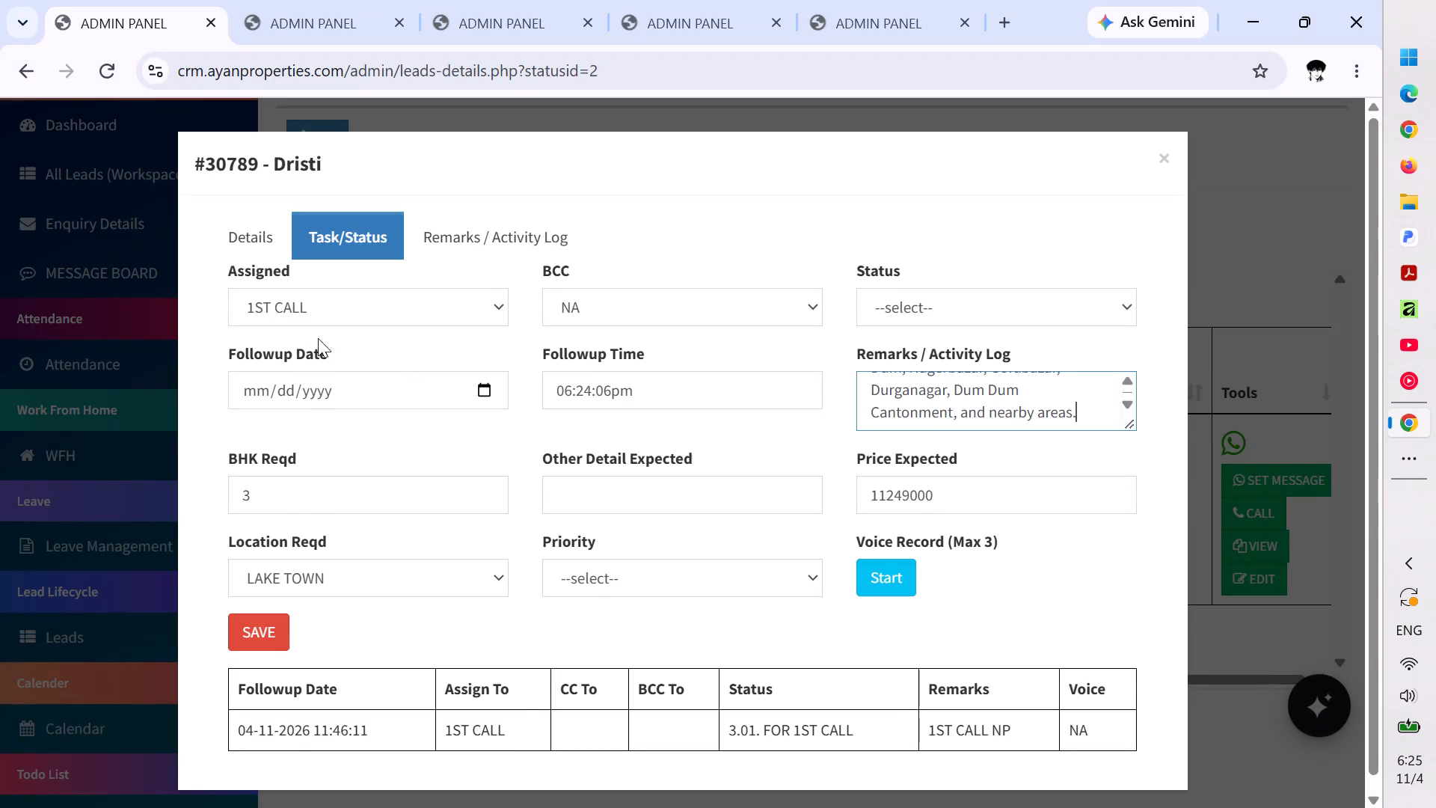
click(363, 307)
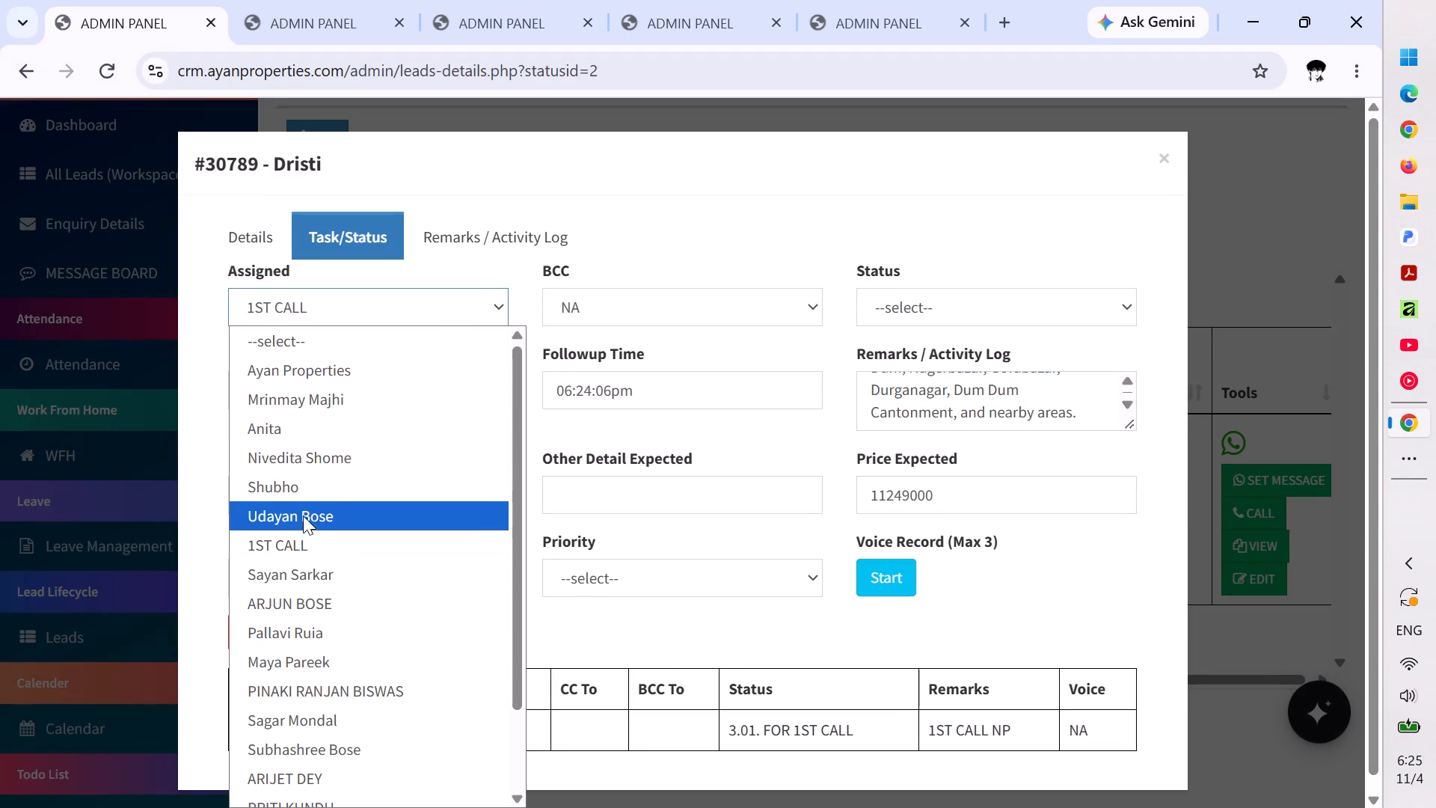
click(303, 517)
click(1031, 299)
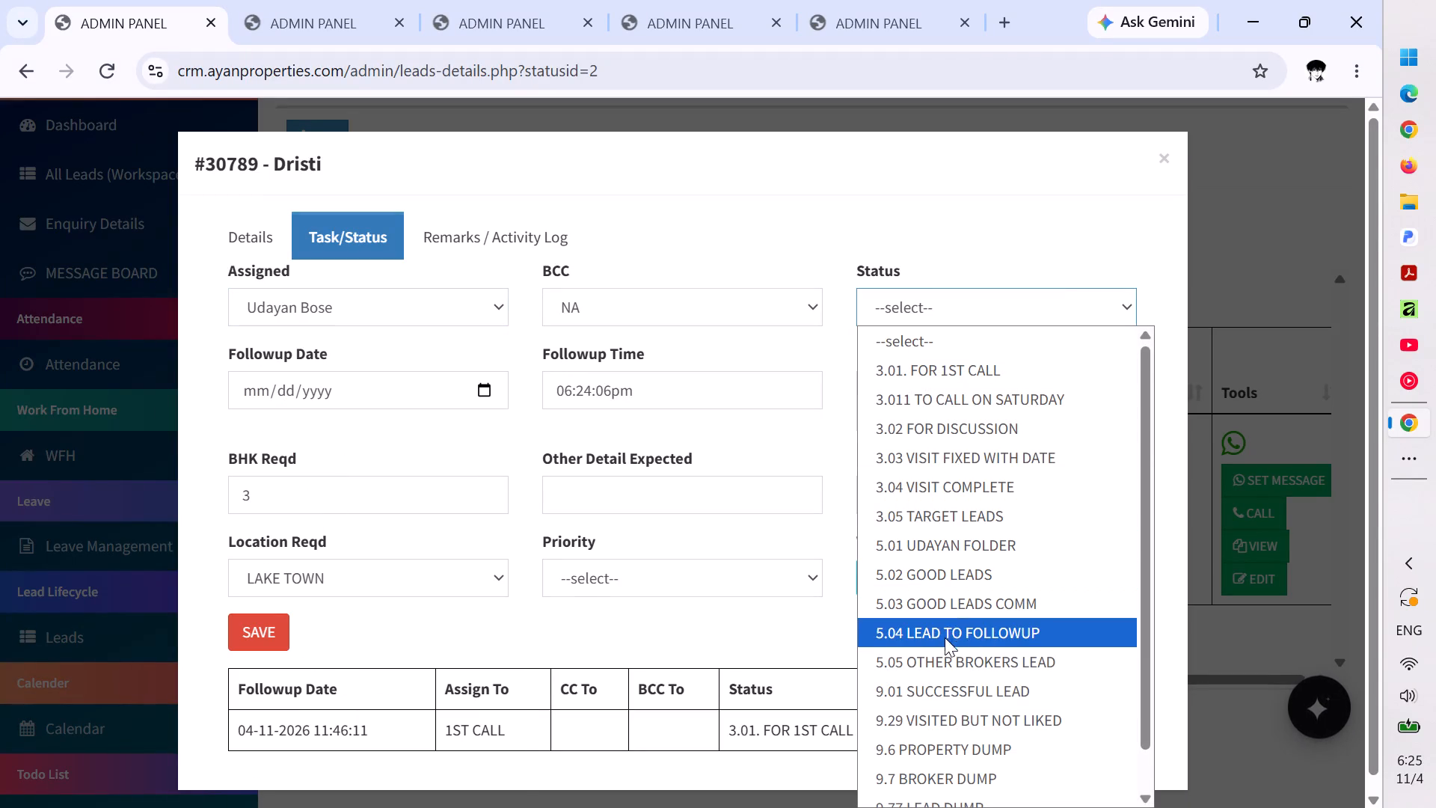
click(957, 545)
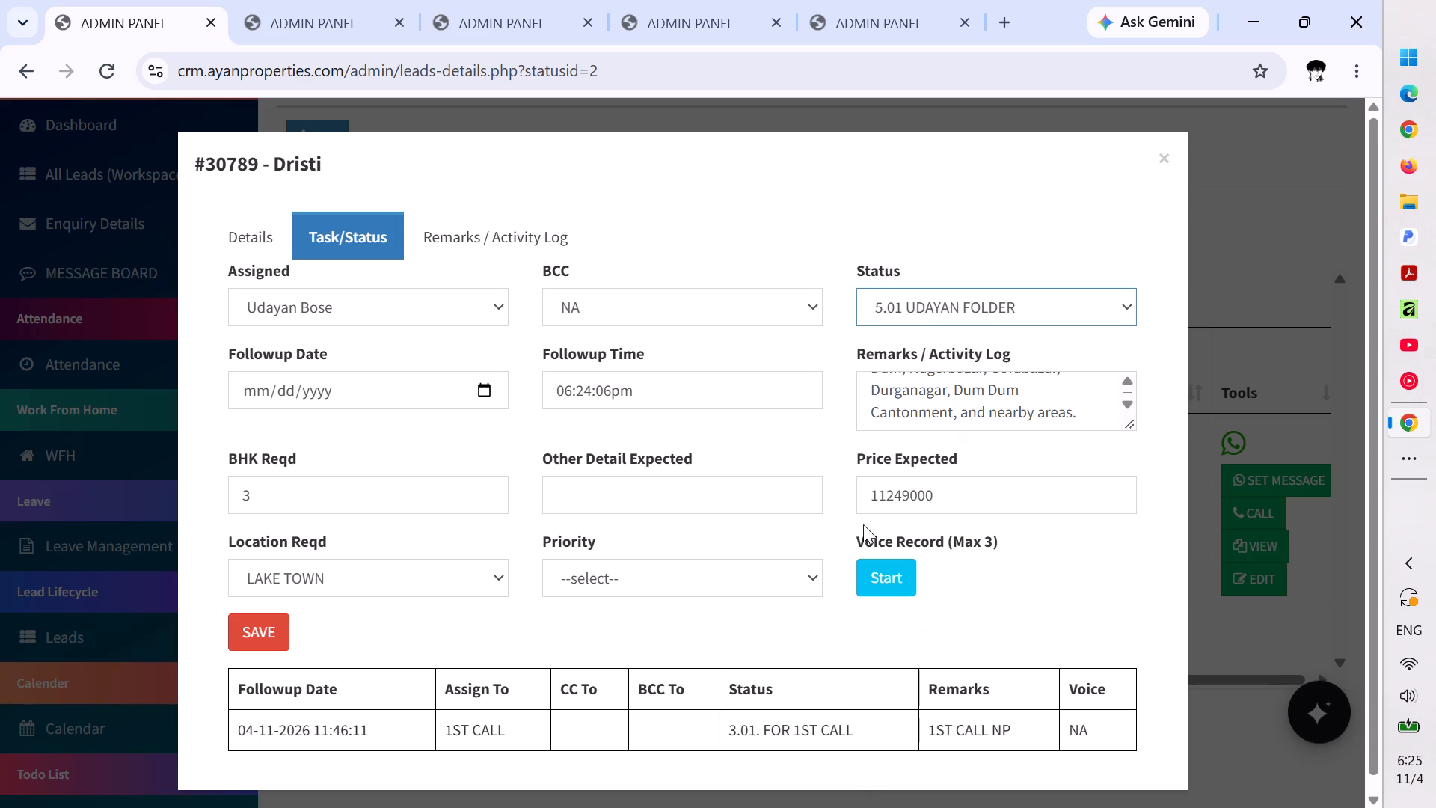
click(488, 389)
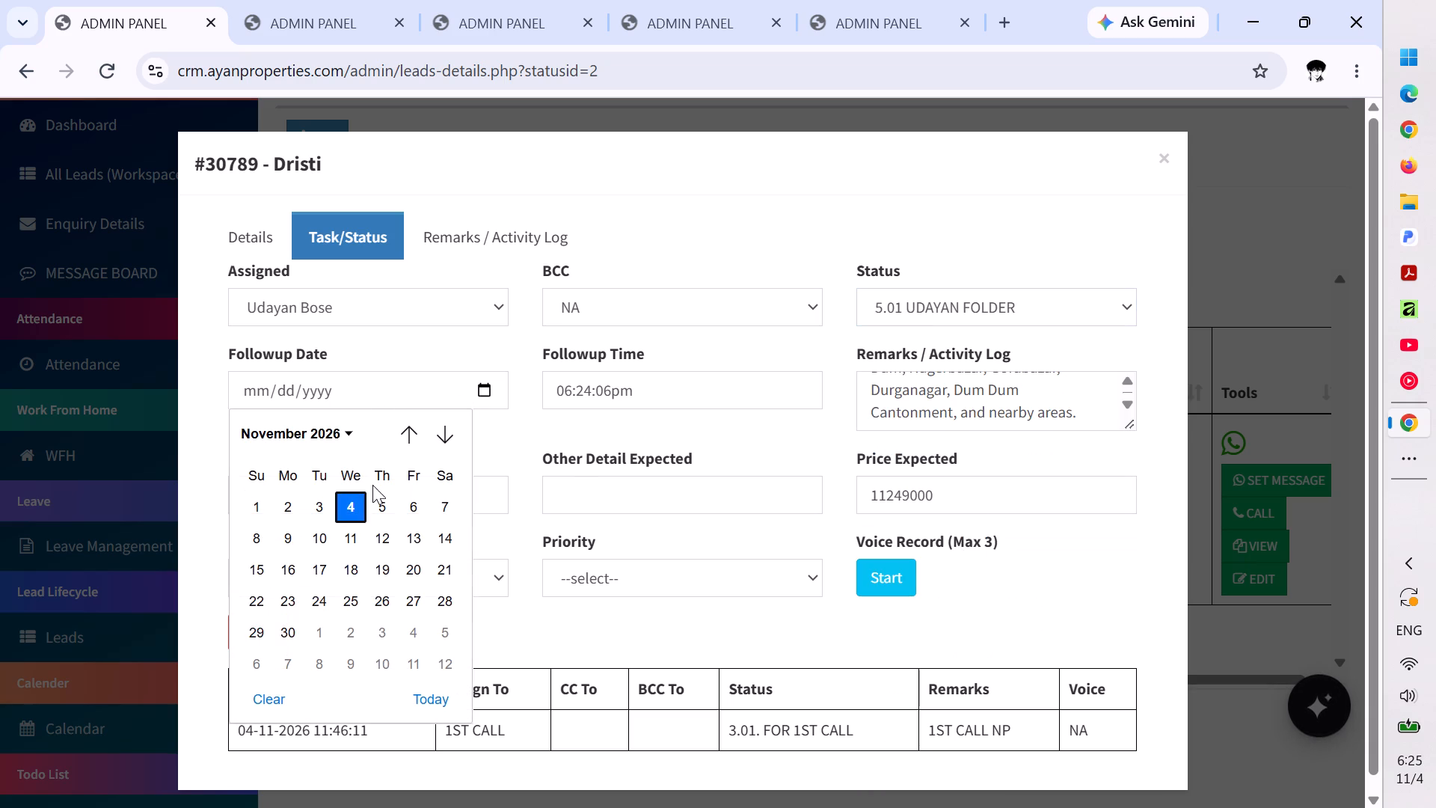
click(356, 504)
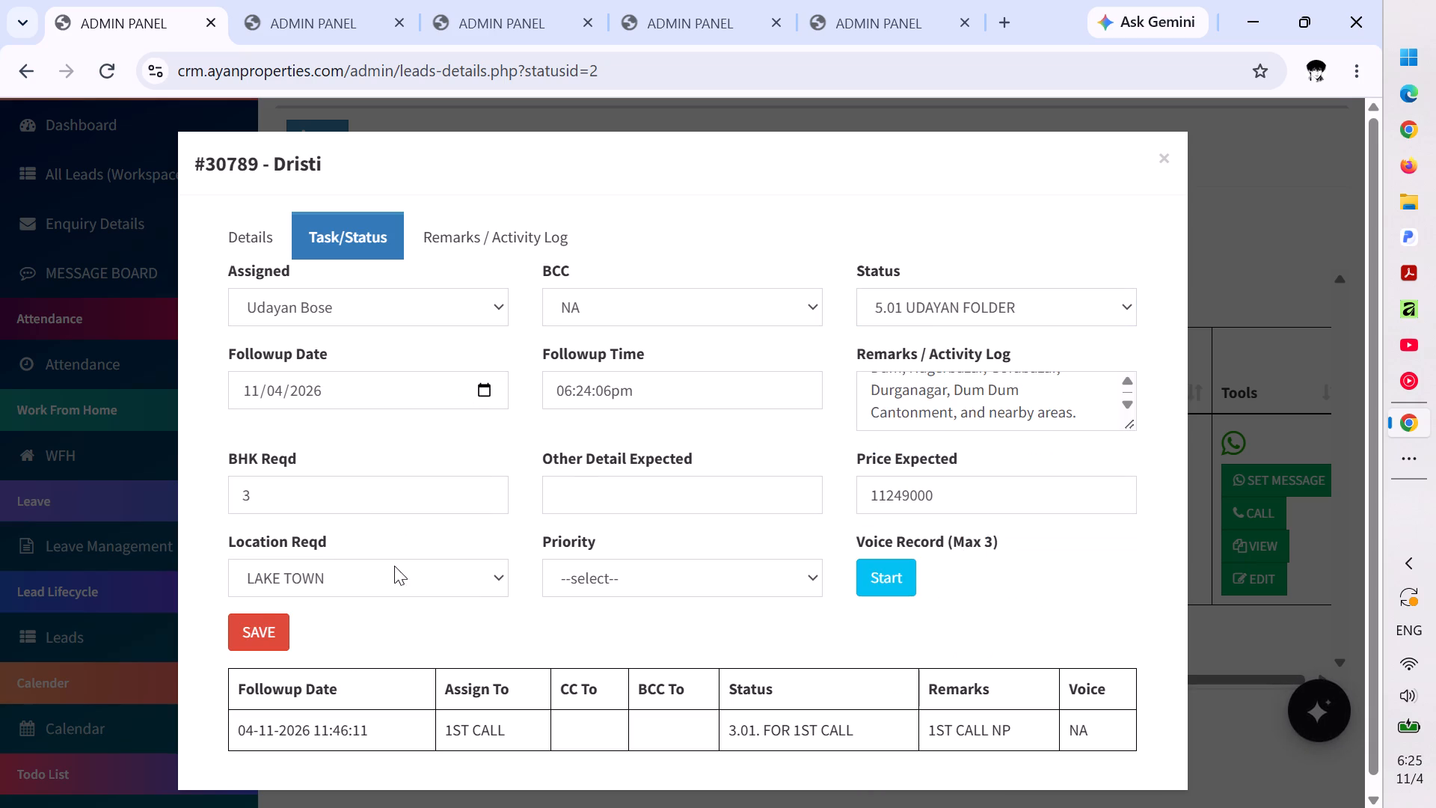
click(604, 570)
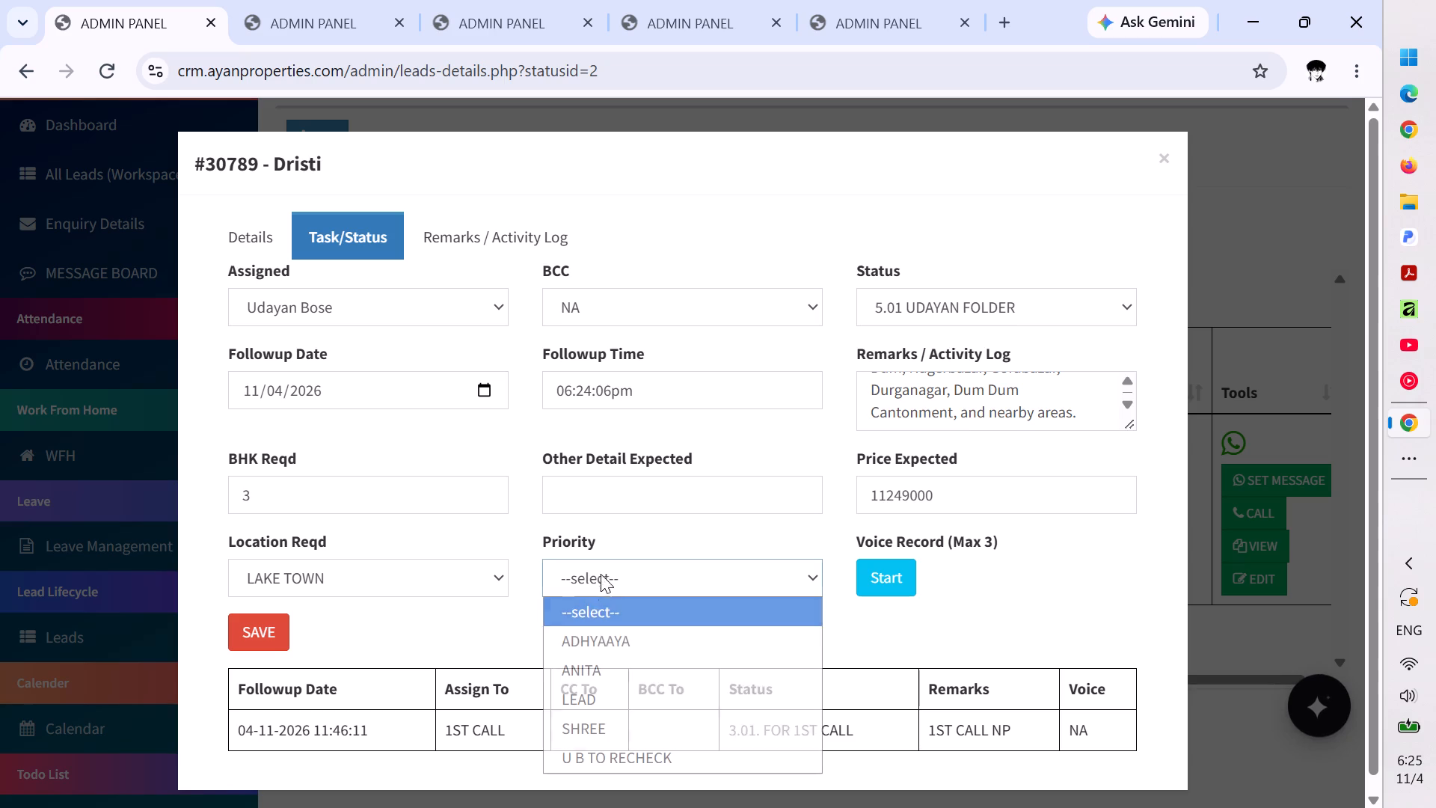
click(612, 753)
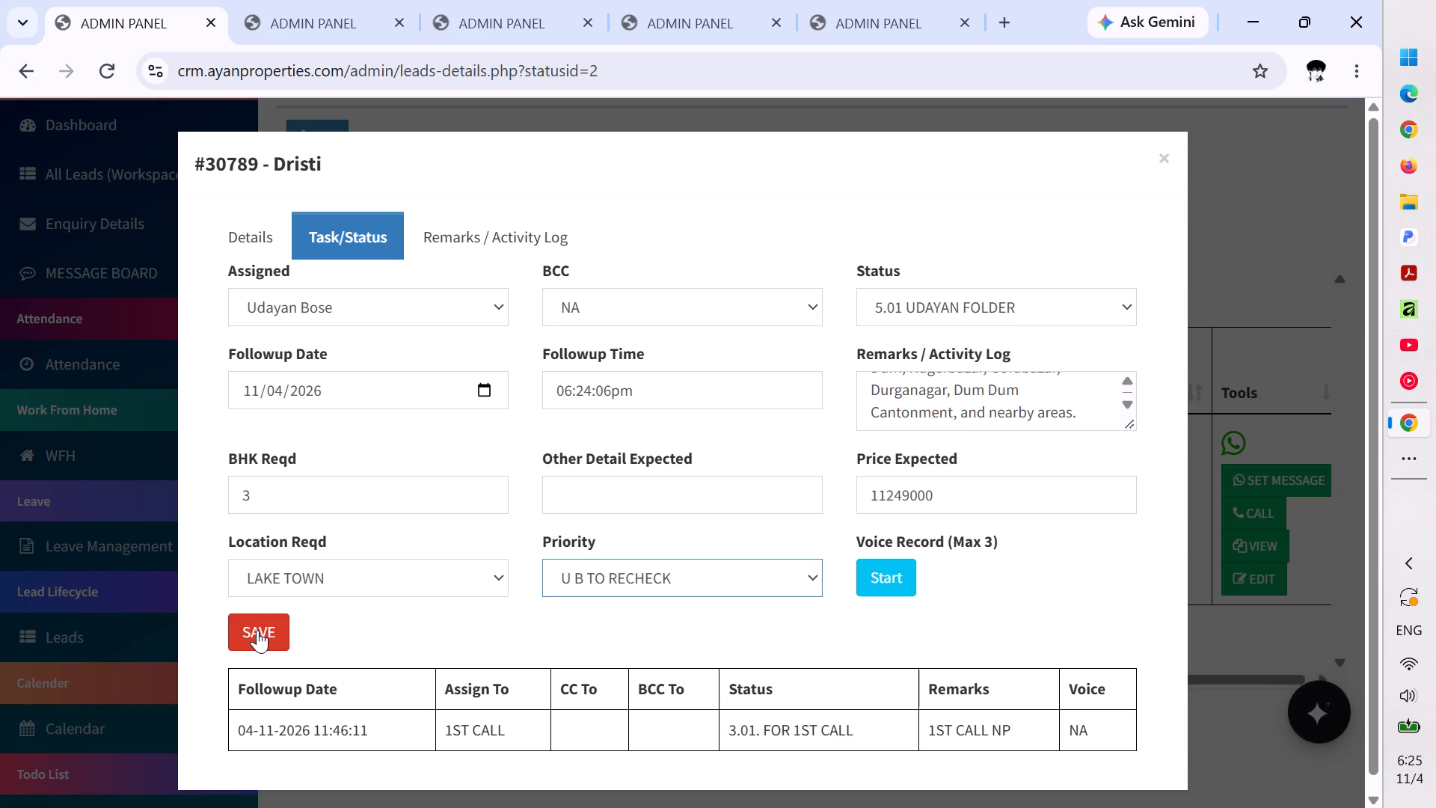
click(257, 637)
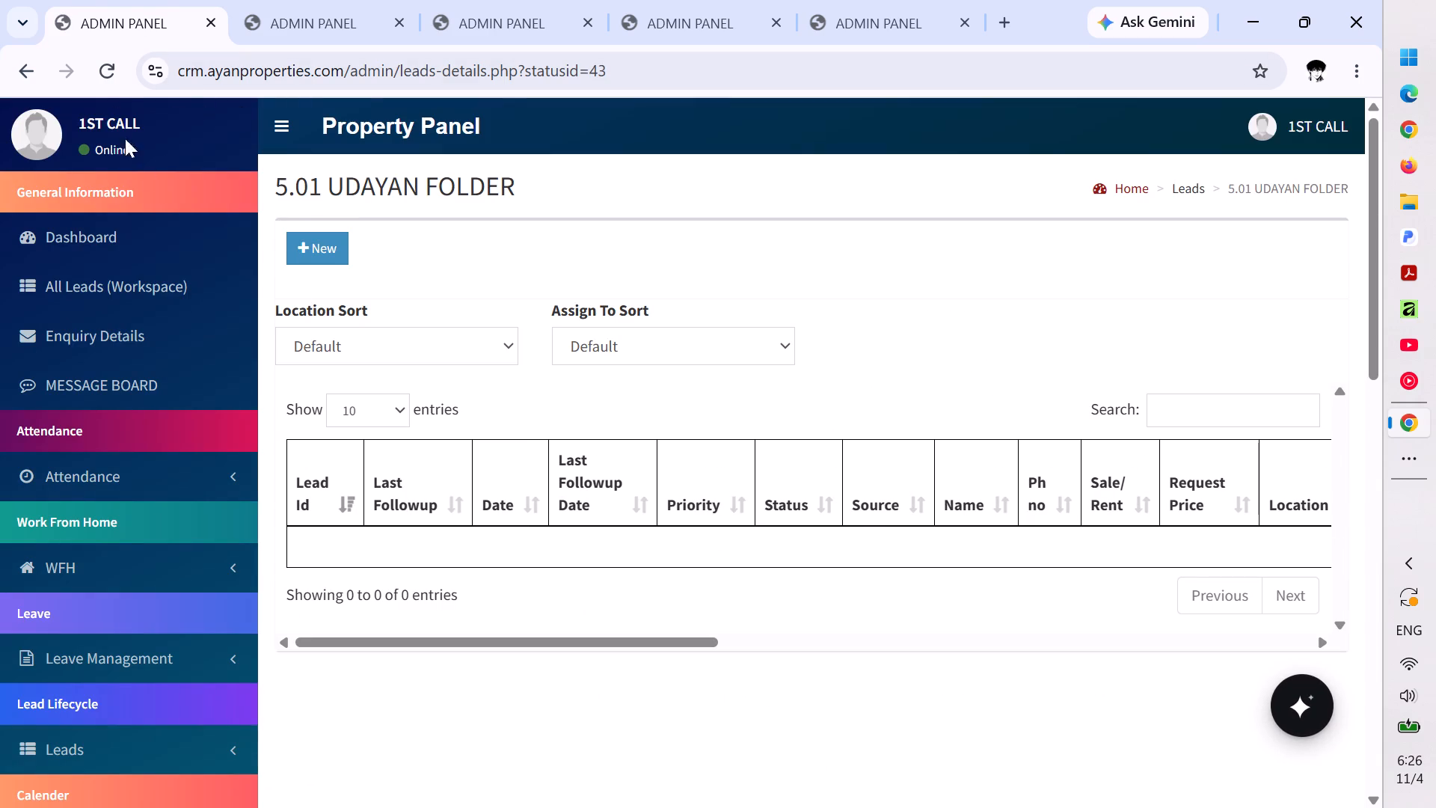
Return to the dashboard and open the 3.01. FOR 1ST CALL leads list.
click(152, 239)
click(964, 242)
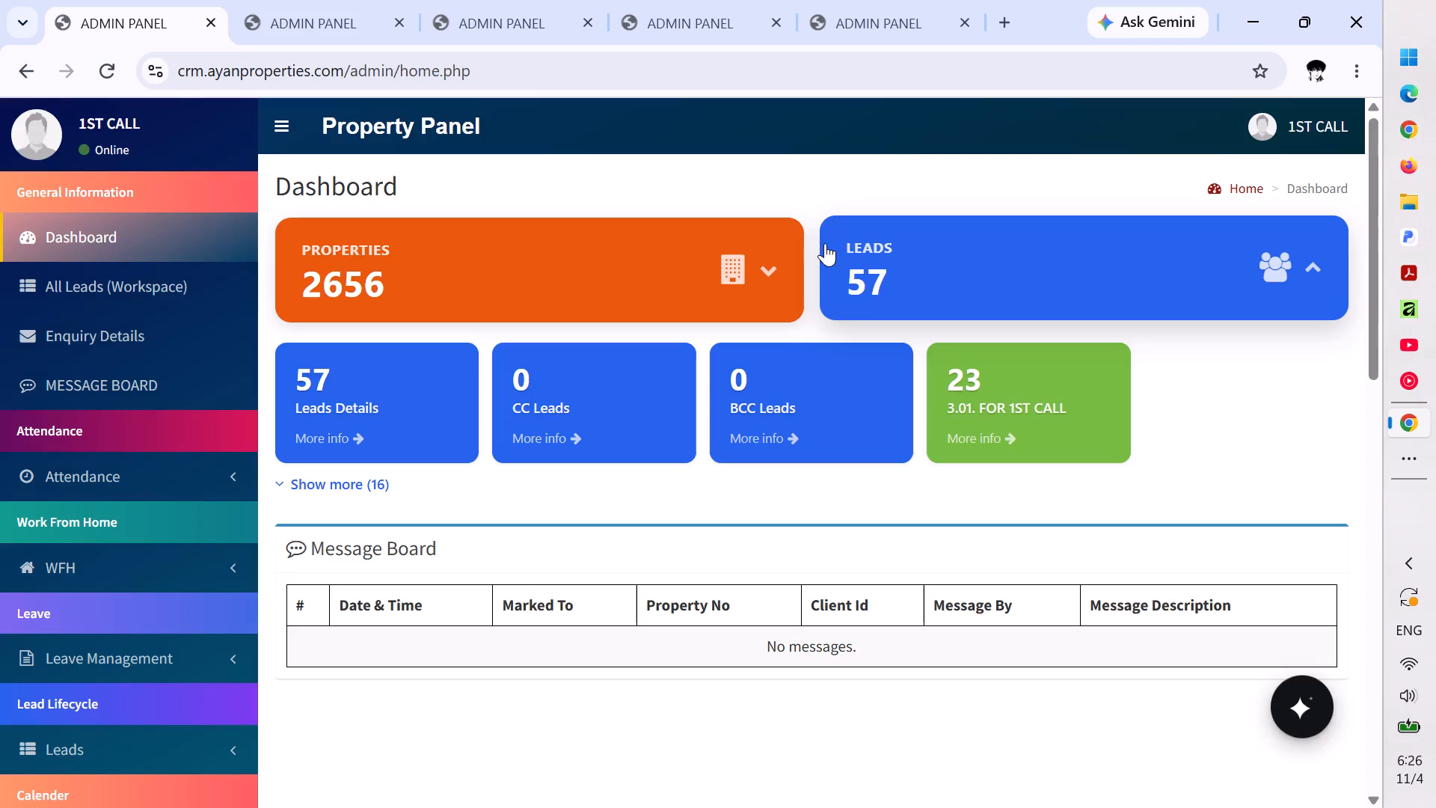
click(971, 422)
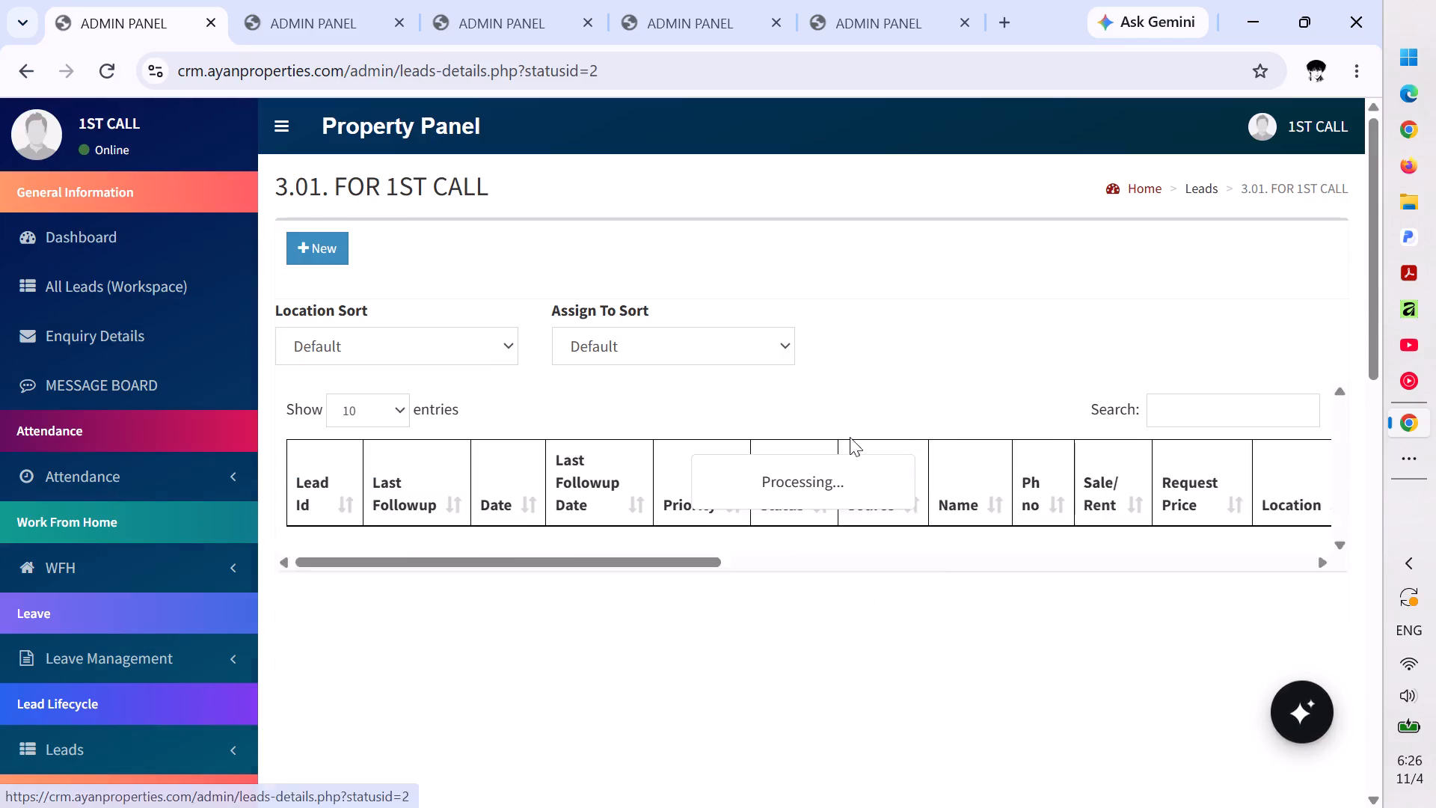
Refresh the Todo List and check which leads are still pending.
click(319, 7)
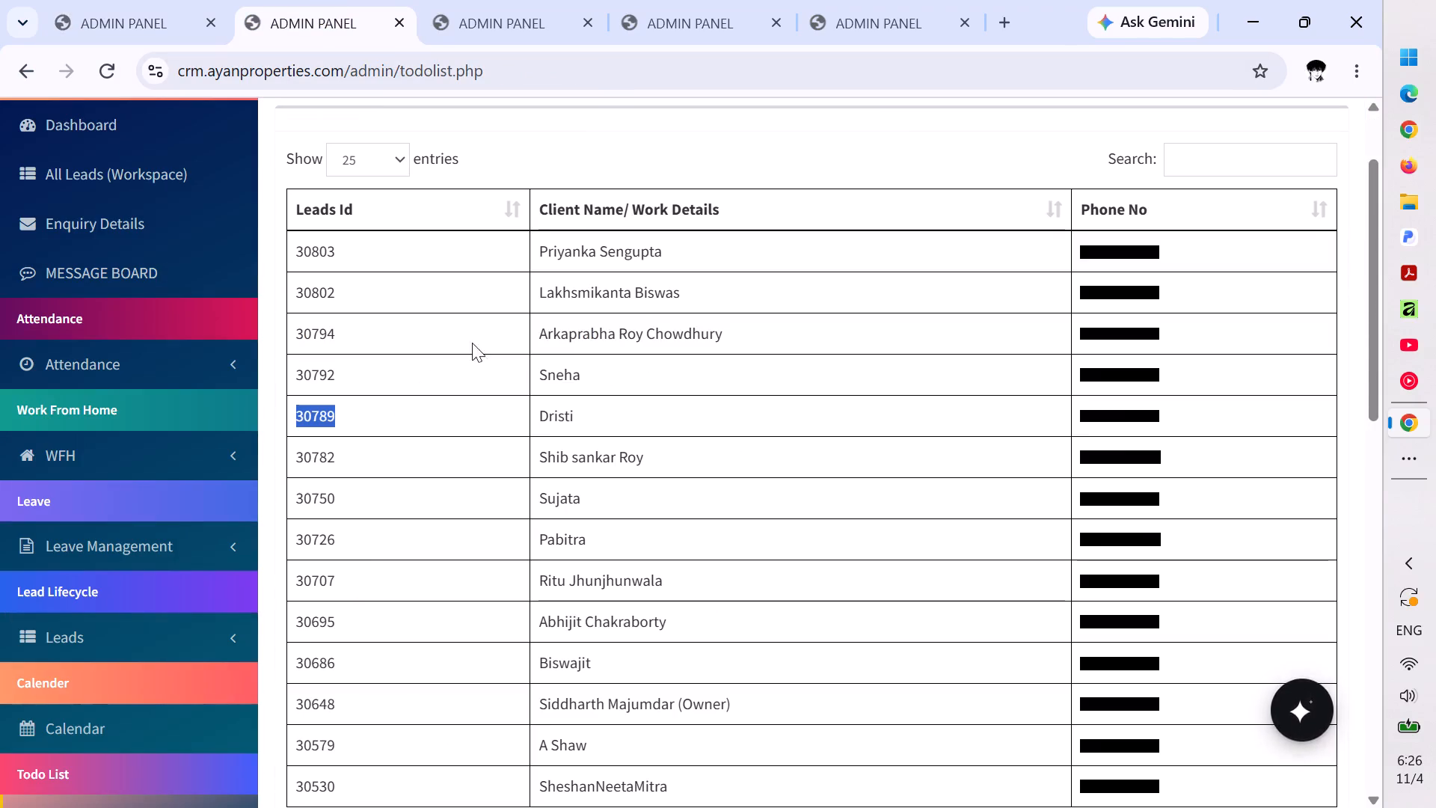
click(115, 68)
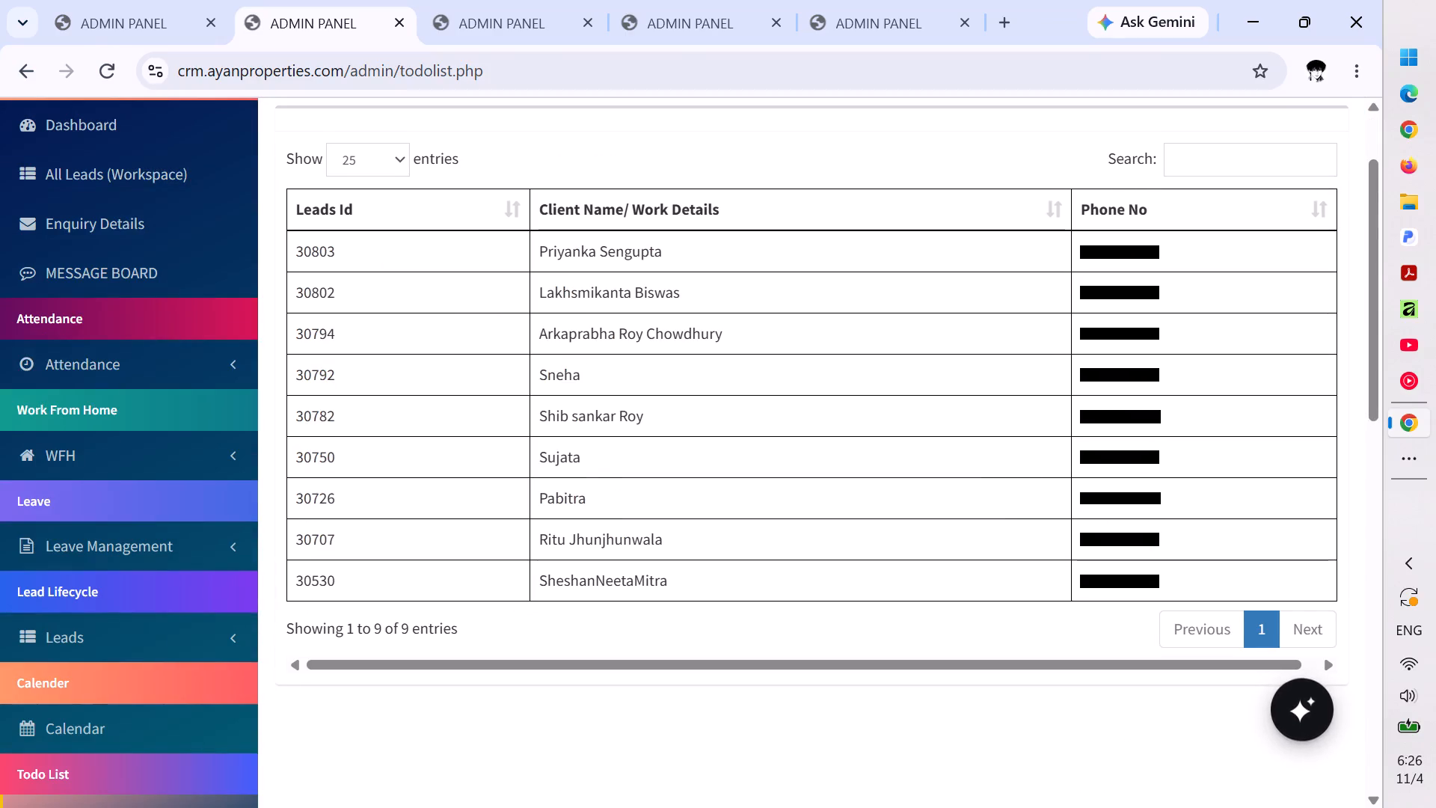
click(111, 69)
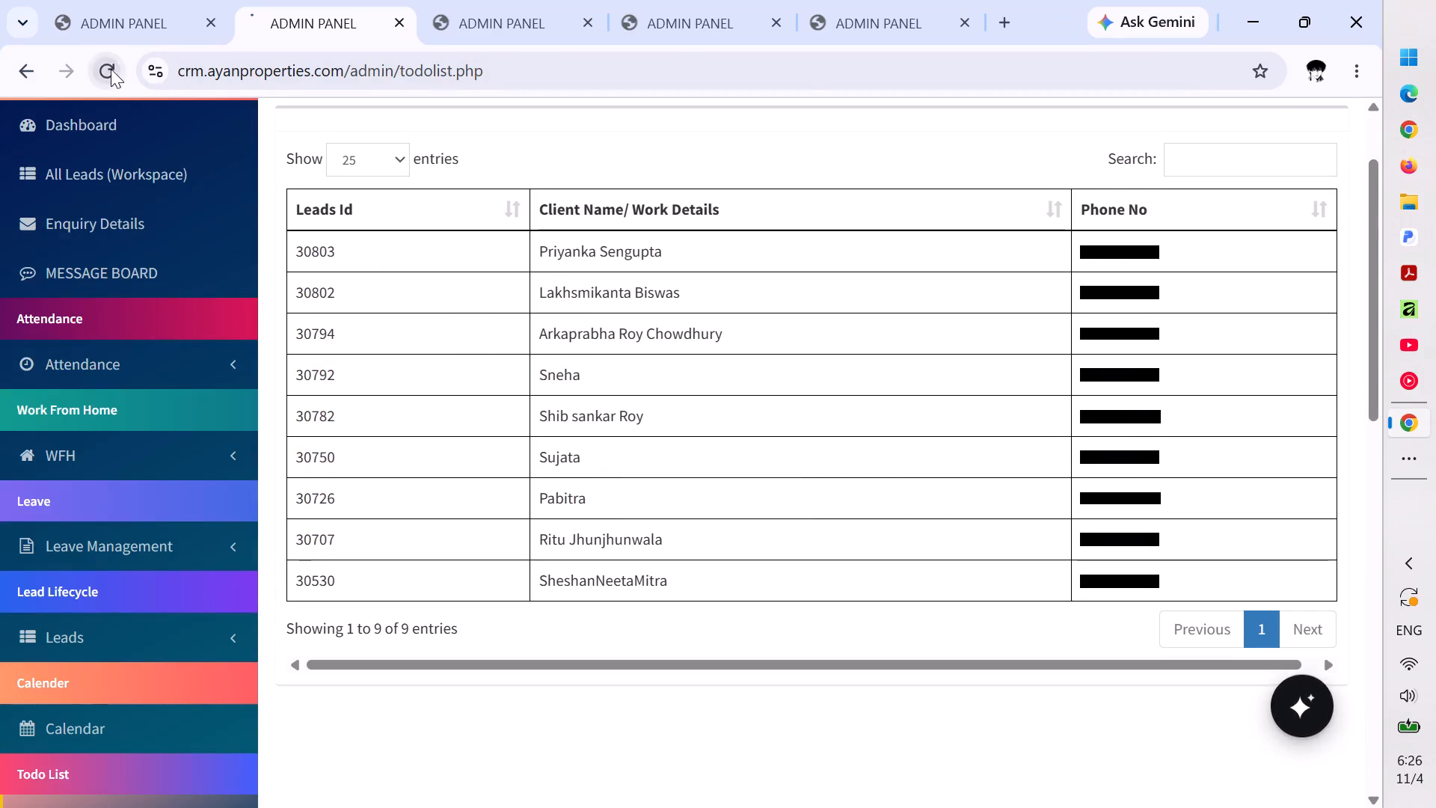
scroll(619, 369, up, 1)
scroll(619, 367, down, 1)
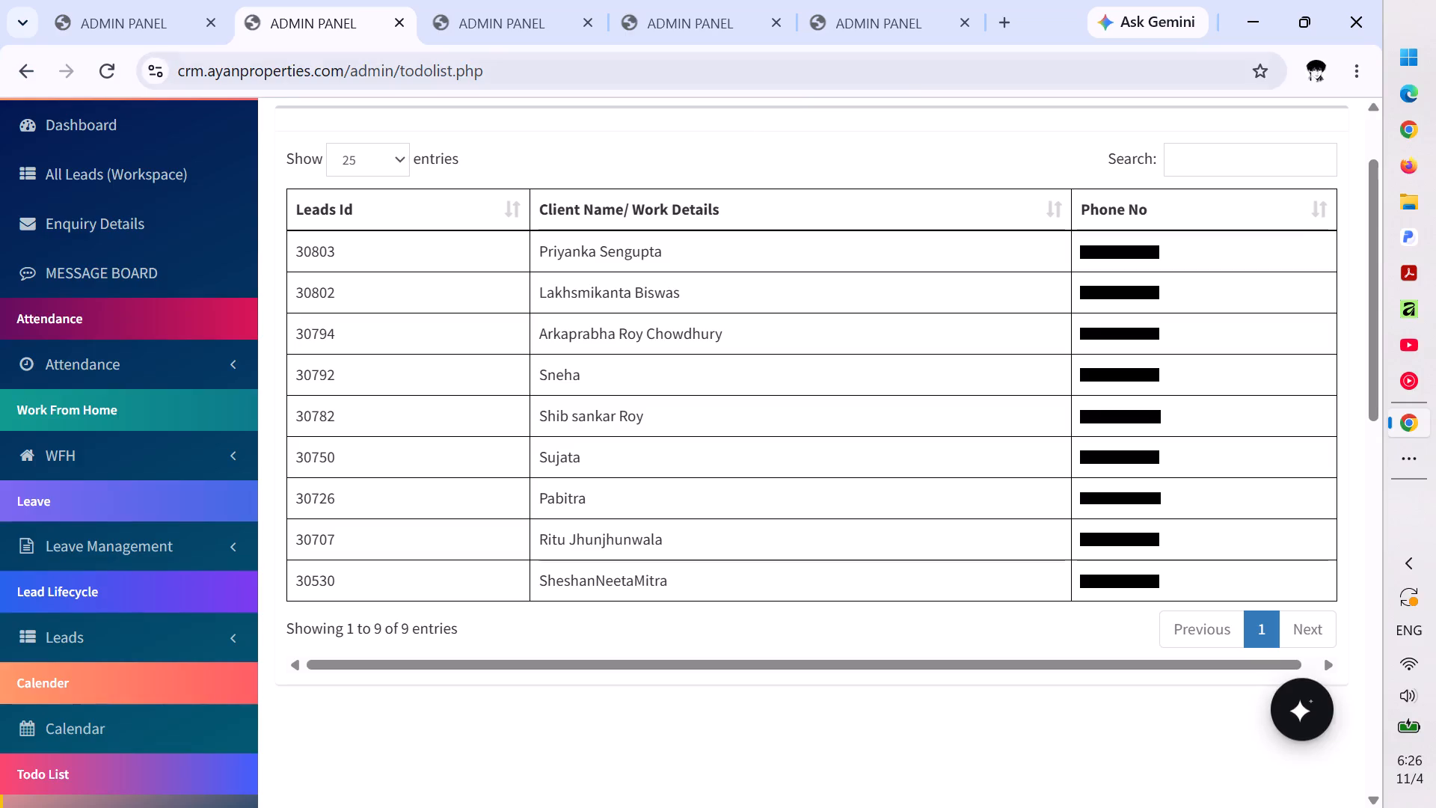
Open the Windows power options.
click(1409, 54)
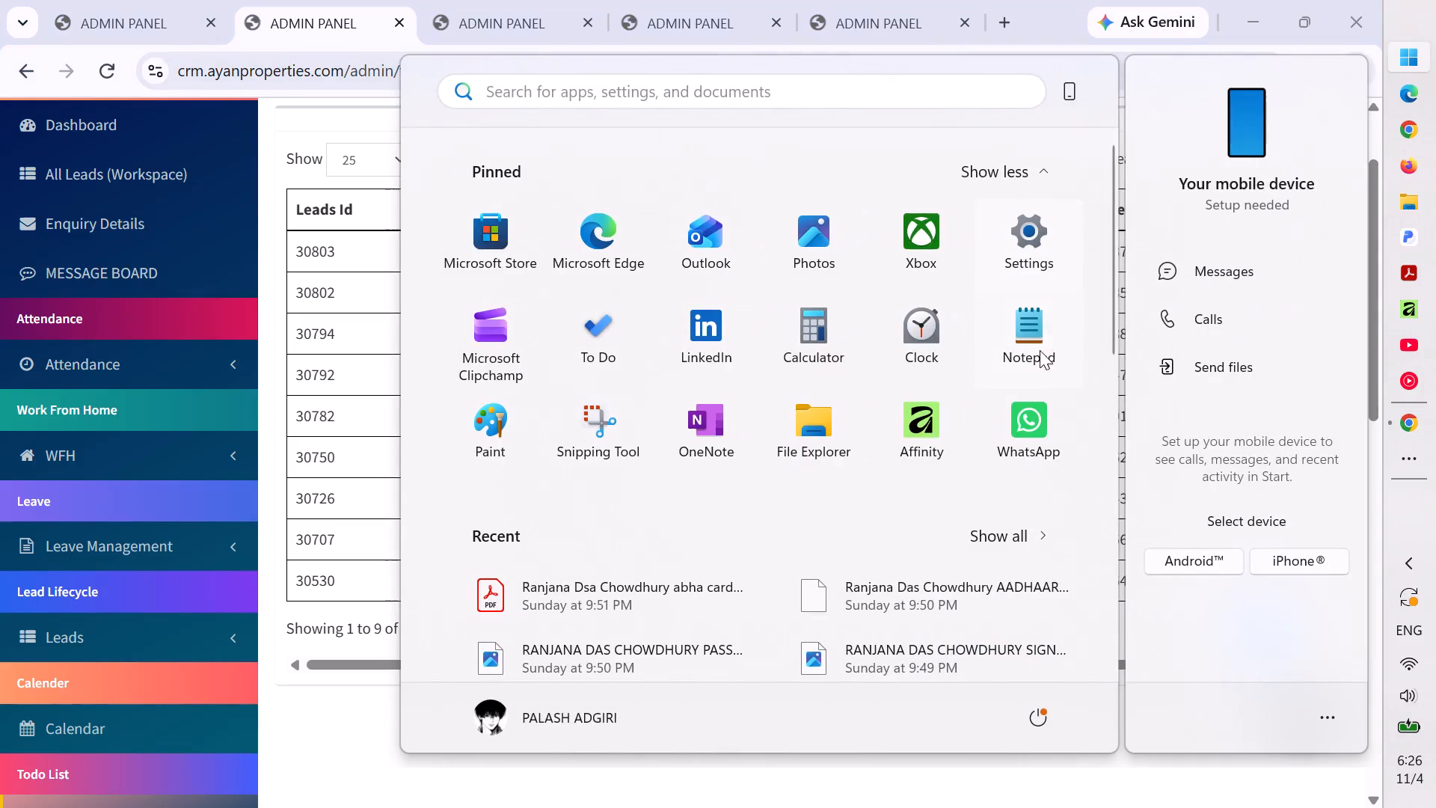
click(1042, 699)
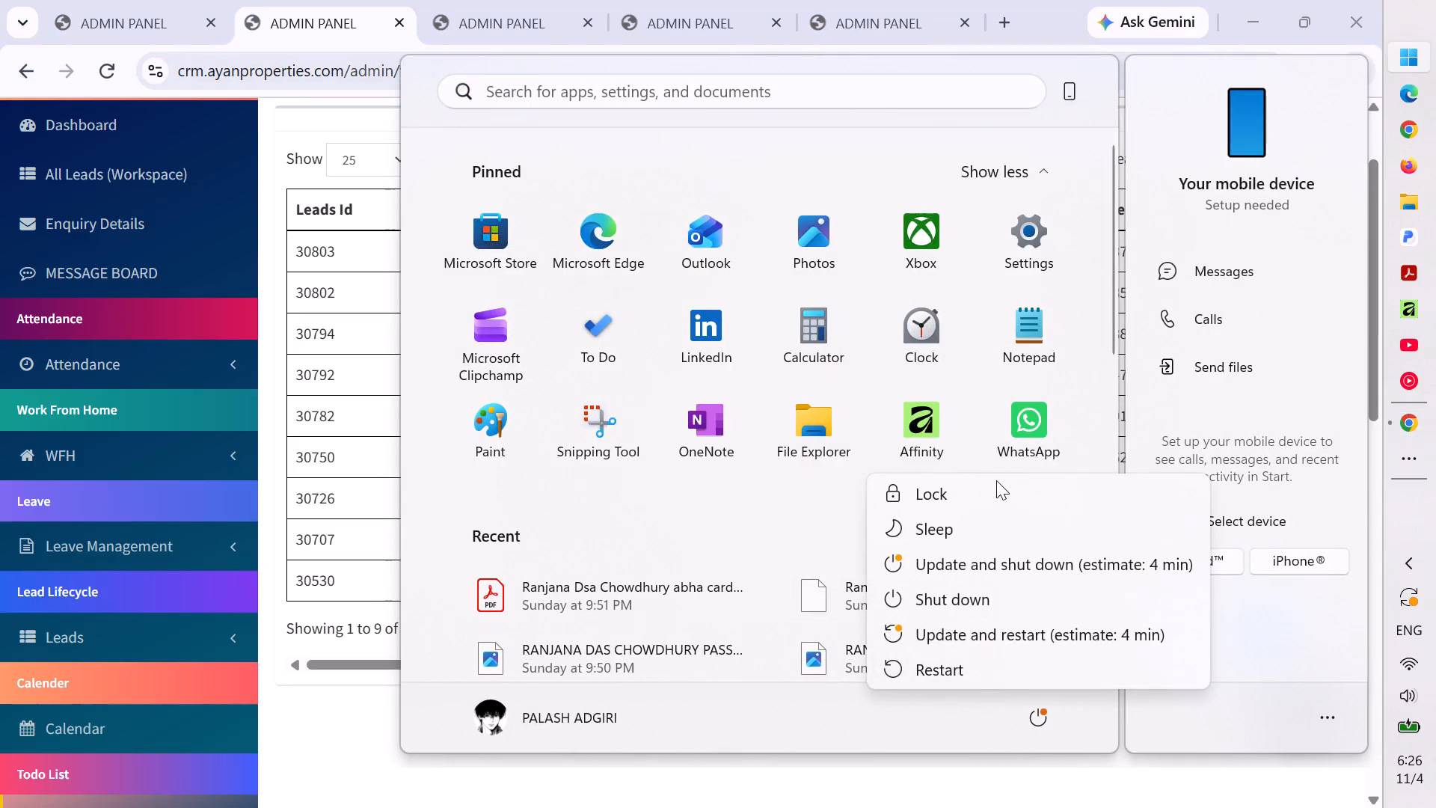